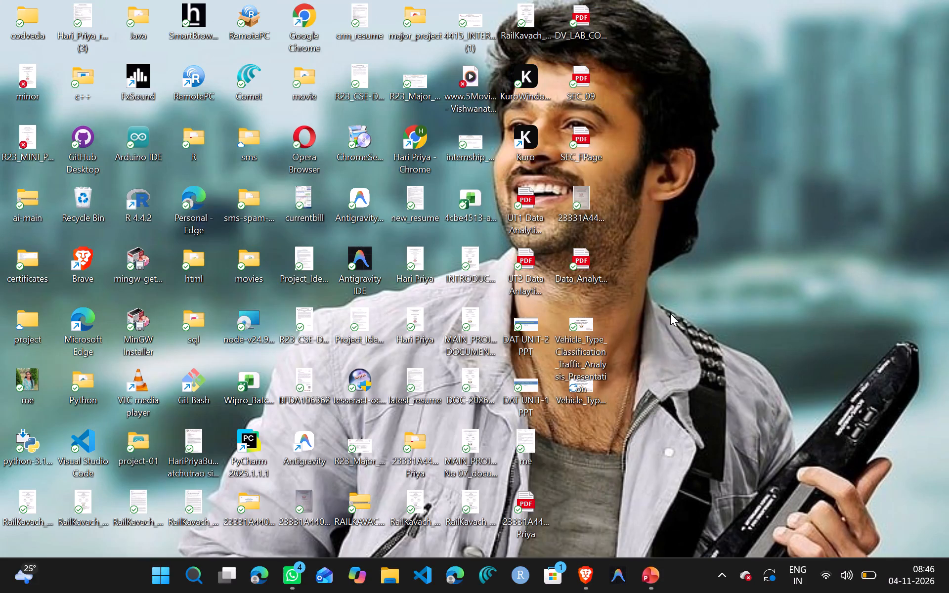
double_click(570, 396)
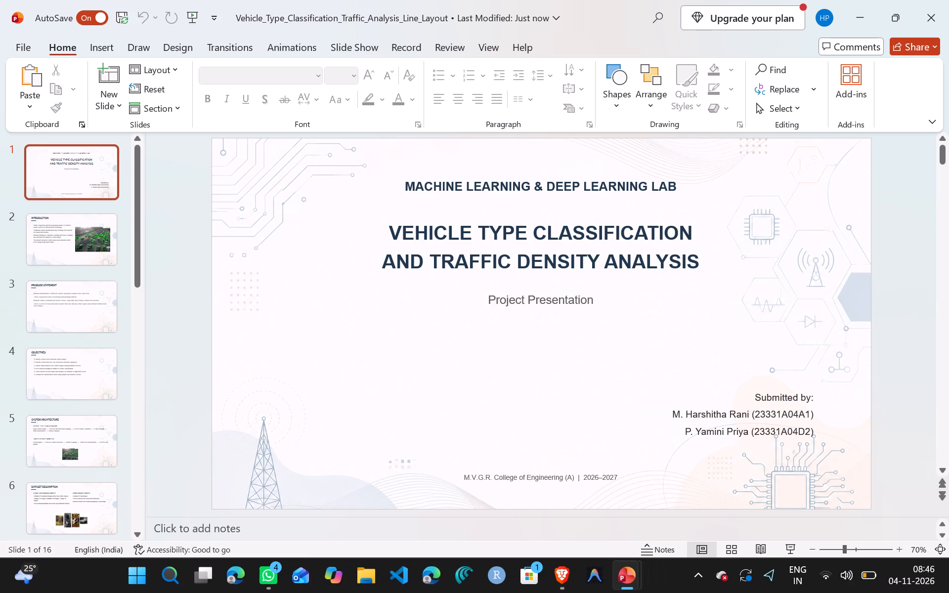
Add a blank slide after the title slide and paste the copied "ML / DL LAB PROJECT" title slide after it.
left_click(63, 203)
left_click(64, 204)
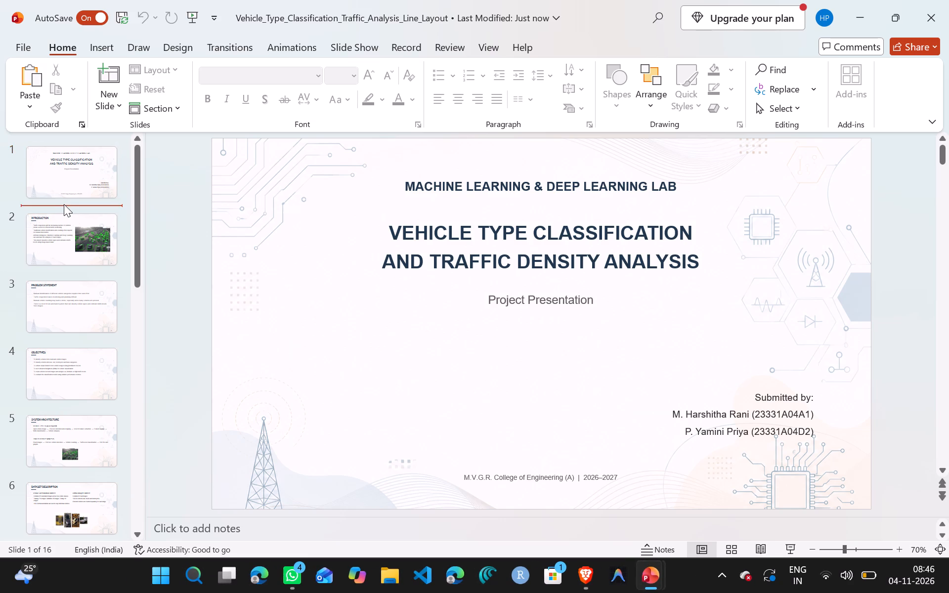
right_click(64, 204)
scroll(123, 91, "down", 1)
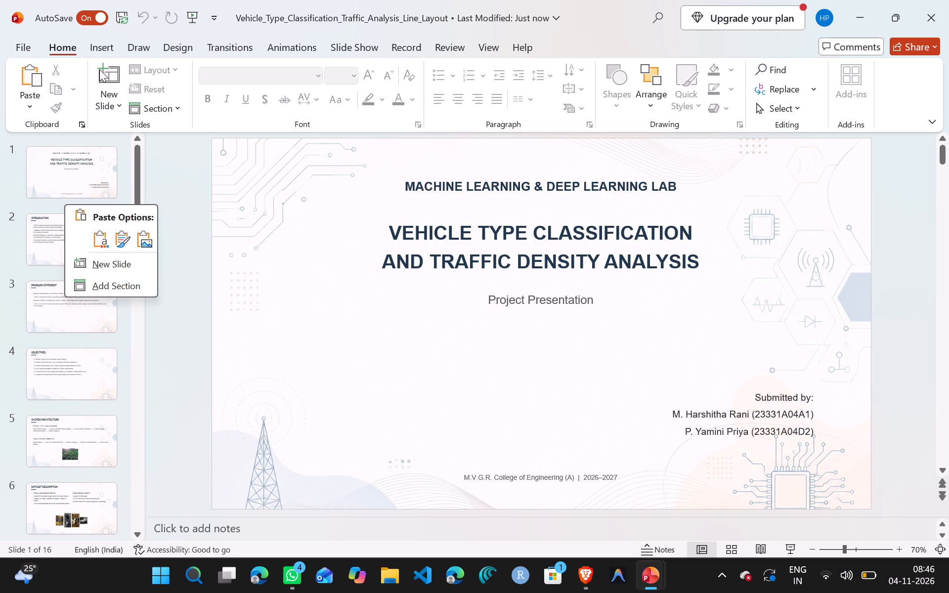
left_click(99, 69)
left_click(61, 239)
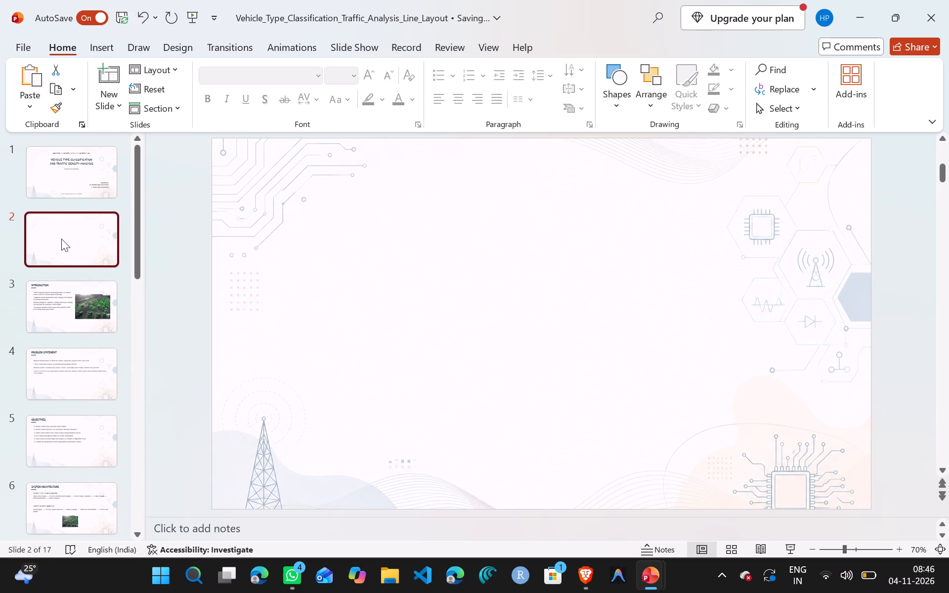
left_click(362, 306)
key("ctrl+v")
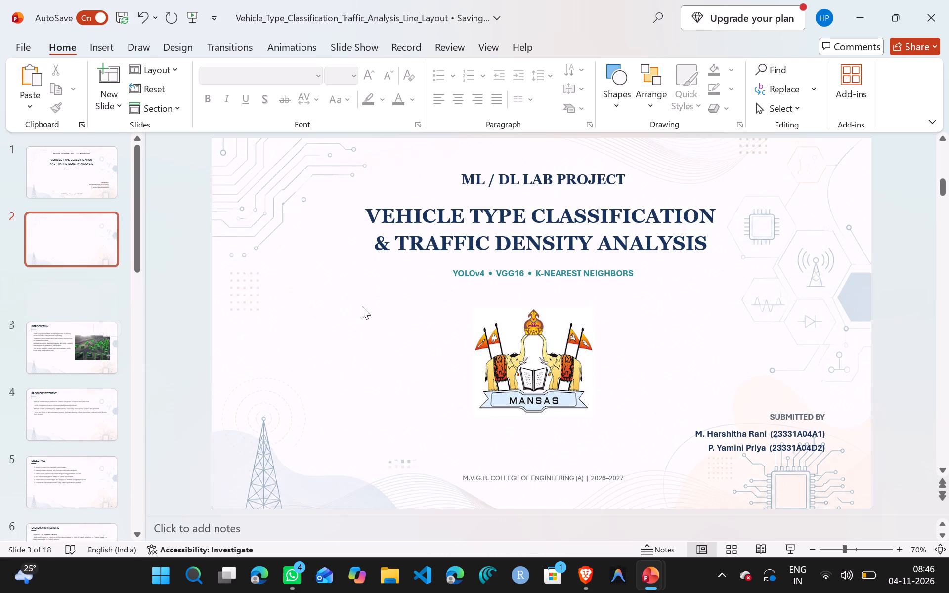
Delete the blank slide and the original "Machine Learning & Deep Learning Lab" title slide.
scroll(85, 237, "left", 1)
left_click(78, 236)
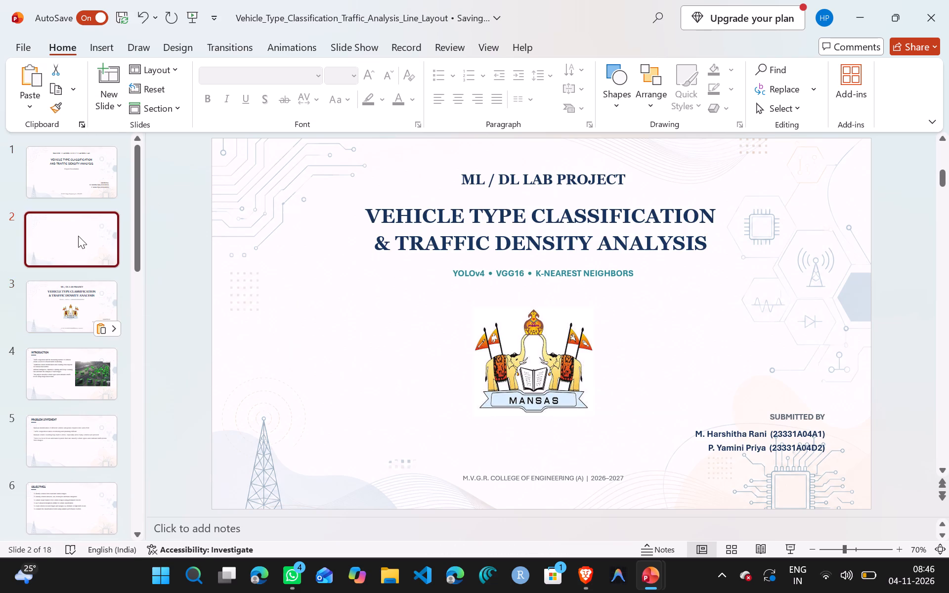
key("Delete")
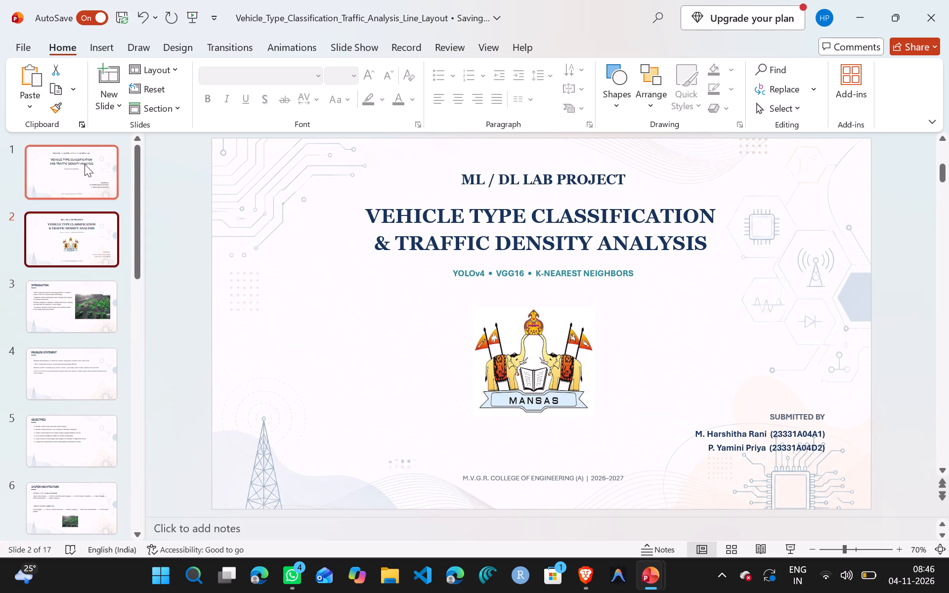
left_click(85, 164)
key("Delete")
Move the body text box on the Introduction slide slightly down, roughly level with the top of the traffic image.
left_click(66, 246)
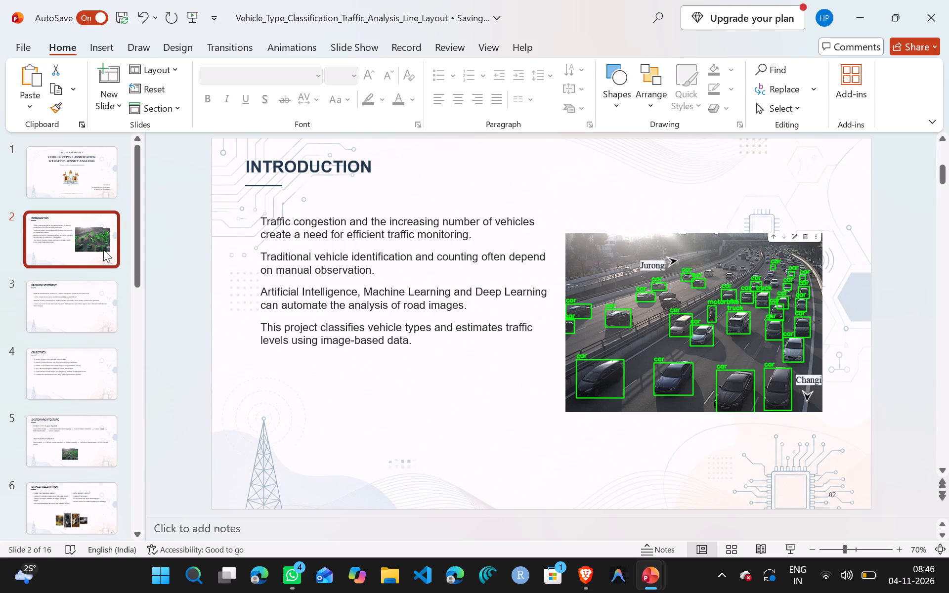
left_click(291, 197)
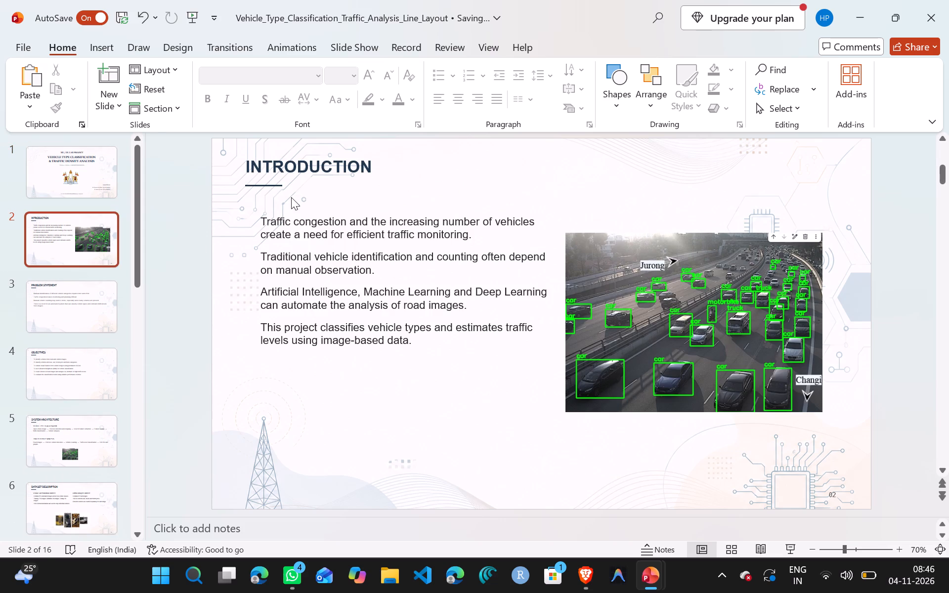
left_click(281, 215)
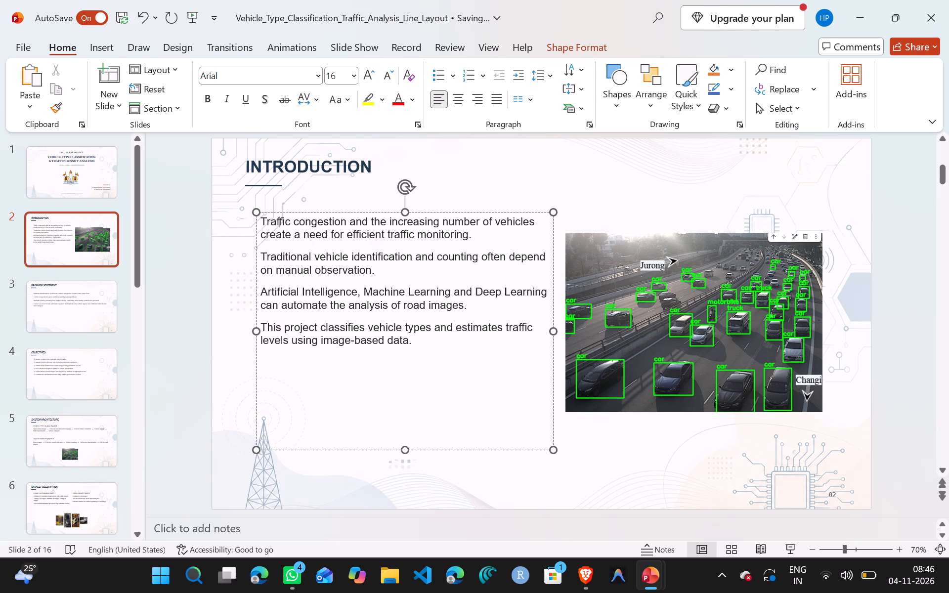
left_click_drag(295, 213, 291, 232)
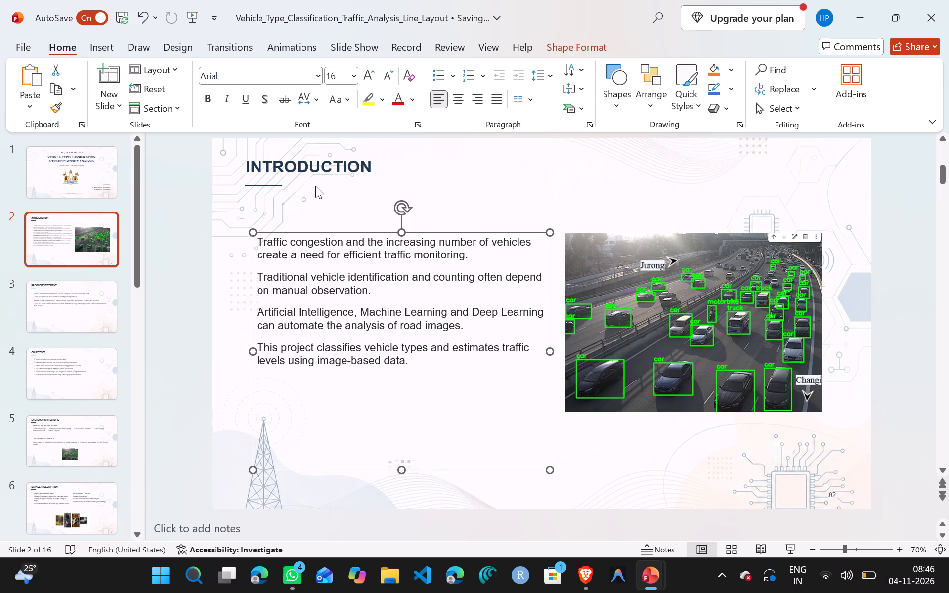
Delete the short line beneath the INTRODUCTION heading.
left_click(267, 183)
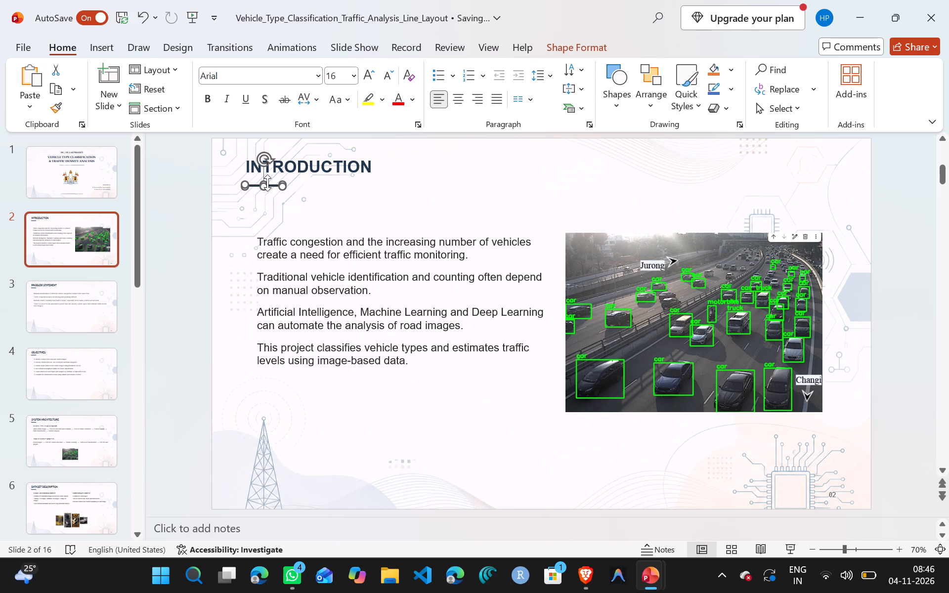
key("Delete")
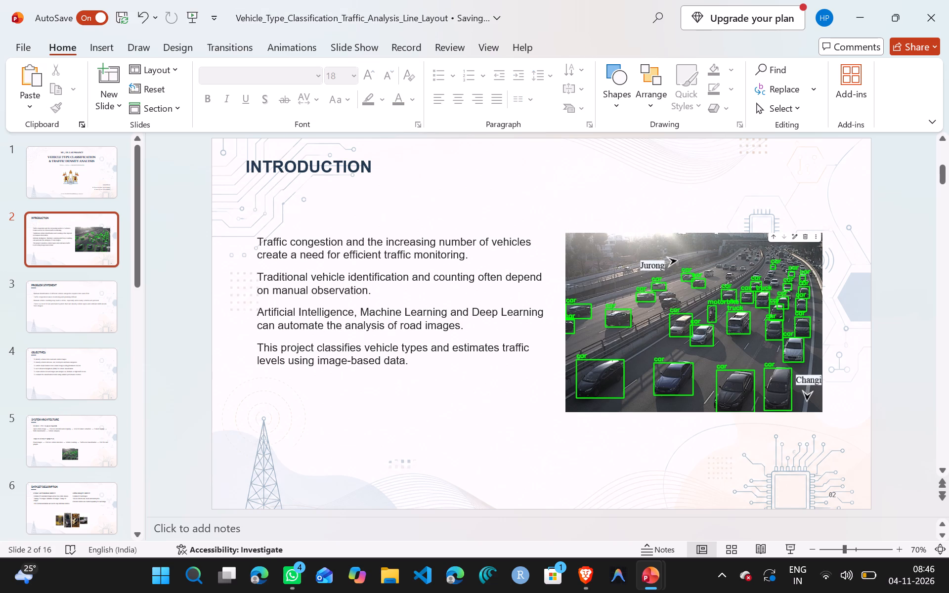
left_click(264, 149)
Delete the short line beneath the PROBLEM STATEMENT heading on slide 3.
left_click(79, 296)
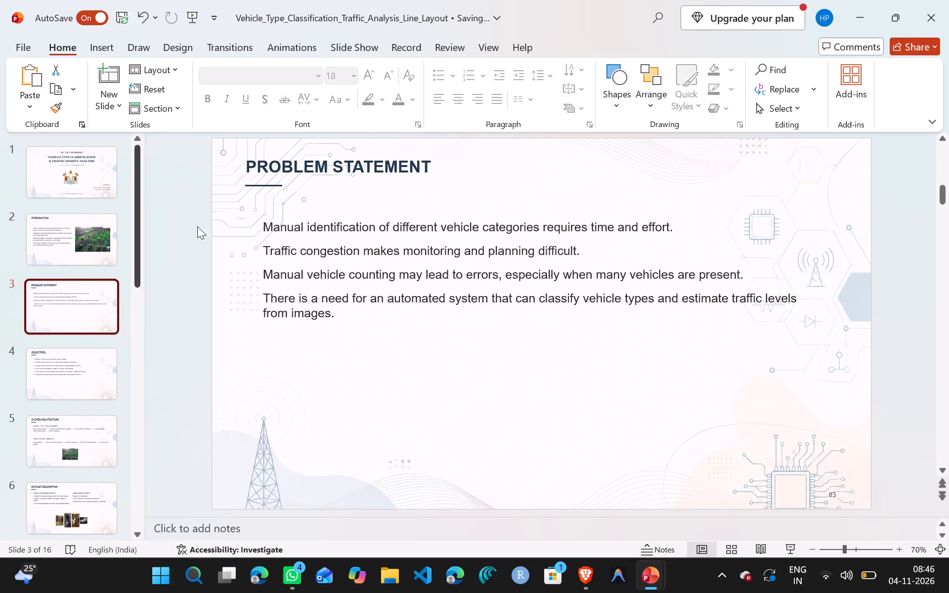
left_click(277, 186)
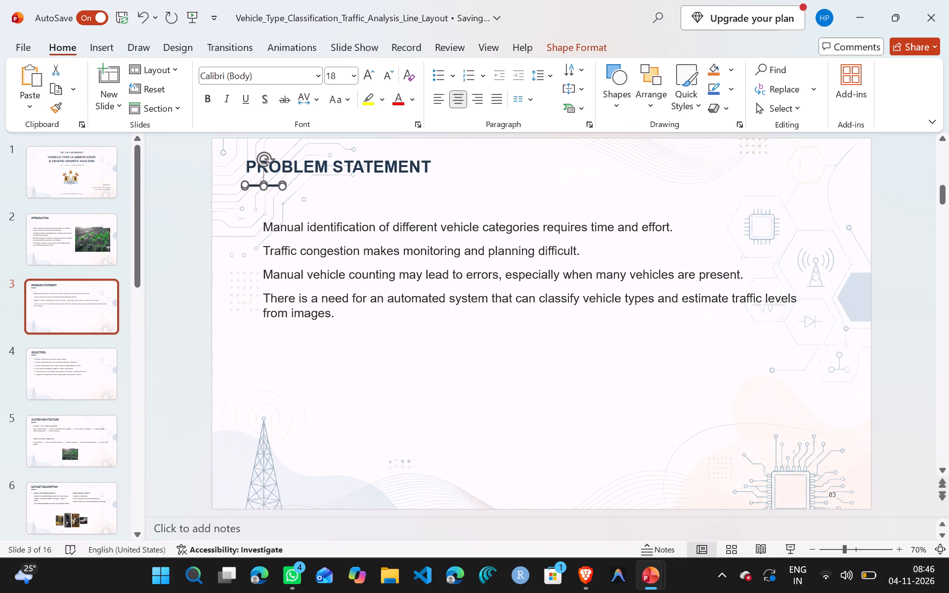
key("Delete")
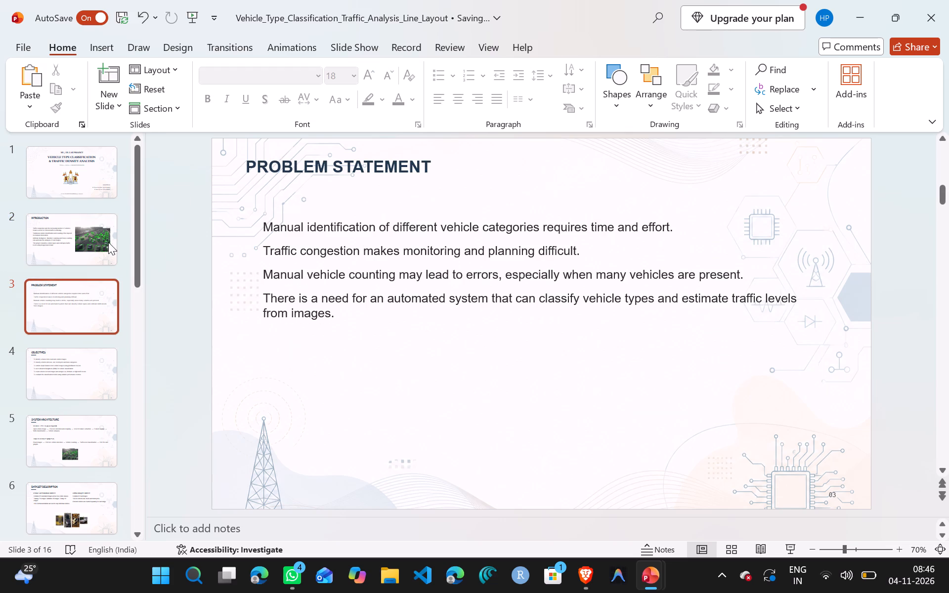
Format all four body paragraphs on the Introduction slide as a bulleted list.
left_click(105, 250)
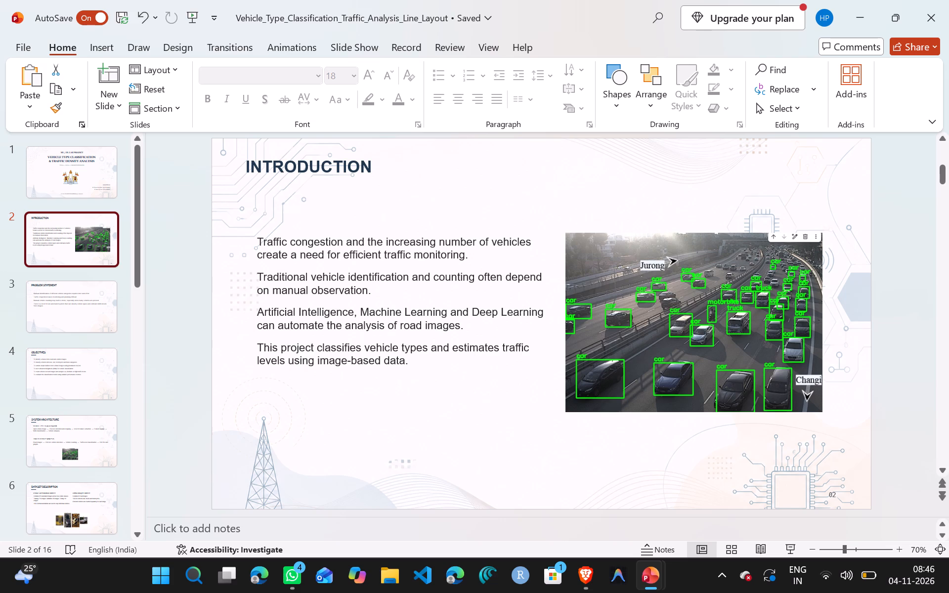
left_click_drag(414, 361, 252, 236)
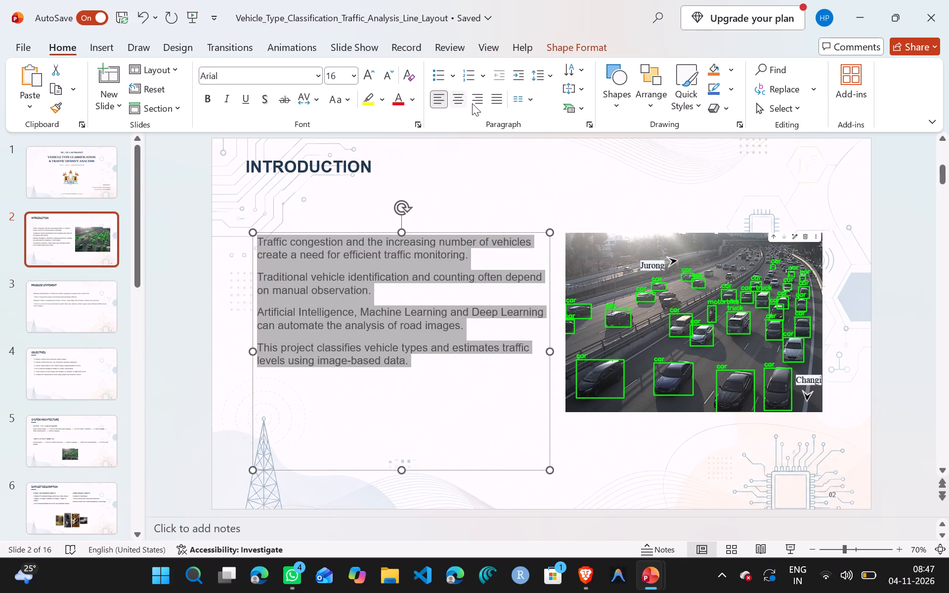
left_click(434, 74)
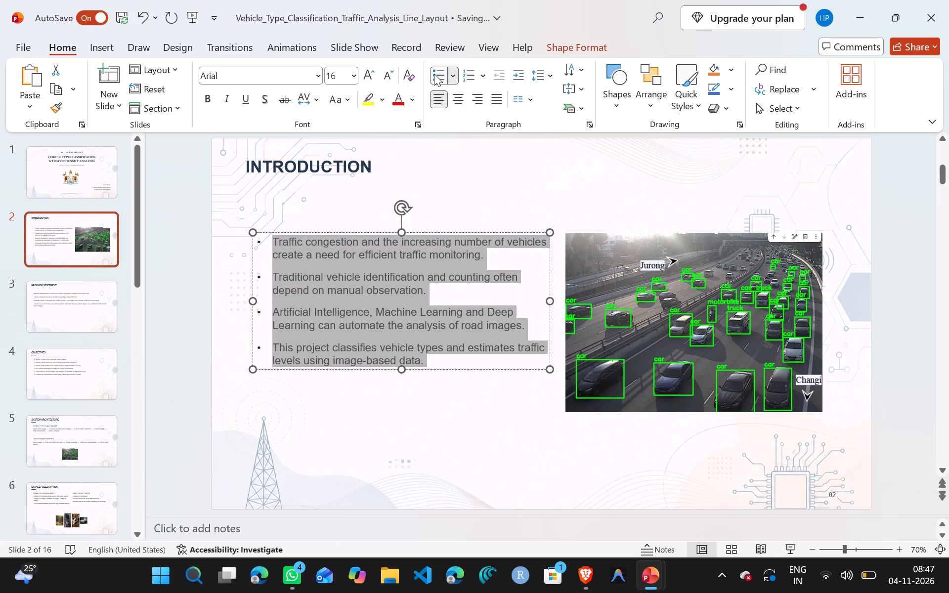
Format all four body paragraphs on the Problem Statement slide as a bulleted list.
left_click(73, 327)
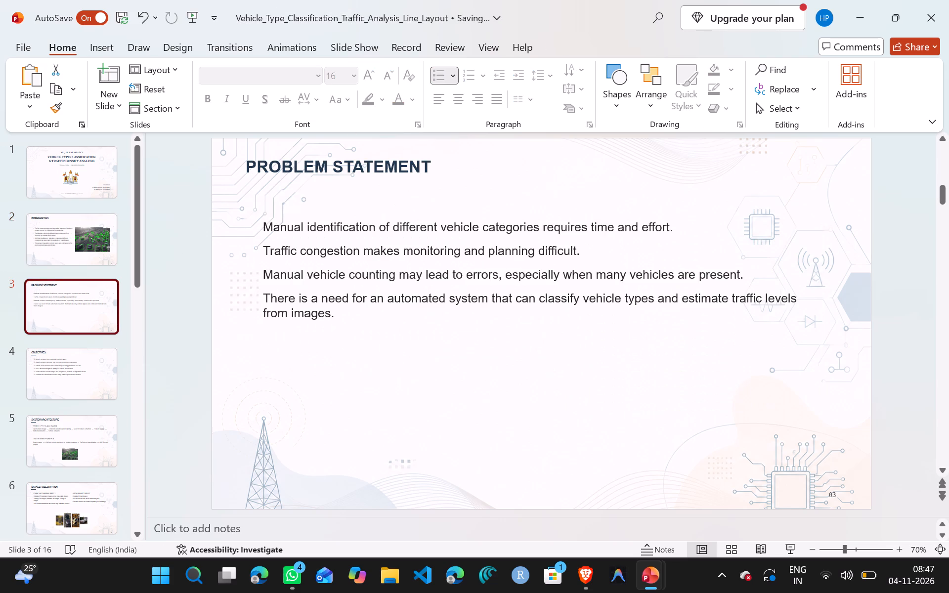
left_click(345, 319)
left_click_drag(345, 319, 271, 242)
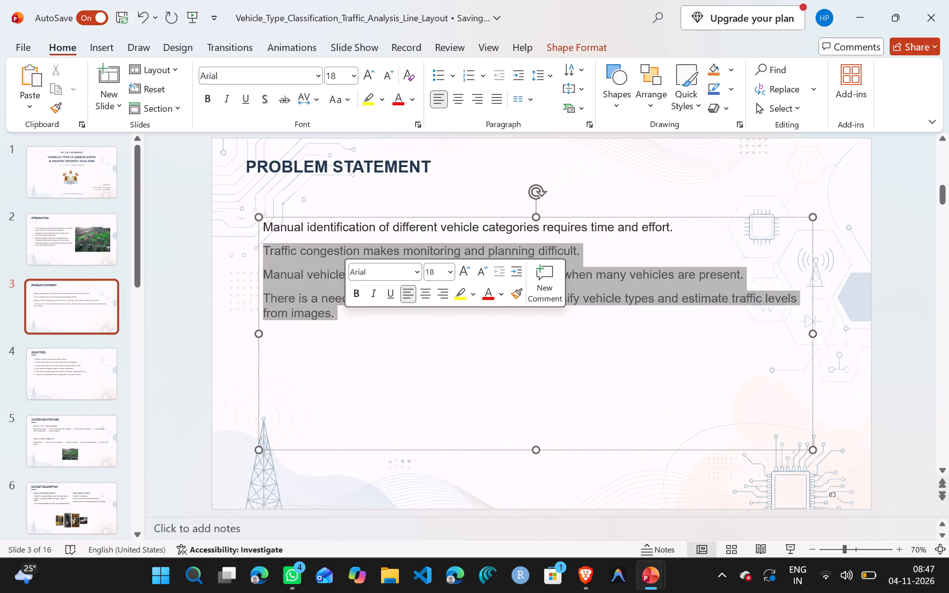
left_click_drag(271, 242, 260, 224)
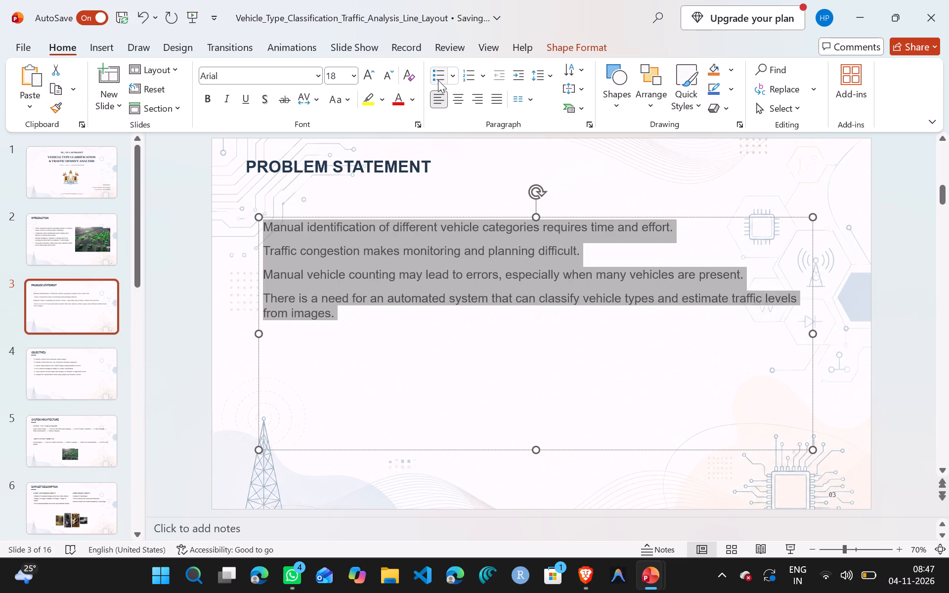
left_click(438, 80)
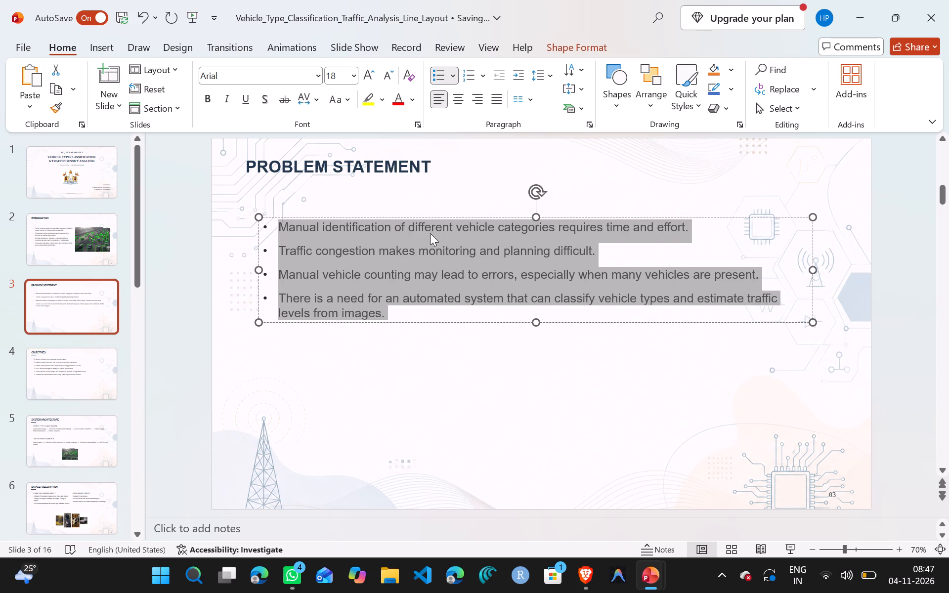
Justify the four bulleted paragraphs on the Problem Statement slide.
left_click(493, 100)
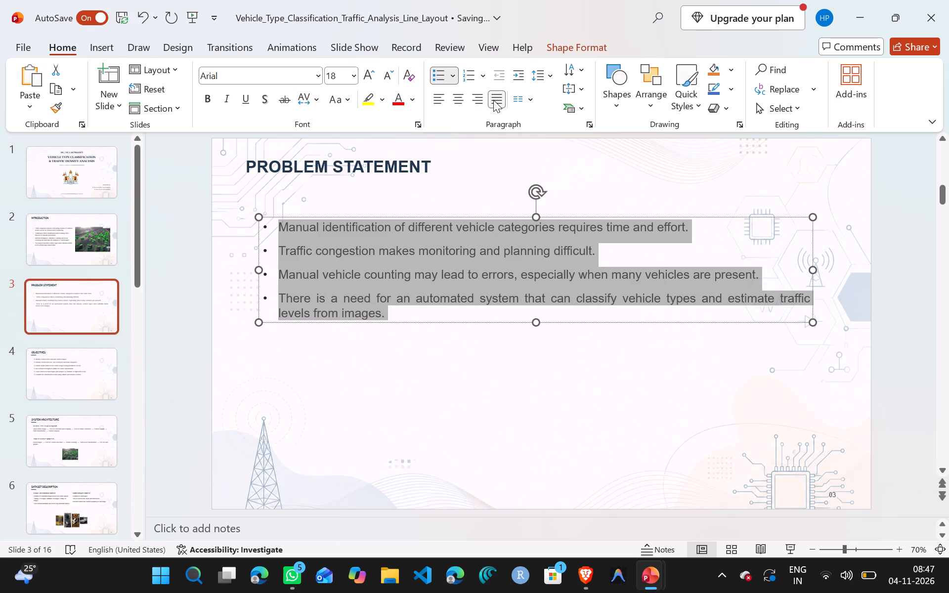
left_click(493, 100)
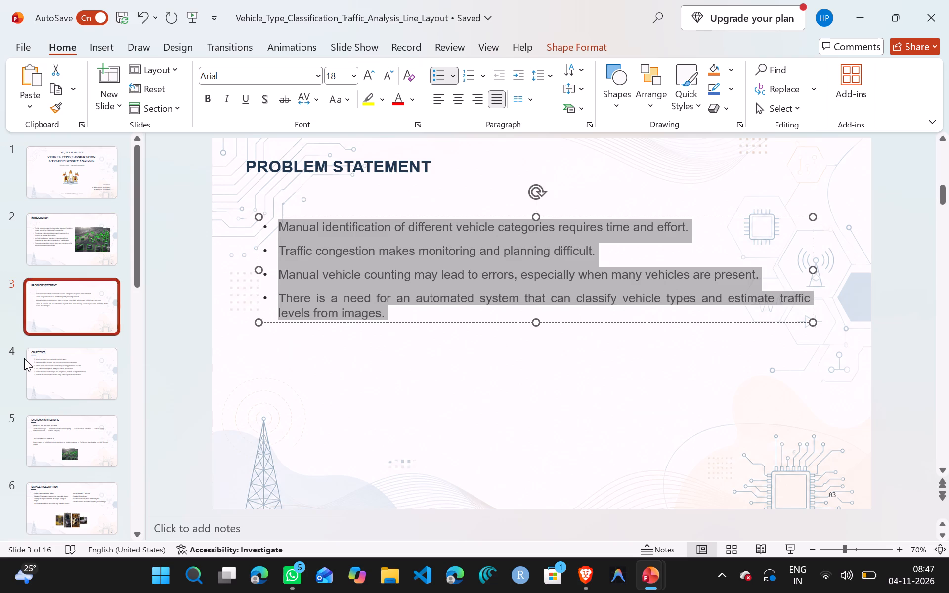
Format all six body paragraphs on the Objectives slide as a numbered list.
left_click(70, 362)
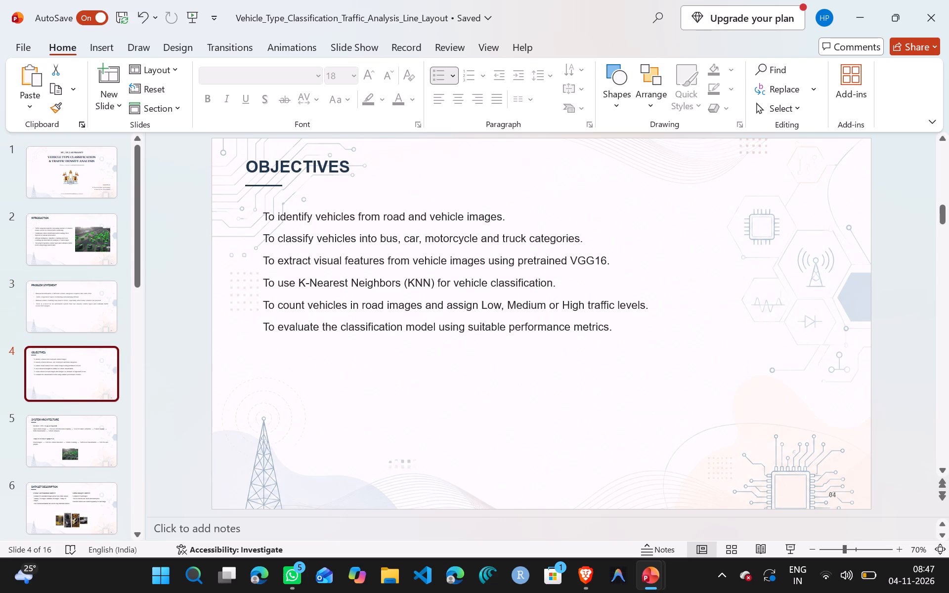
left_click_drag(620, 329, 249, 214)
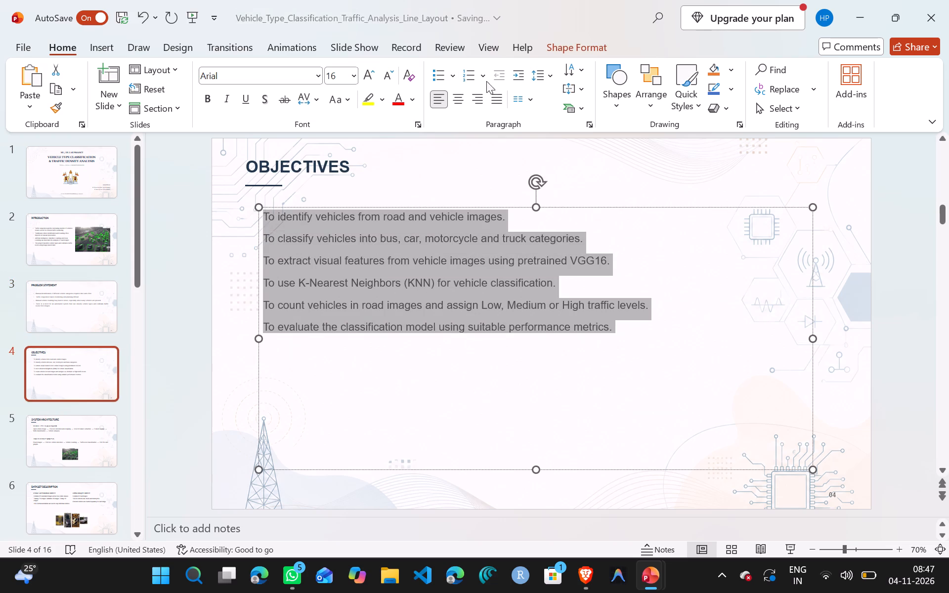
left_click(463, 78)
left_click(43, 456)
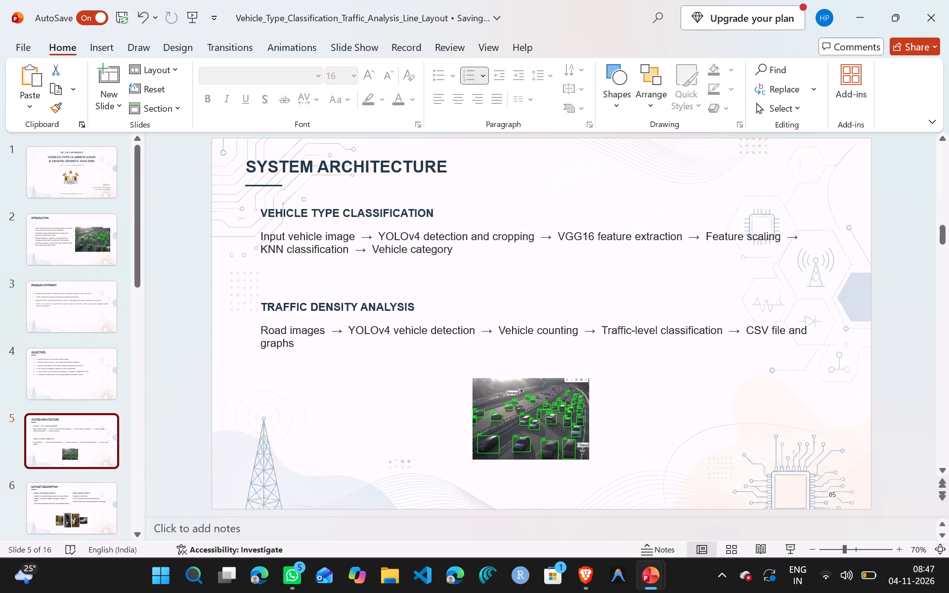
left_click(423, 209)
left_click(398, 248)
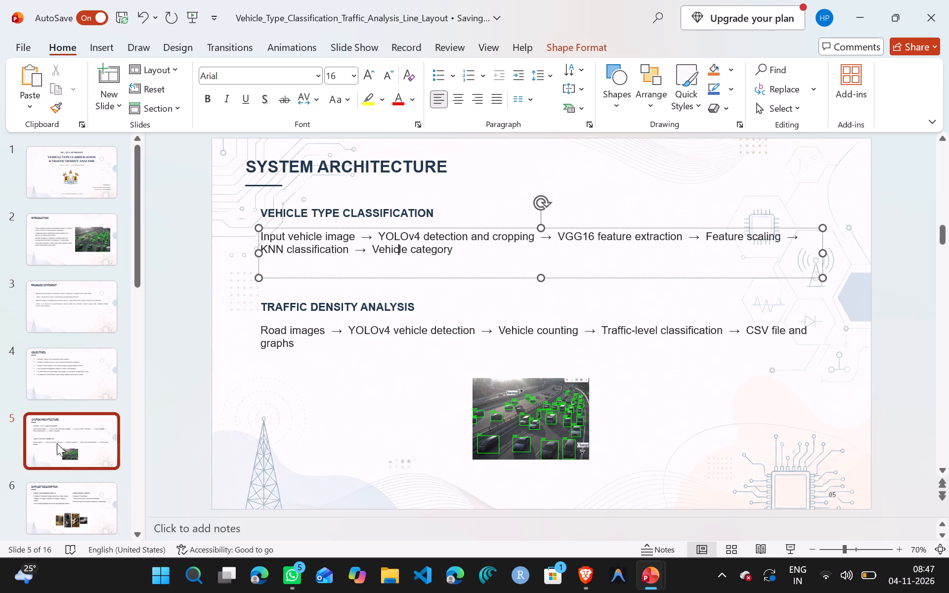
Open the Dataset Description slide.
left_click(83, 491)
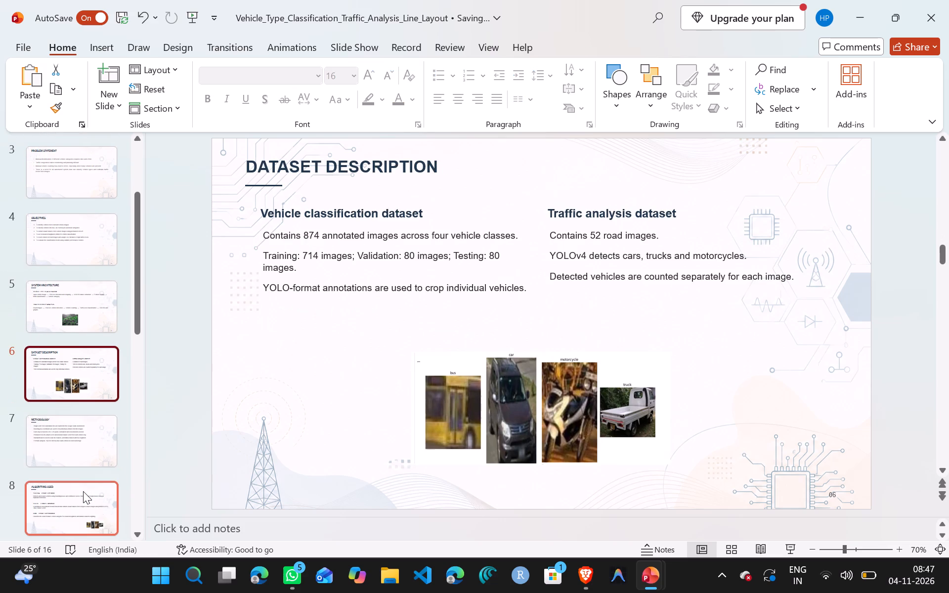
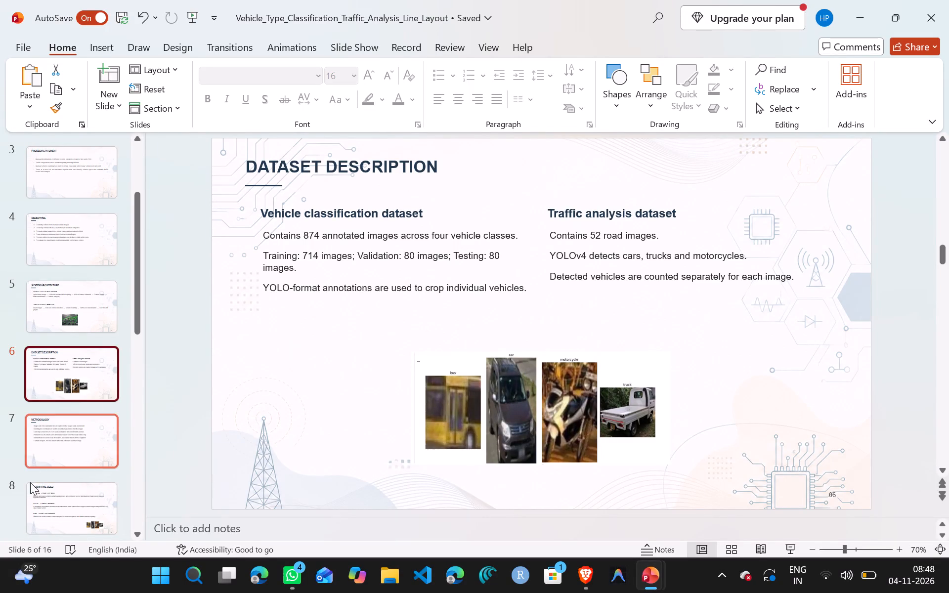
Delete the short underline beneath the heading on the Methodology slide and on the Dataset Description slide.
left_click(63, 439)
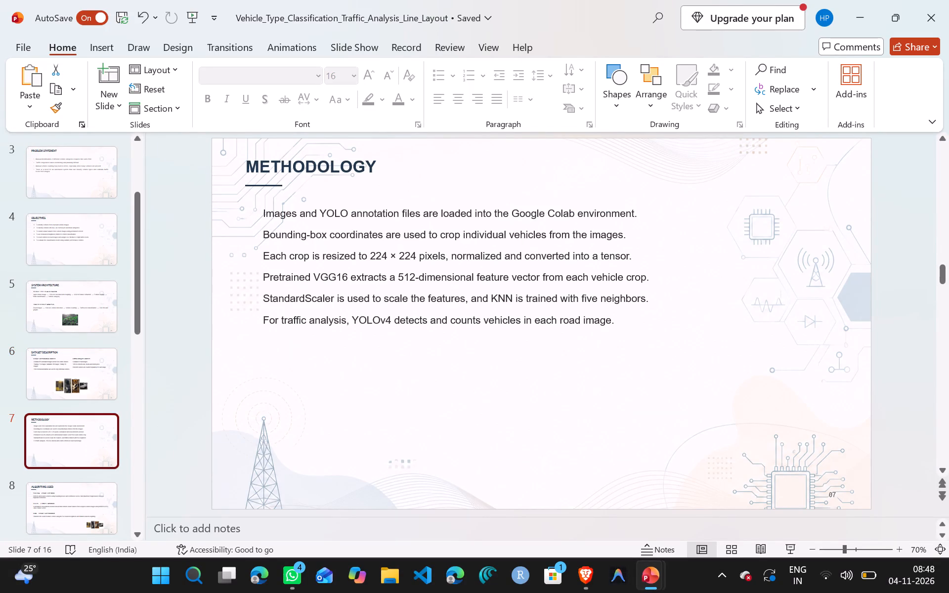
left_click(265, 185)
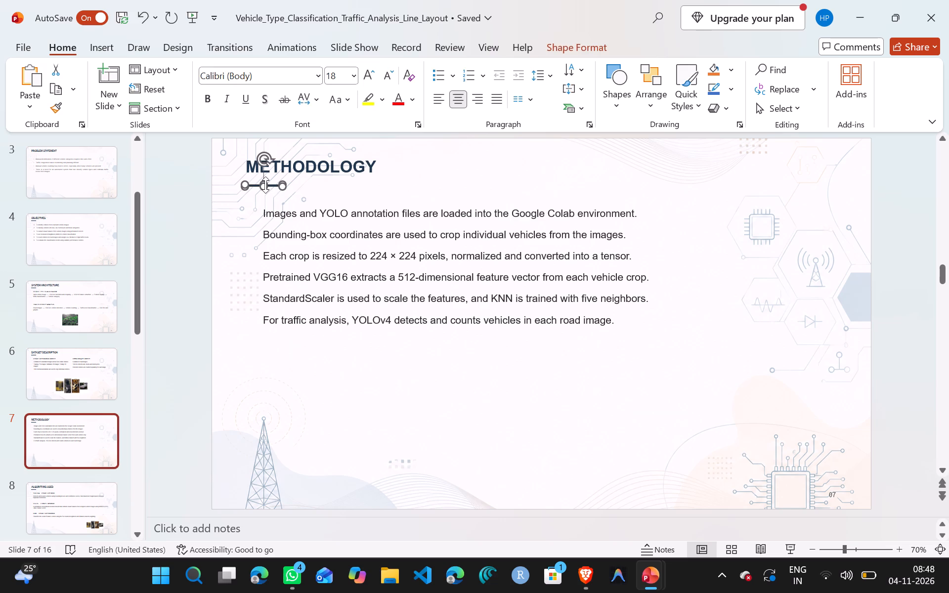
key("Delete")
left_click(54, 372)
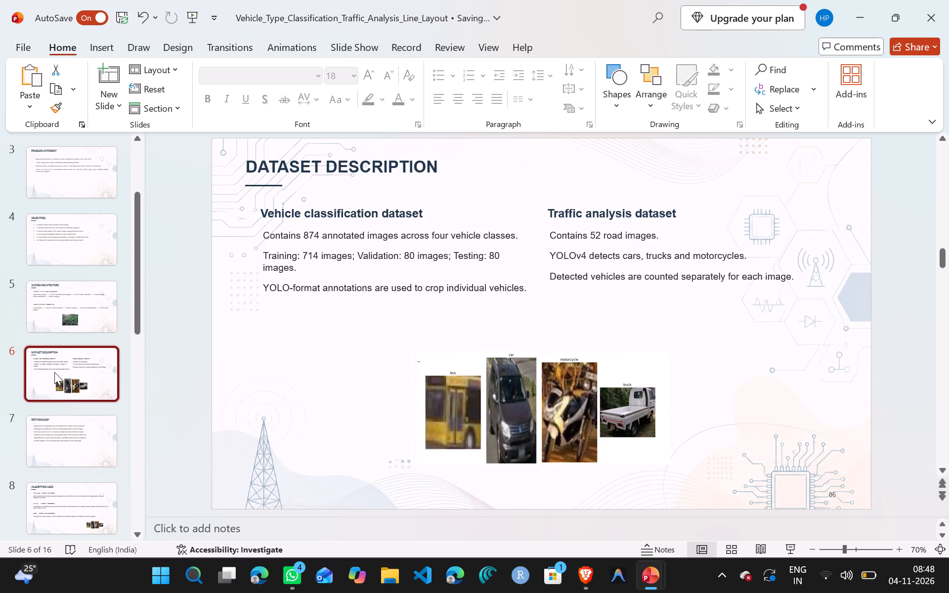
left_click(275, 183)
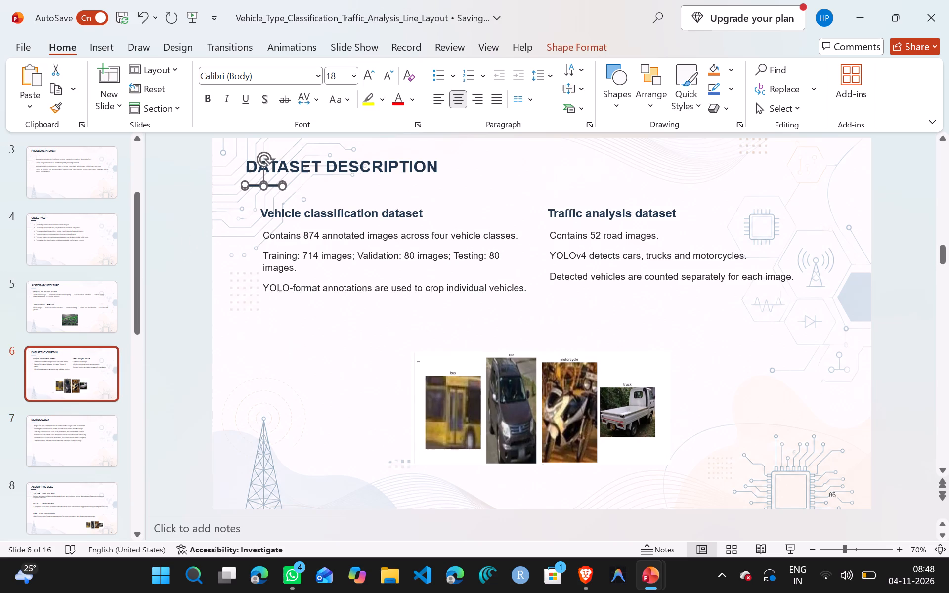
key("Delete")
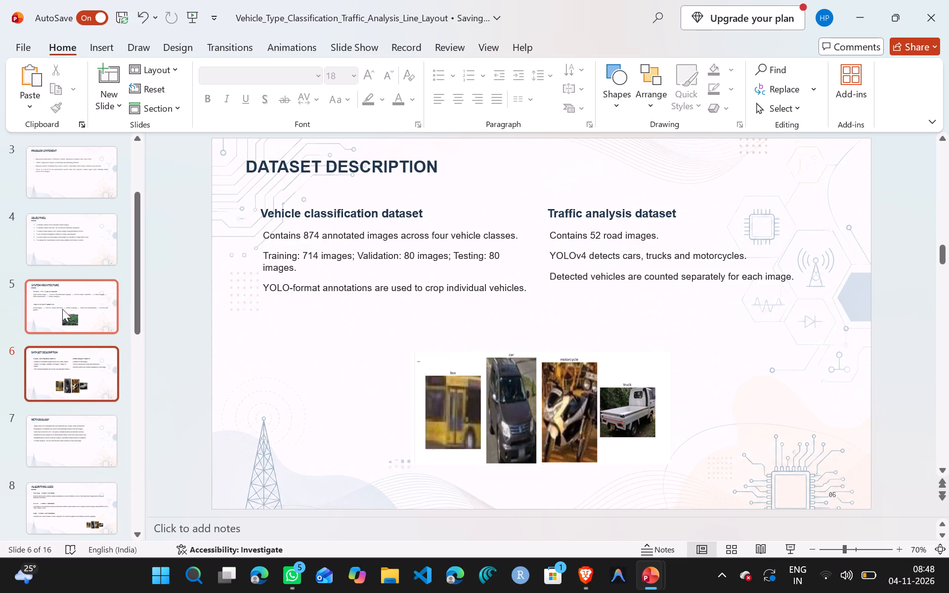
Delete the short underline beneath the heading on the System Architecture slide and on the Objectives slide.
left_click(62, 309)
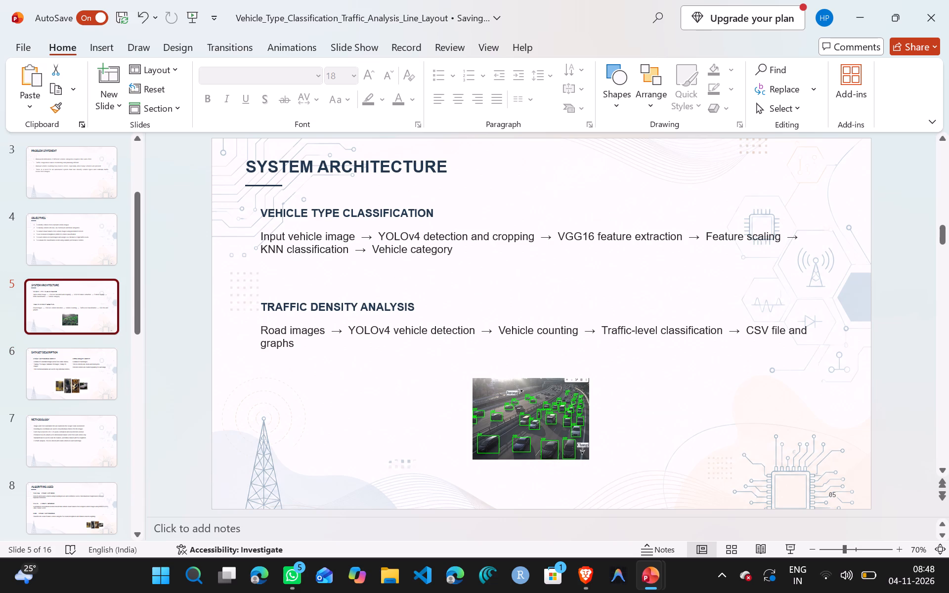
left_click(274, 186)
key("Delete")
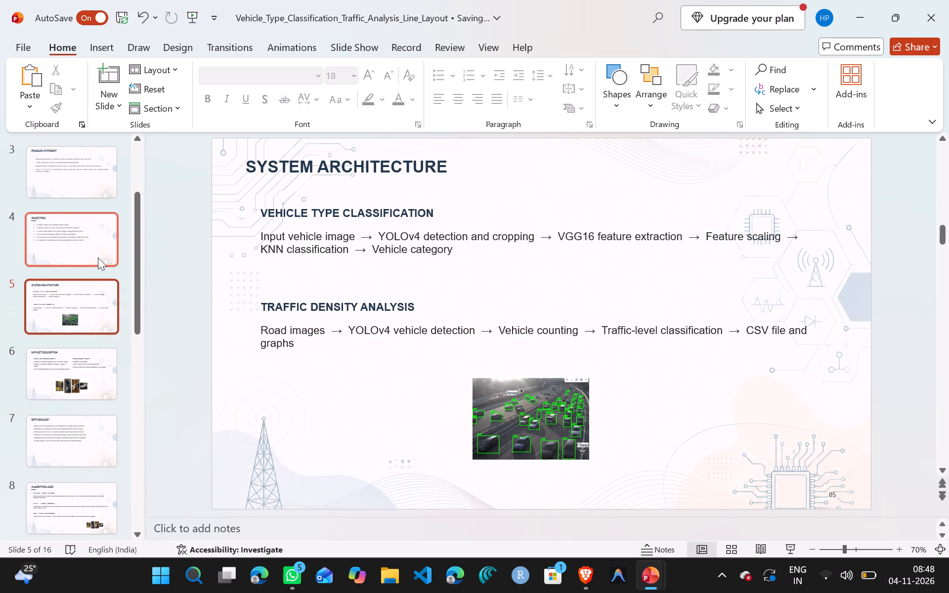
left_click(79, 244)
left_click(270, 184)
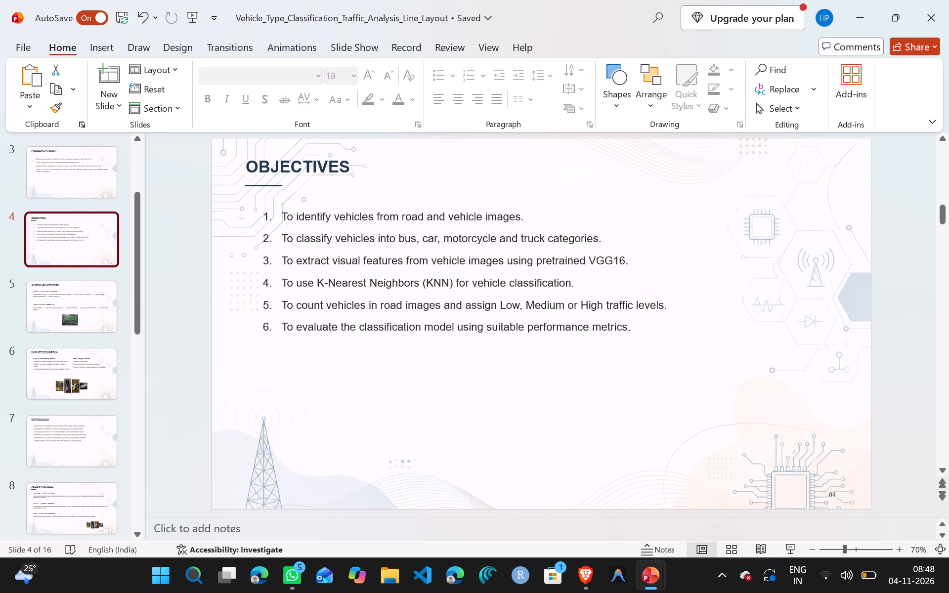
key("Delete")
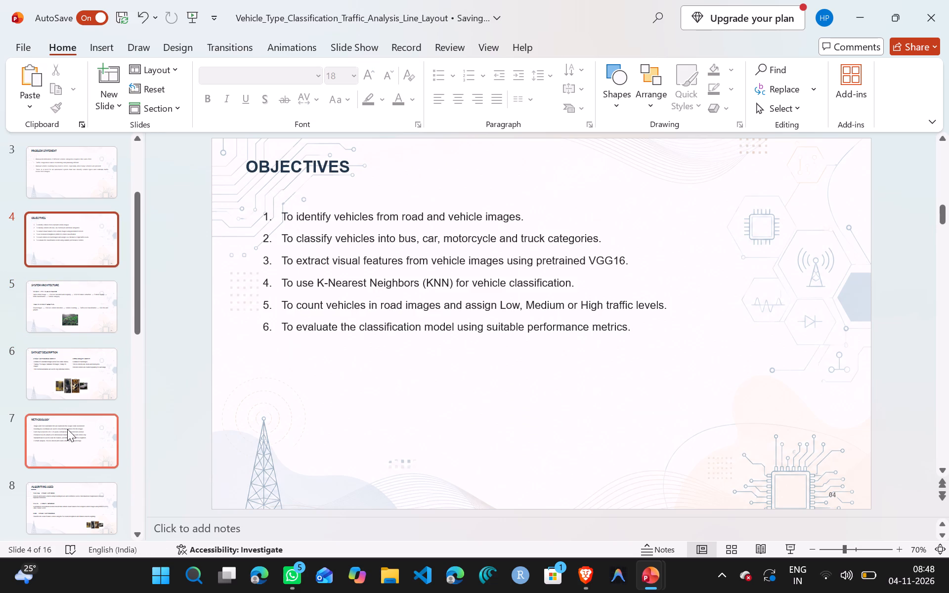
Replace the long dash in the YOLOv4 subheading on the Algorithms Used slide with a hyphen, giving "YOLOv4 - Vehicle Detection".
left_click(71, 447)
key("Down")
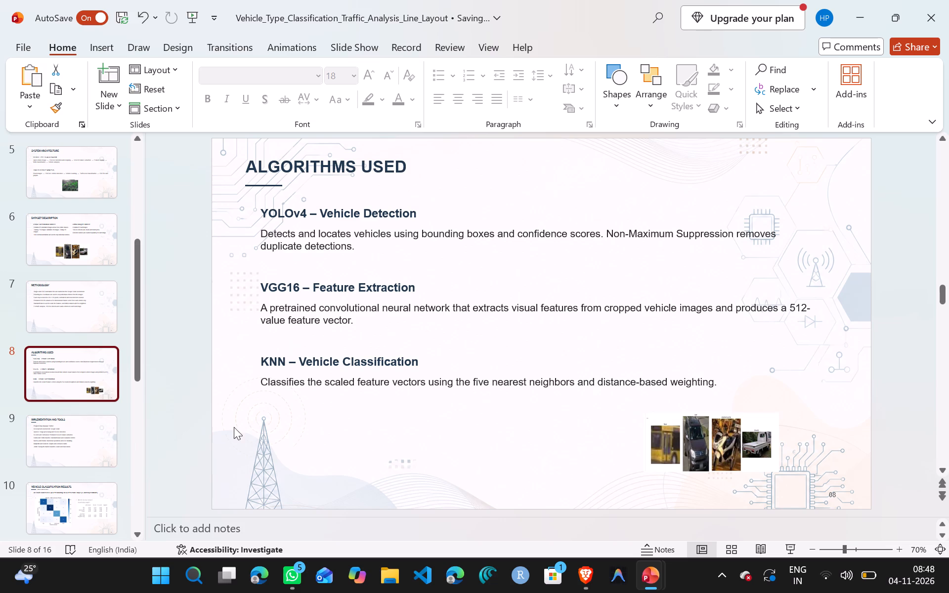
left_click(316, 217)
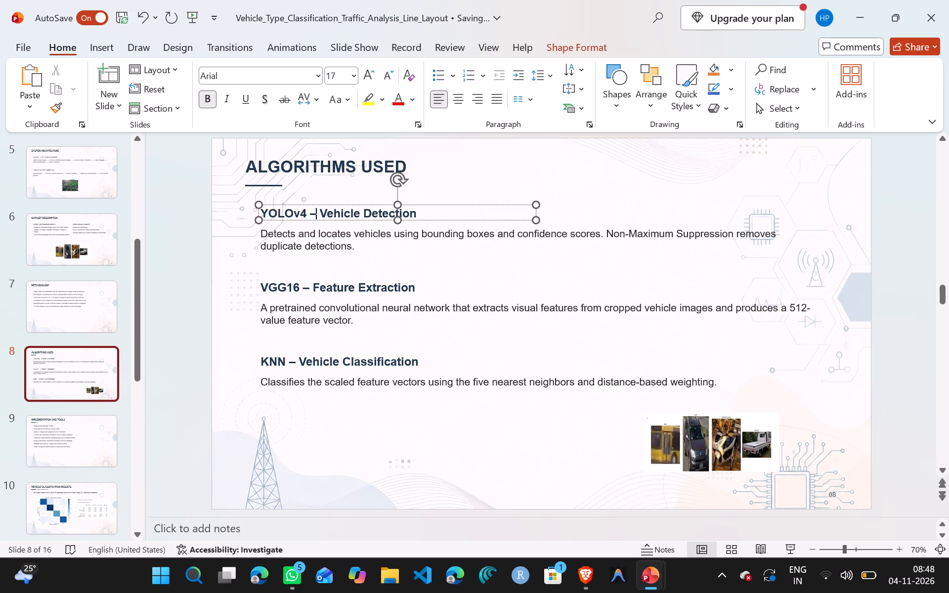
key("BackSpace")
key("minus")
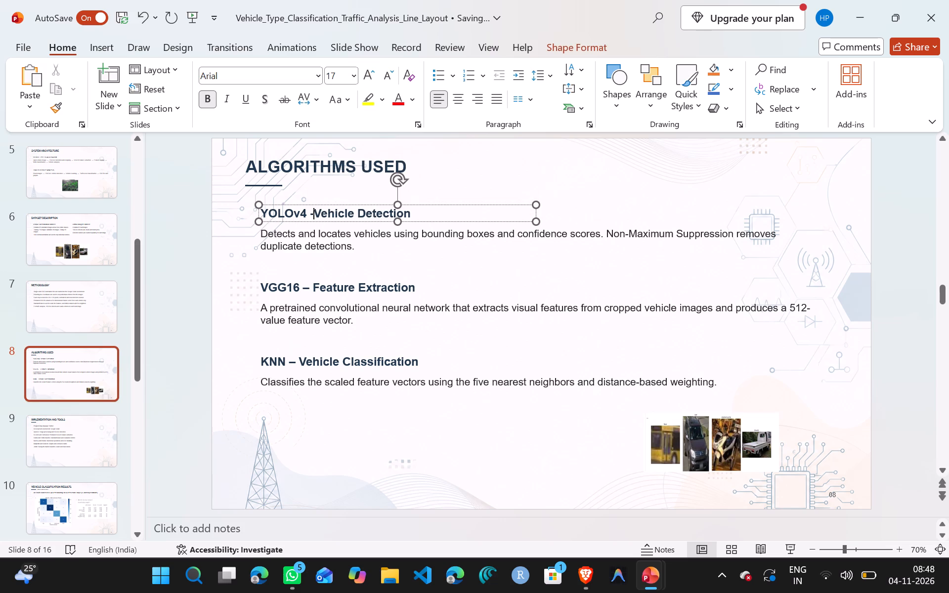
key("space")
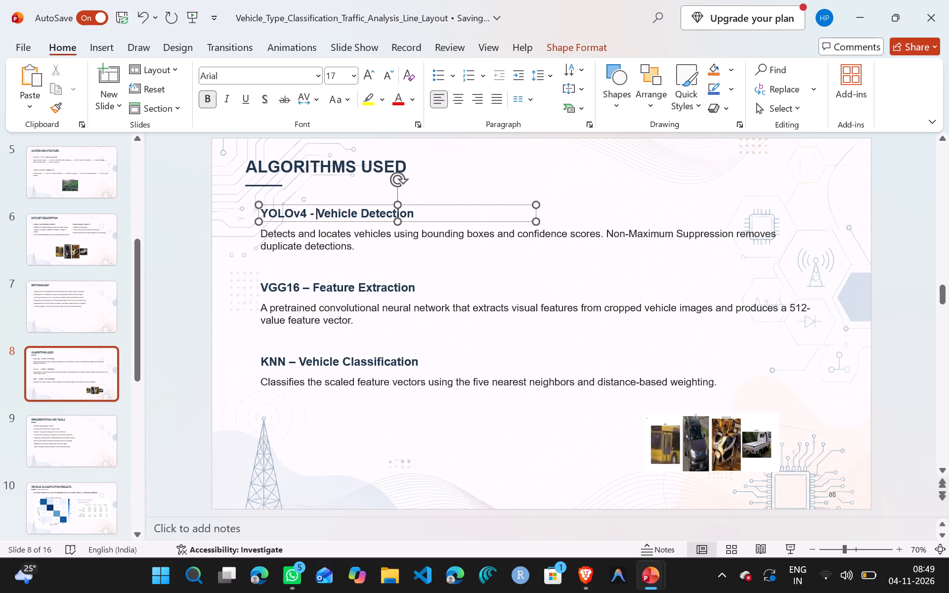
Select the long dash in the "VGG16 – Feature Extraction" subheading on the Algorithms Used slide.
left_click_drag(307, 291, 301, 290)
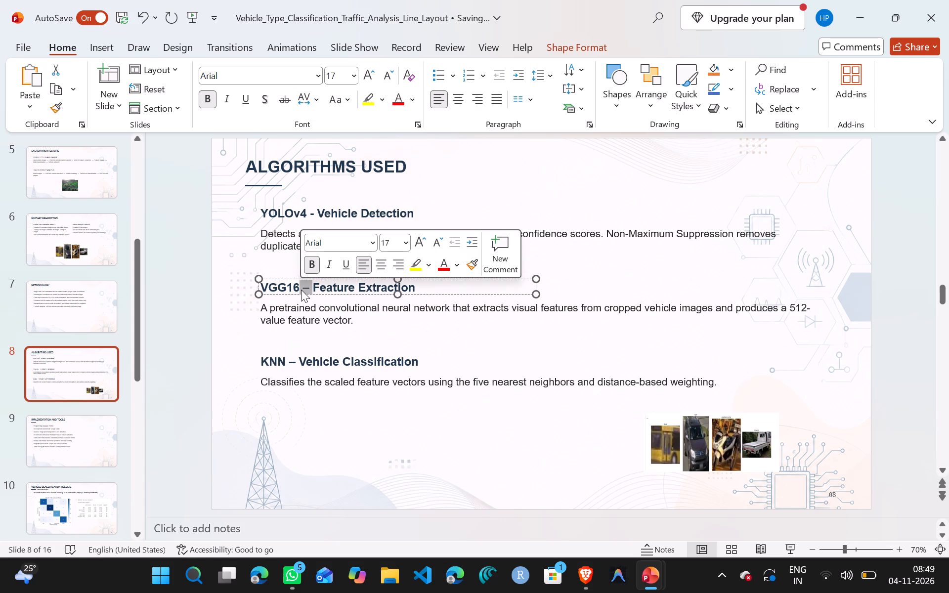
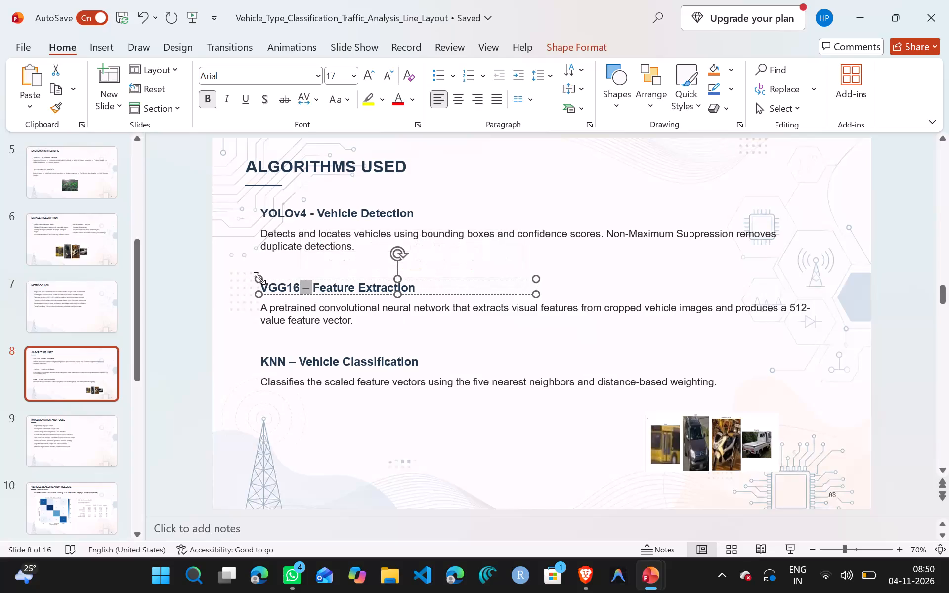
Remove the selected long dash between "VGG16" and "Feature Extraction" in the subheading on the Algorithms Used slide.
key("BackSpace")
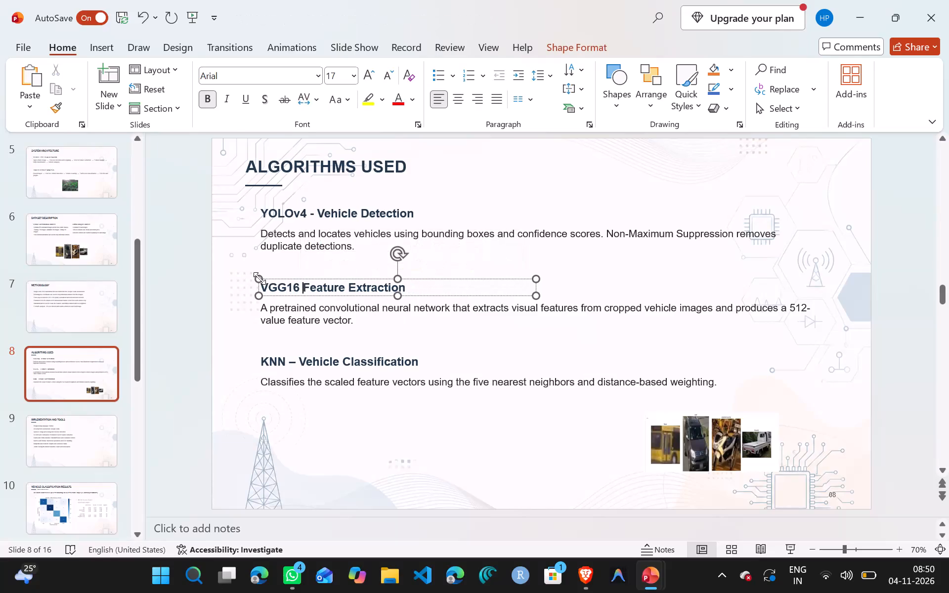
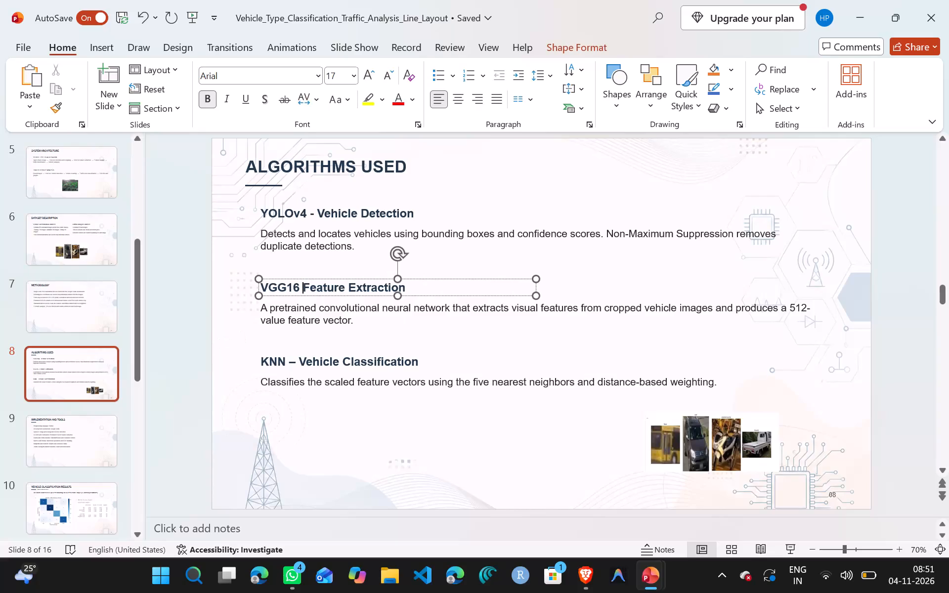
Insert a hyphen followed by a space between "VGG16" and "Feature Extraction" in the subheading.
type("-")
key("space")
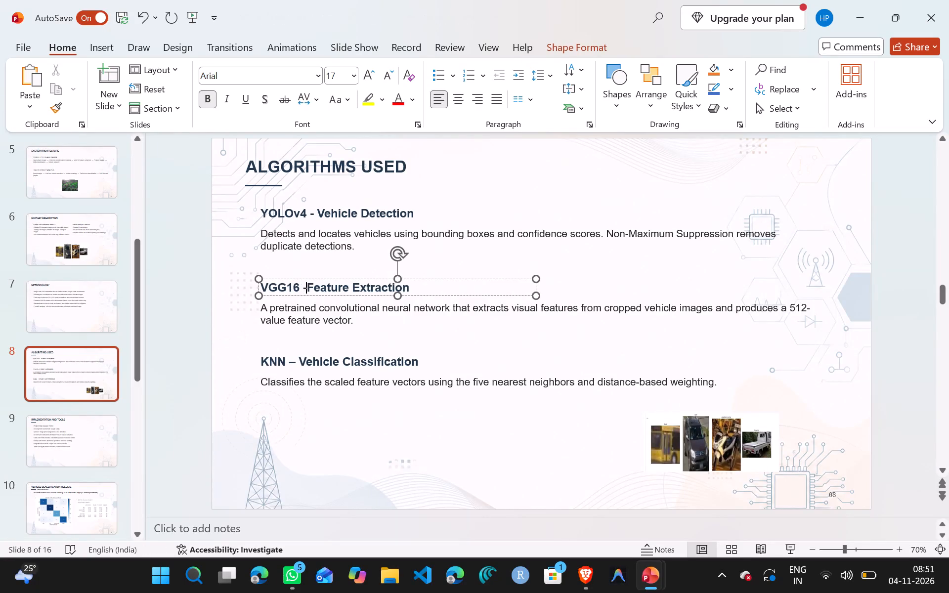
Replace the long dash in the "KNN – Vehicle Classification" subheading with a hyphen so it reads "KNN - Vehicle Classification".
left_click(295, 362)
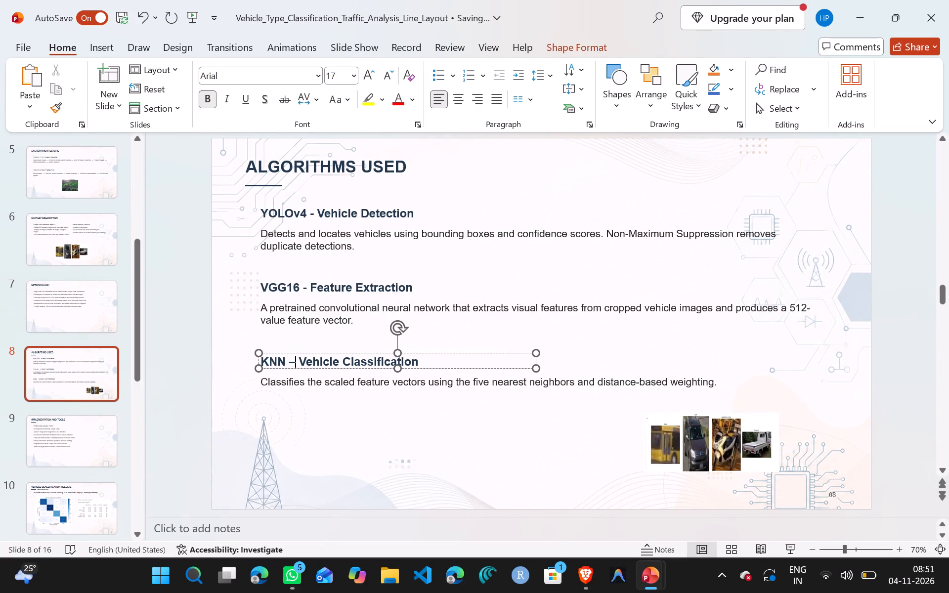
key("BackSpace")
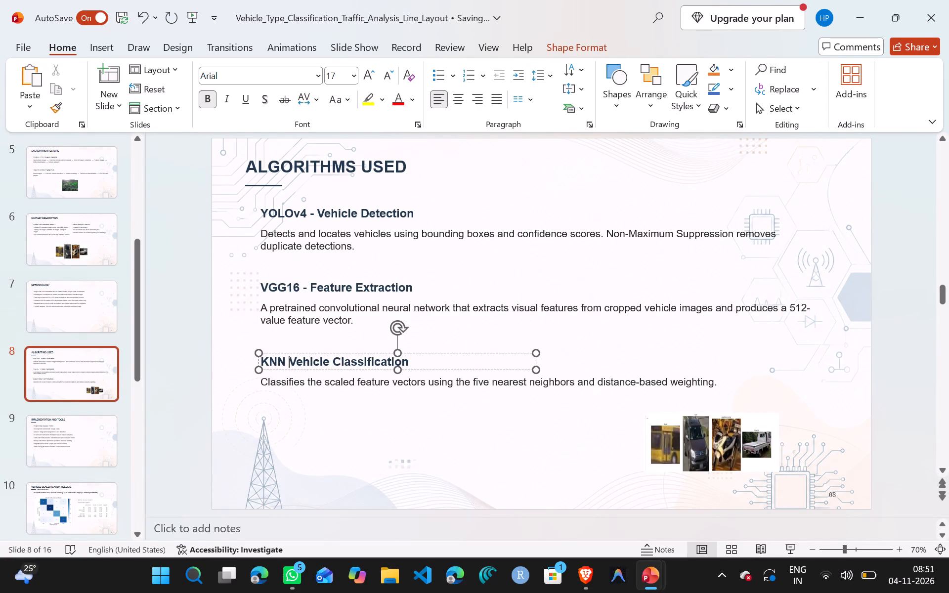
type("-")
key("space")
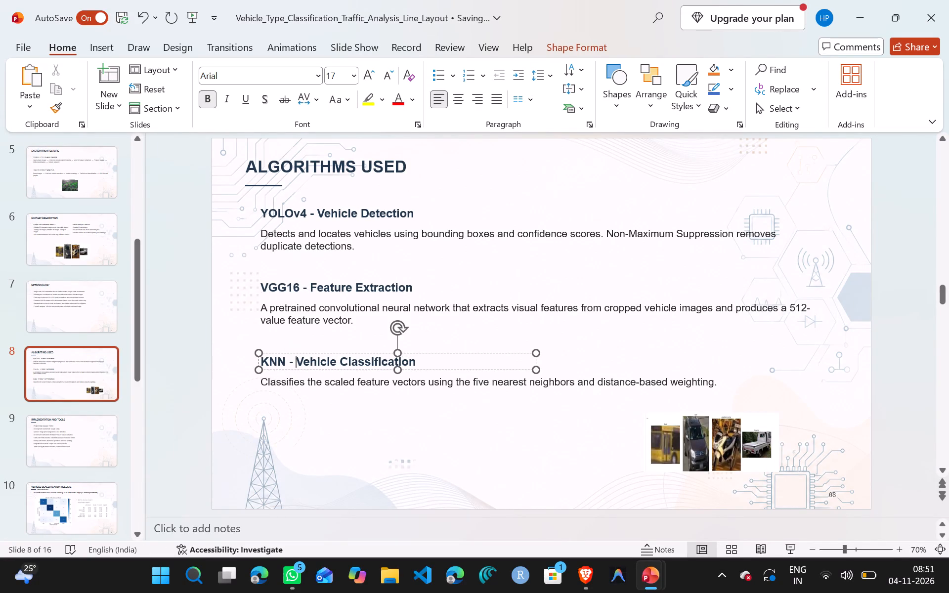
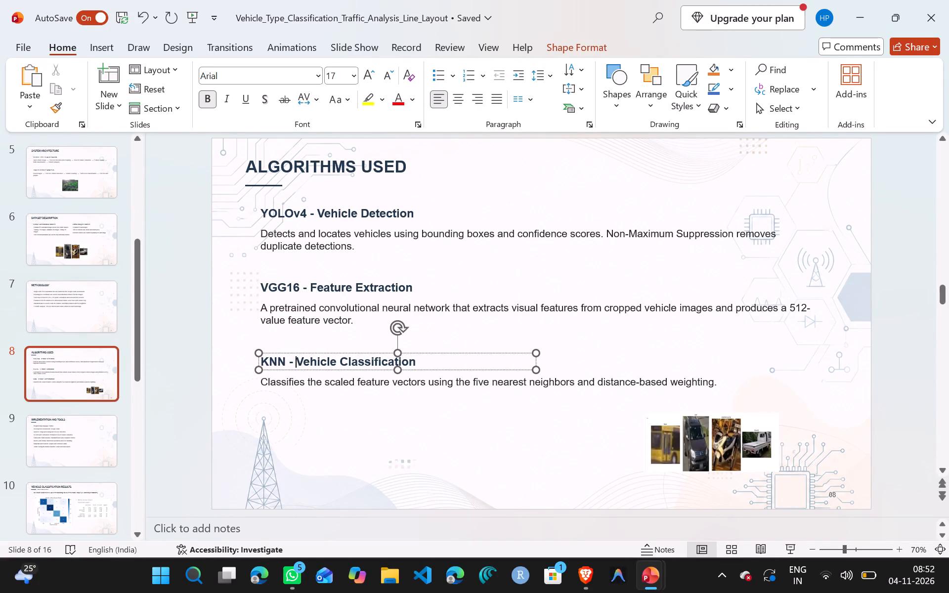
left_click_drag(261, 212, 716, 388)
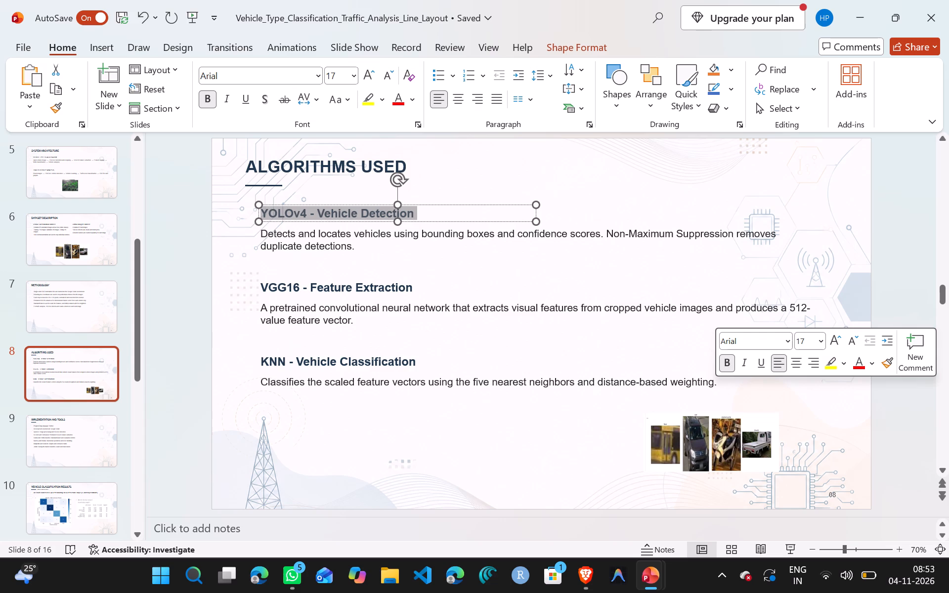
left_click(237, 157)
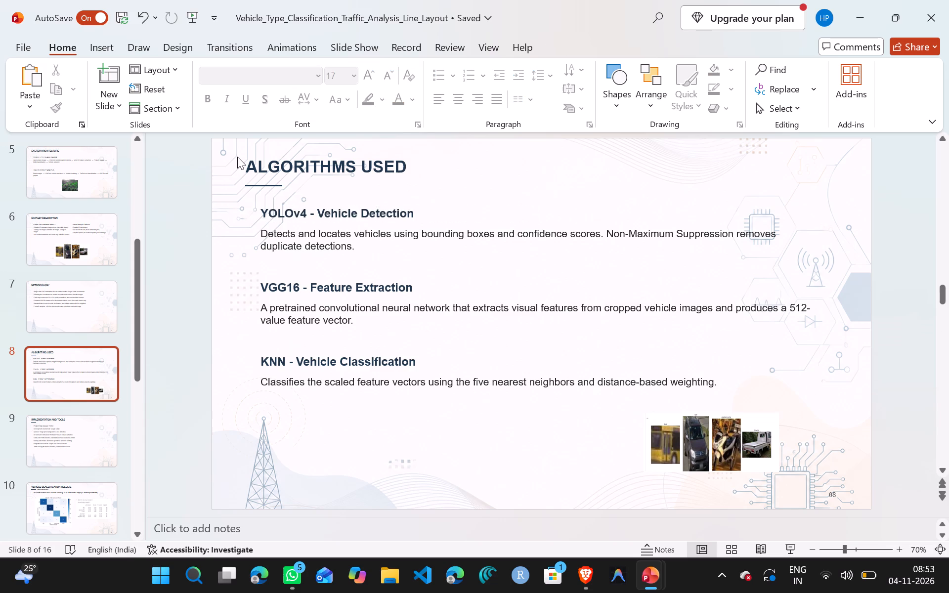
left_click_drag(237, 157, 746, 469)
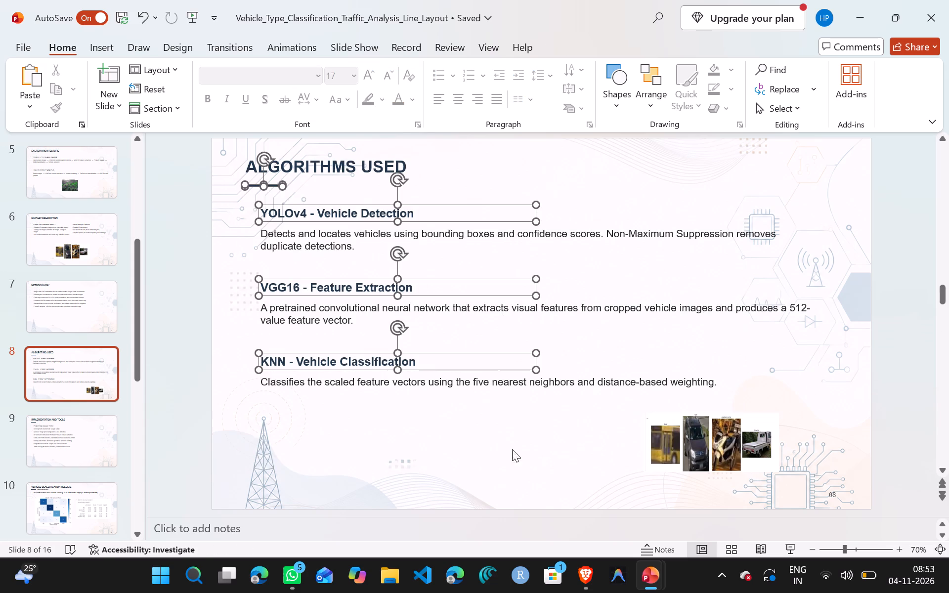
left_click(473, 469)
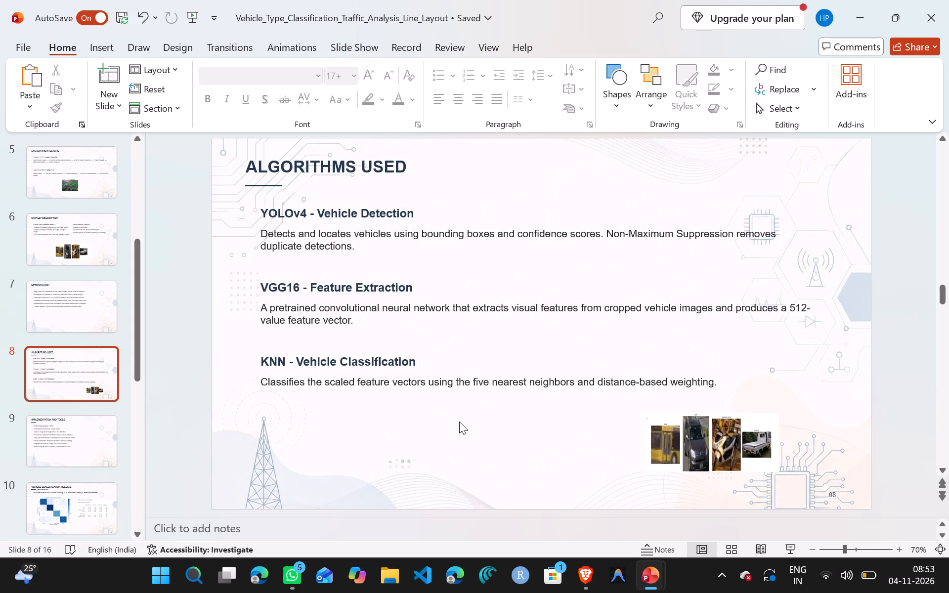
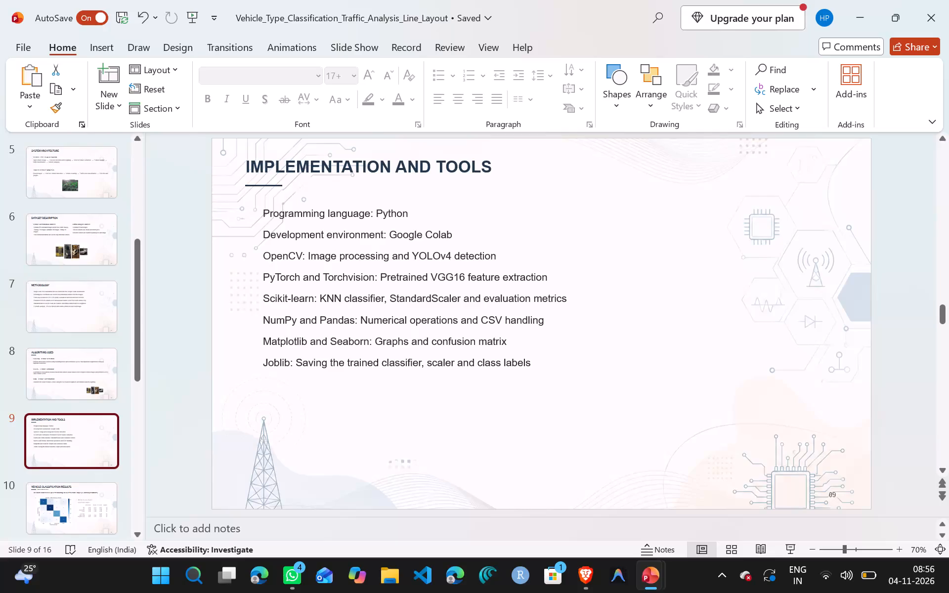
Make the label "Programming language:" bold in the first line of the Implementation and Tools slide.
left_click_drag(264, 212, 366, 210)
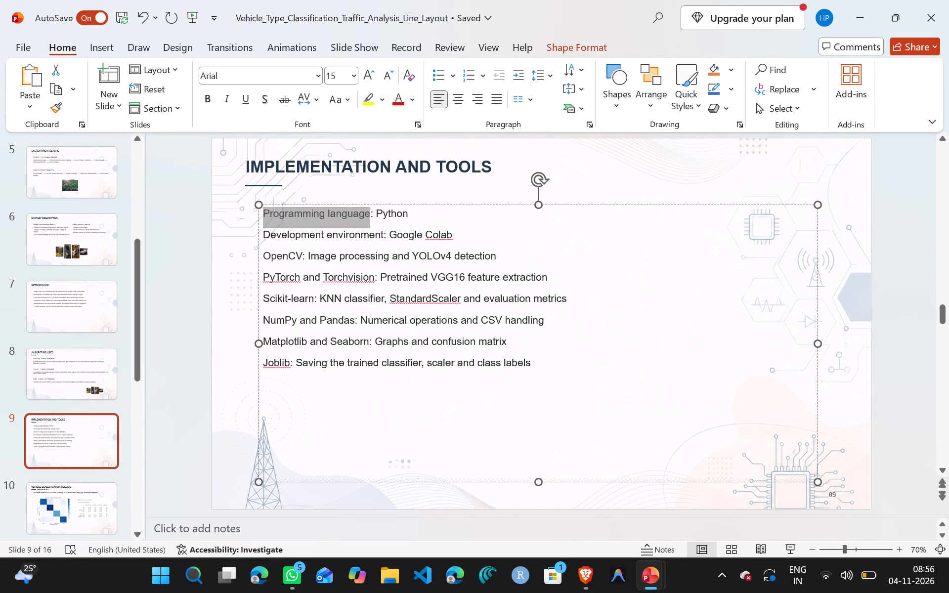
left_click_drag(366, 210, 375, 220)
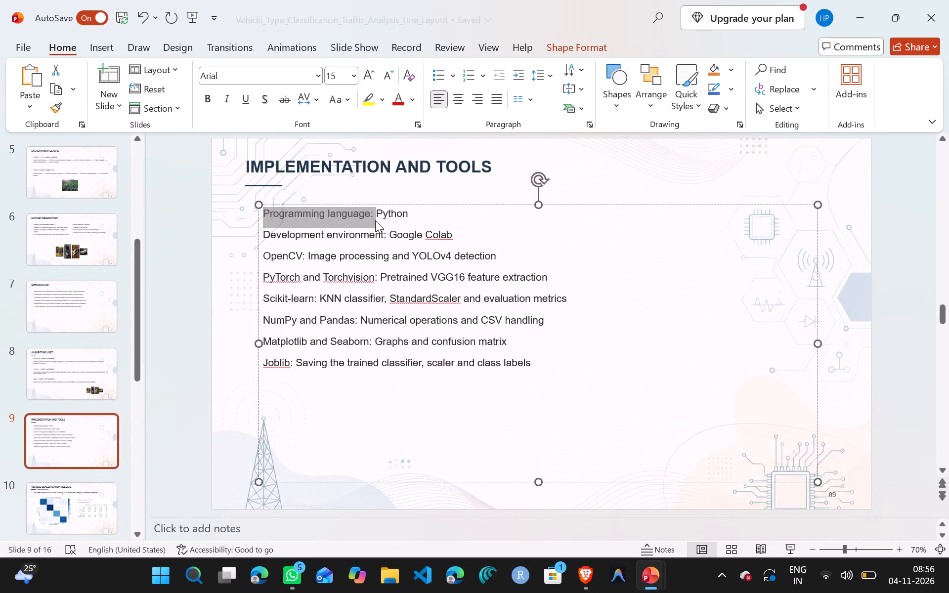
key("ctrl+b")
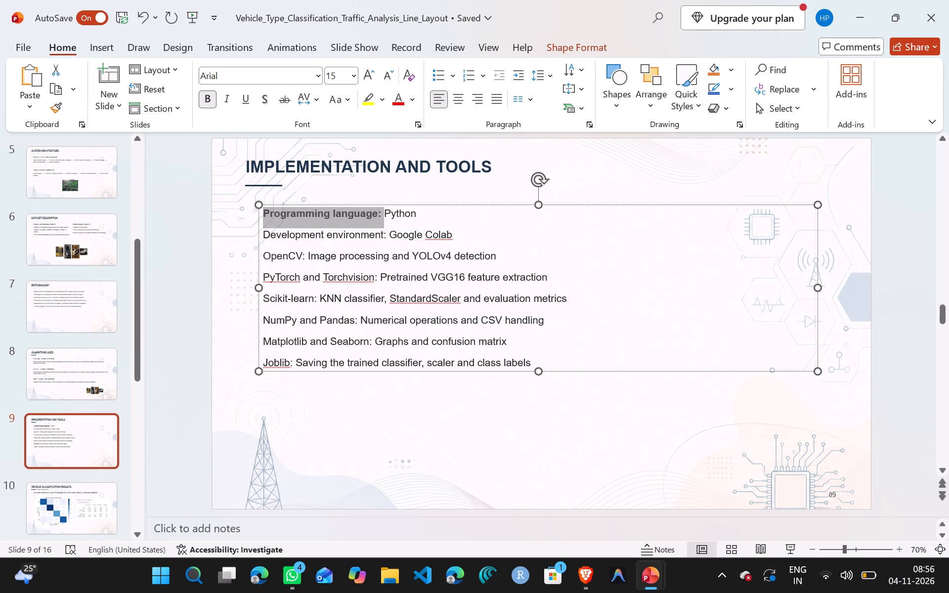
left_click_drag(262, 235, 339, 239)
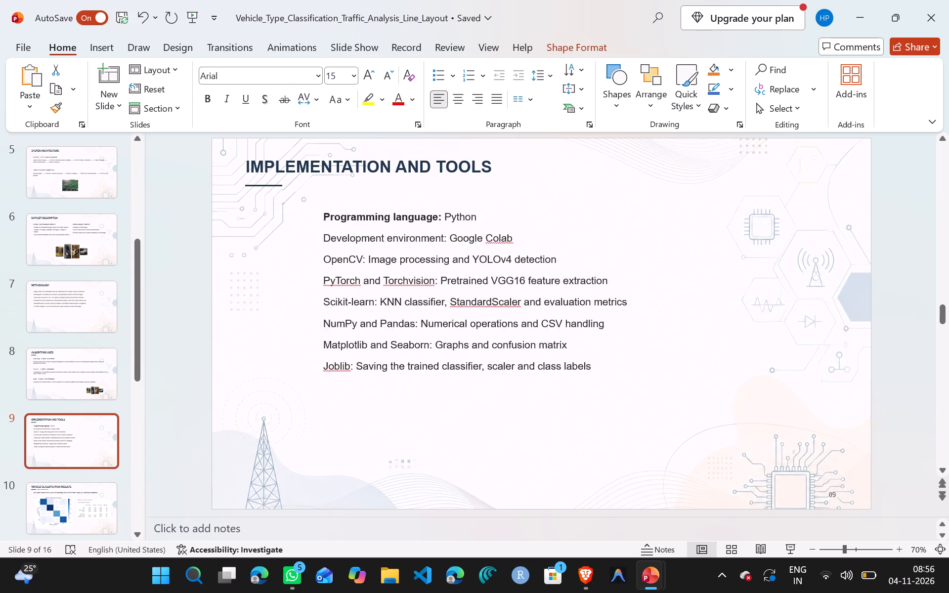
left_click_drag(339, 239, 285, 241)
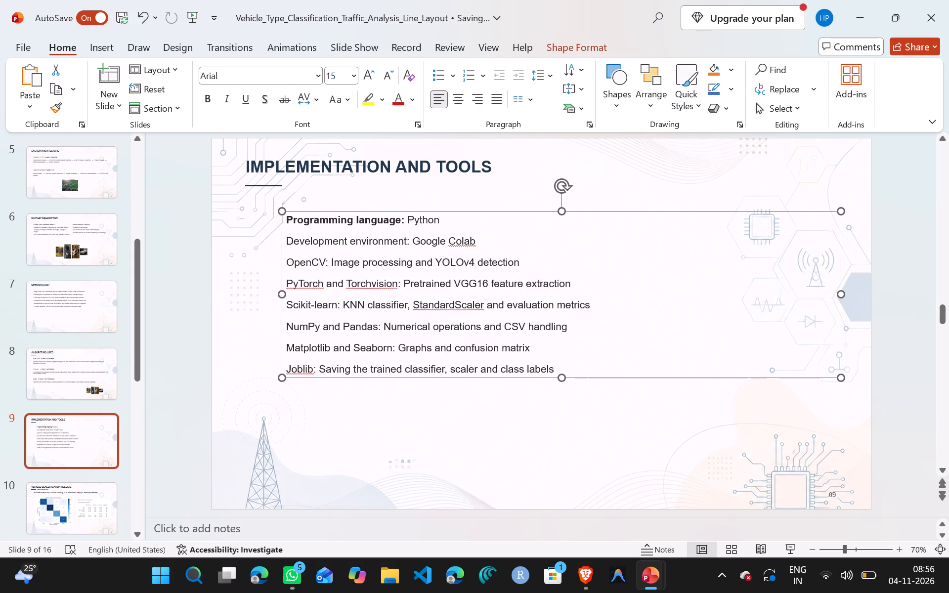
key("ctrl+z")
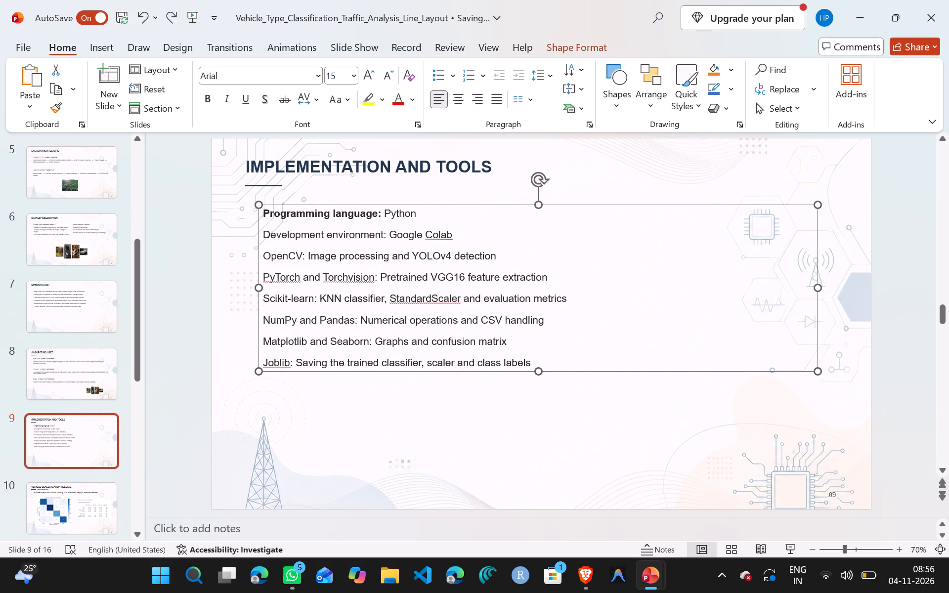
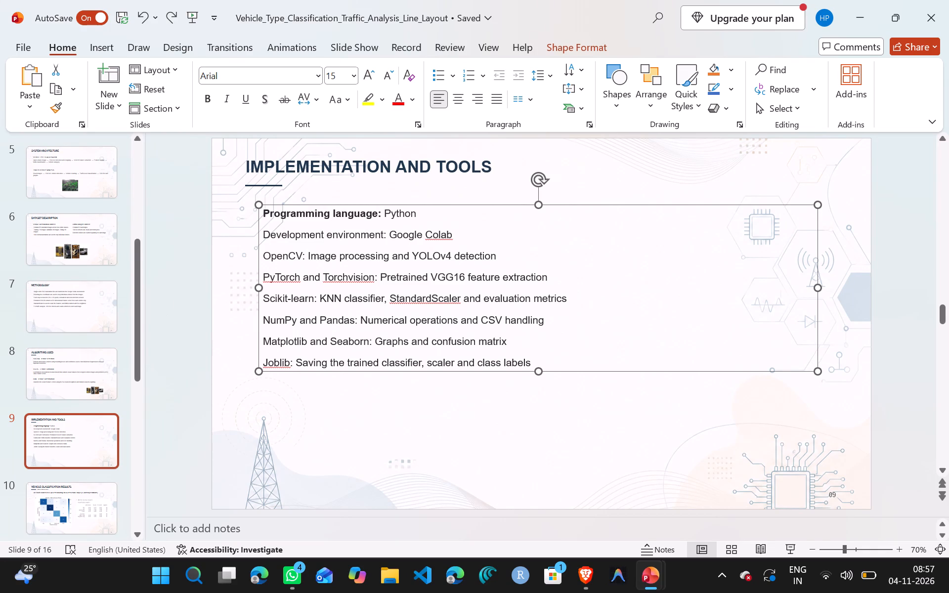
Make the label "Development environment:" bold in the second line of the Implementation and Tools slide.
left_click_drag(264, 240, 386, 237)
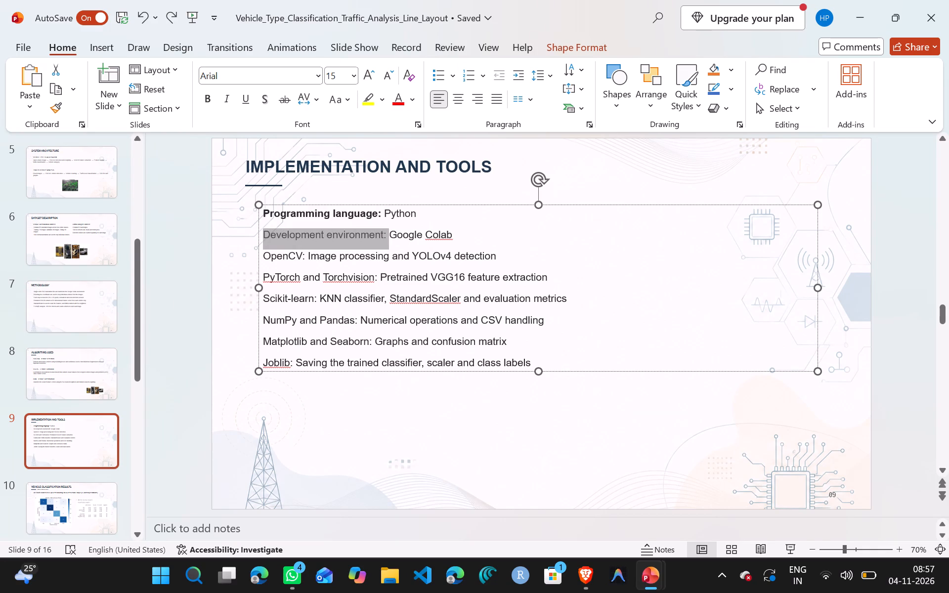
left_click_drag(386, 237, 385, 238)
key("ctrl+b")
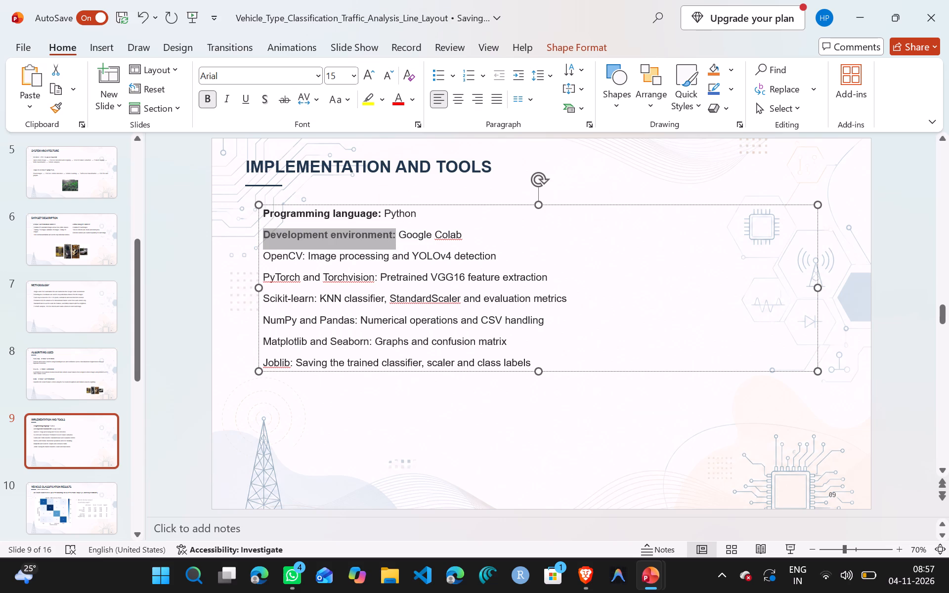
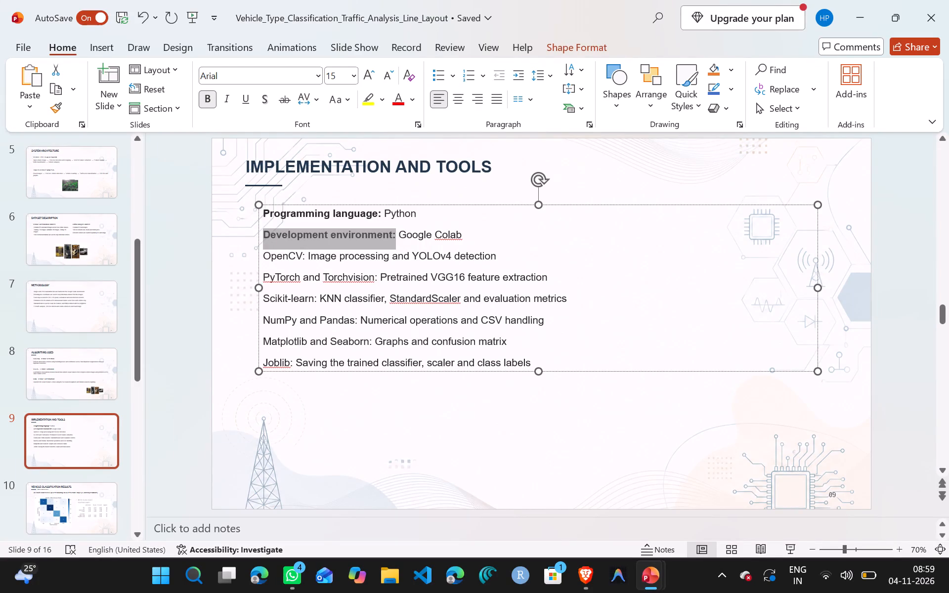
Make the label "OpenCV:" bold in the third line of the Implementation and Tools slide.
left_click_drag(264, 257, 308, 258)
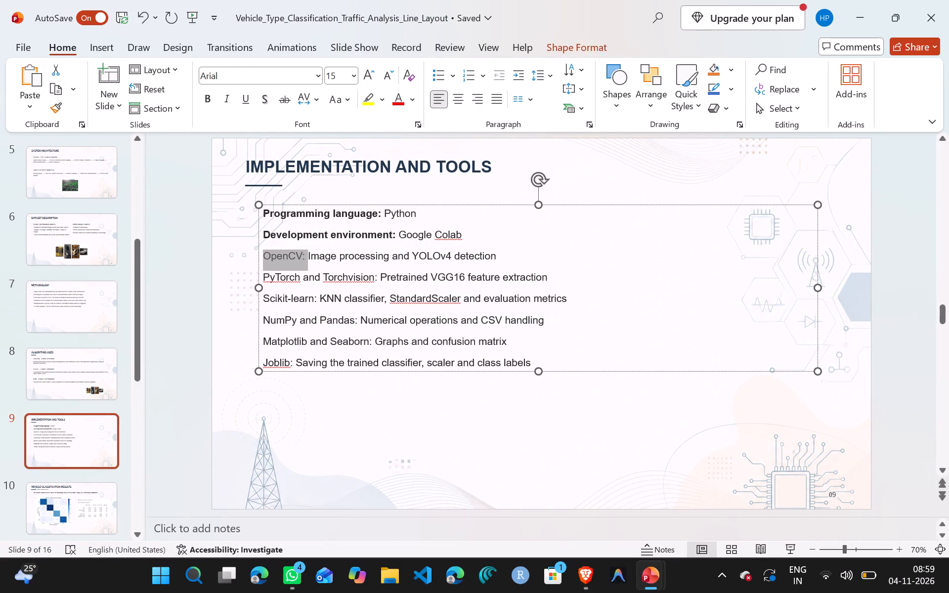
left_click_drag(308, 258, 305, 257)
key("ctrl+b")
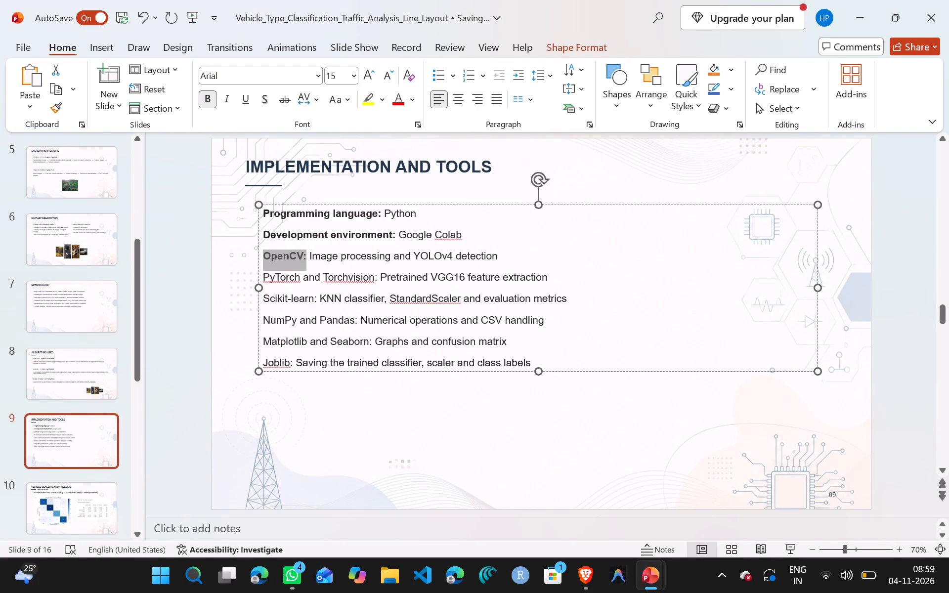
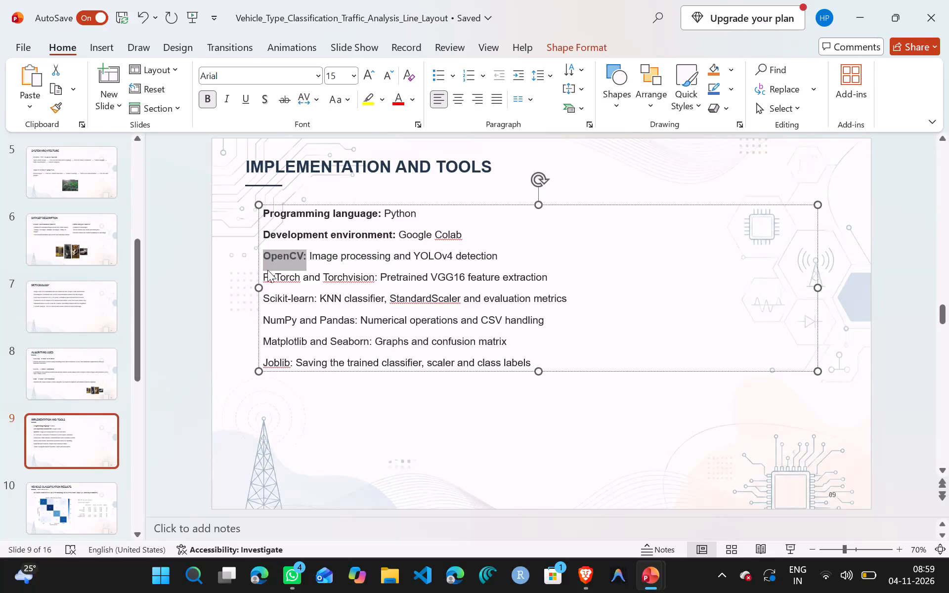
Bold the five remaining labels in the Implementation and Tools list, from "PyTorch and Torchvision:" through "Joblib:", including their colons.
left_click_drag(264, 276, 345, 280)
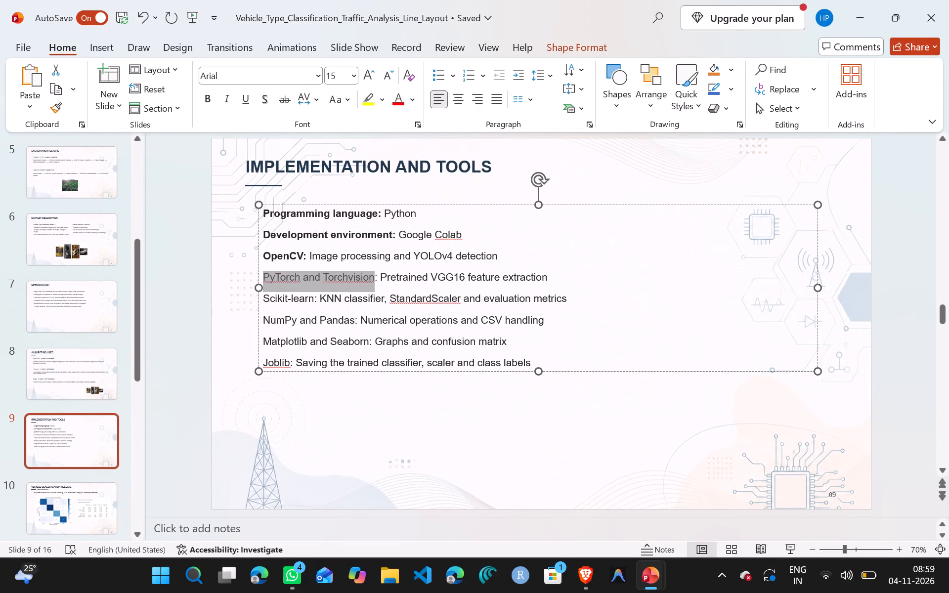
left_click_drag(345, 280, 376, 280)
key("ctrl+b")
left_click_drag(263, 298, 298, 301)
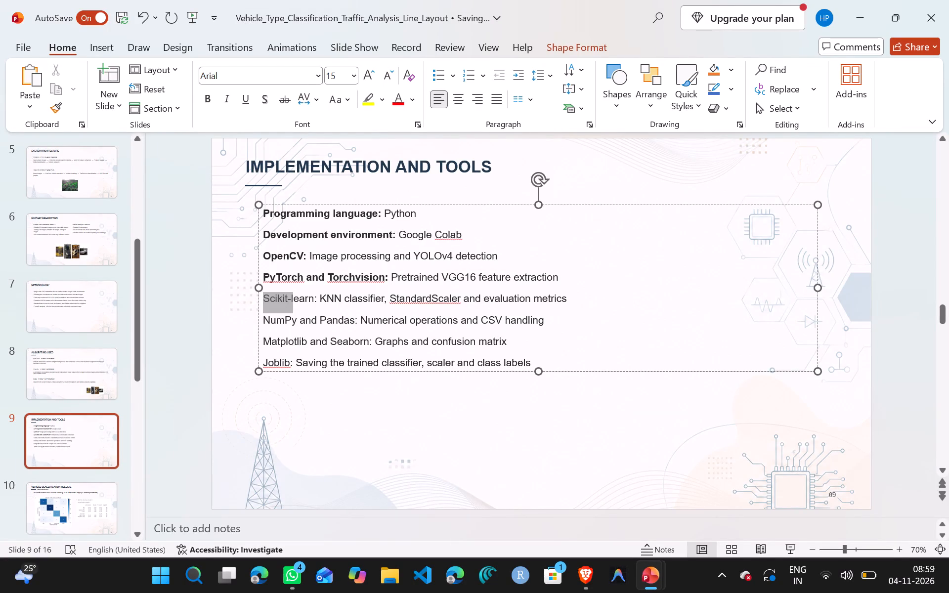
left_click_drag(298, 301, 316, 301)
key("ctrl+b")
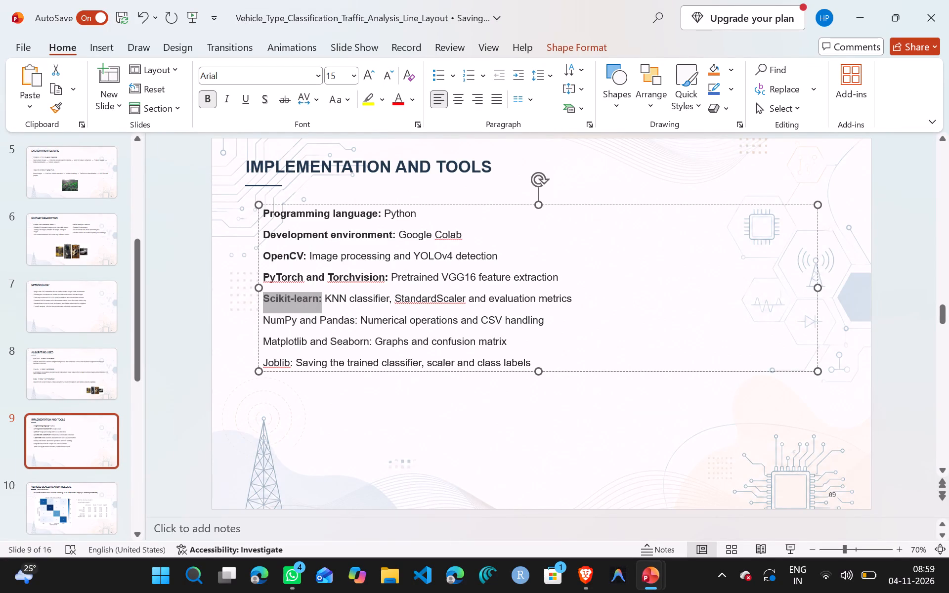
left_click_drag(265, 321, 349, 320)
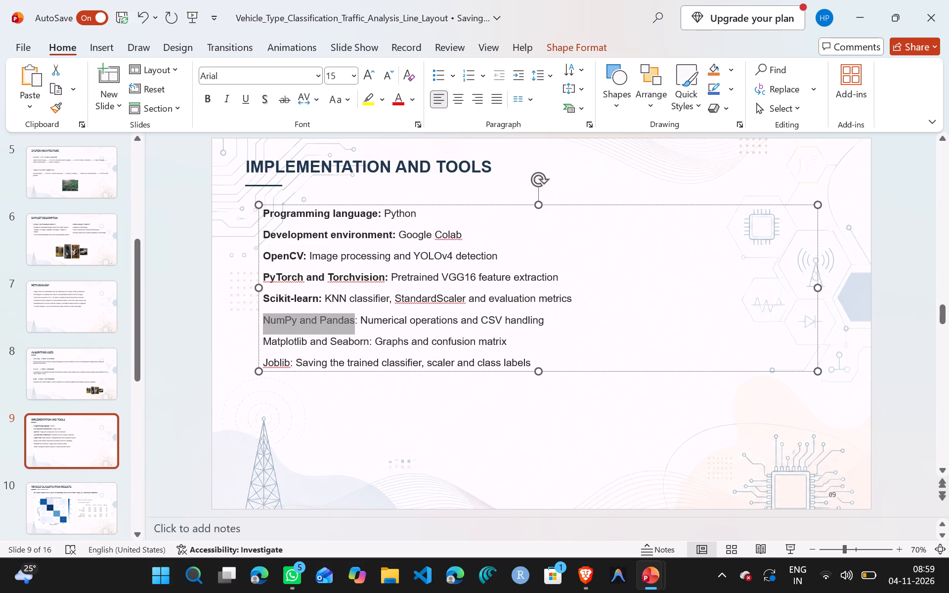
left_click_drag(349, 320, 356, 321)
left_click_drag(356, 321, 358, 321)
key("ctrl+b")
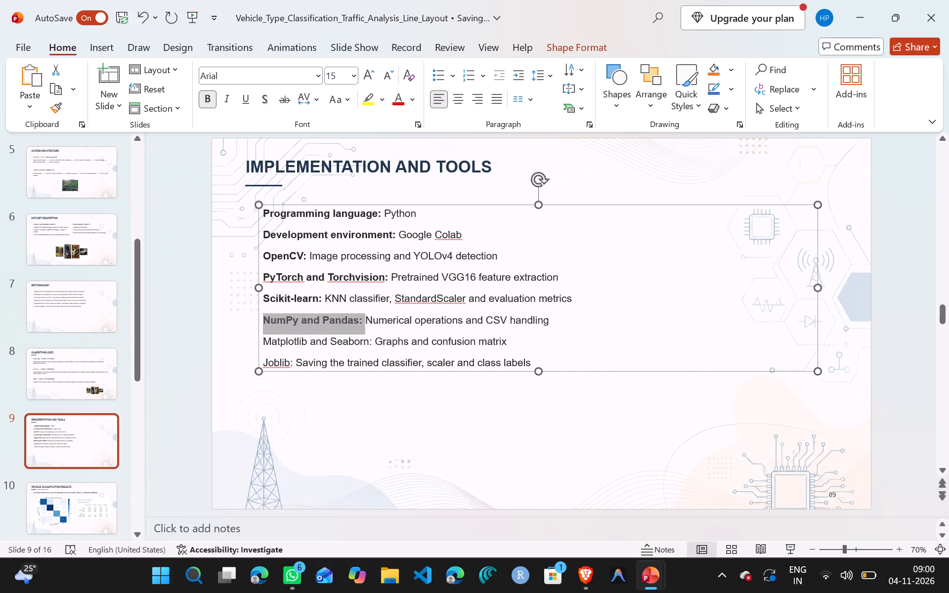
left_click_drag(264, 337, 372, 339)
key("ctrl+b")
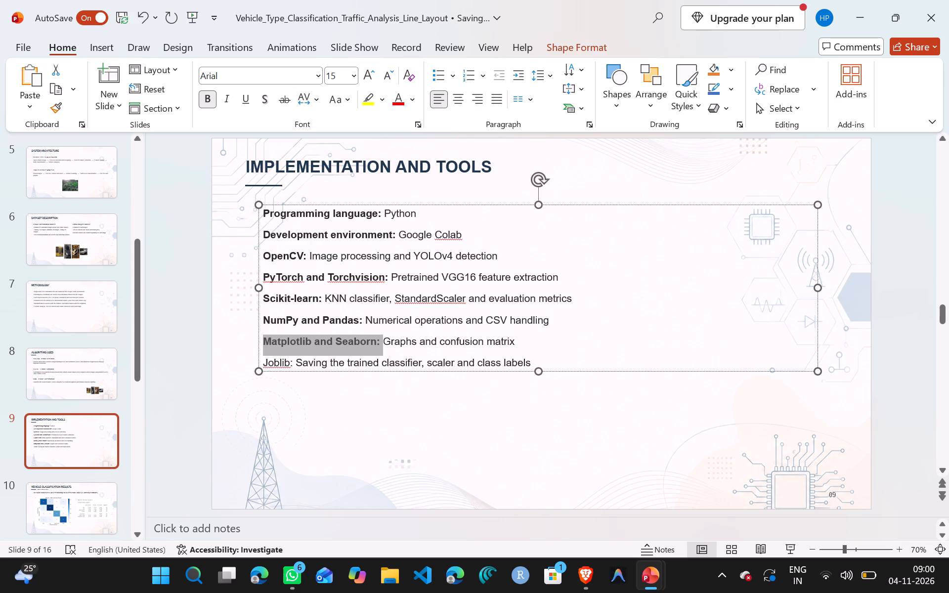
left_click_drag(263, 364, 292, 364)
key("ctrl+b")
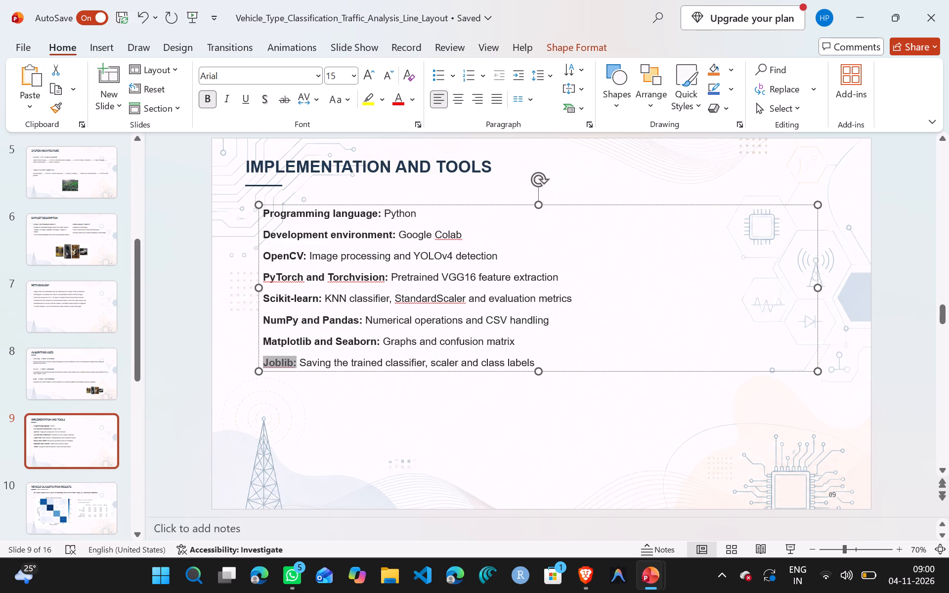
Justify all eight lines of the list on the Implementation and Tools slide.
left_click_drag(543, 359, 253, 202)
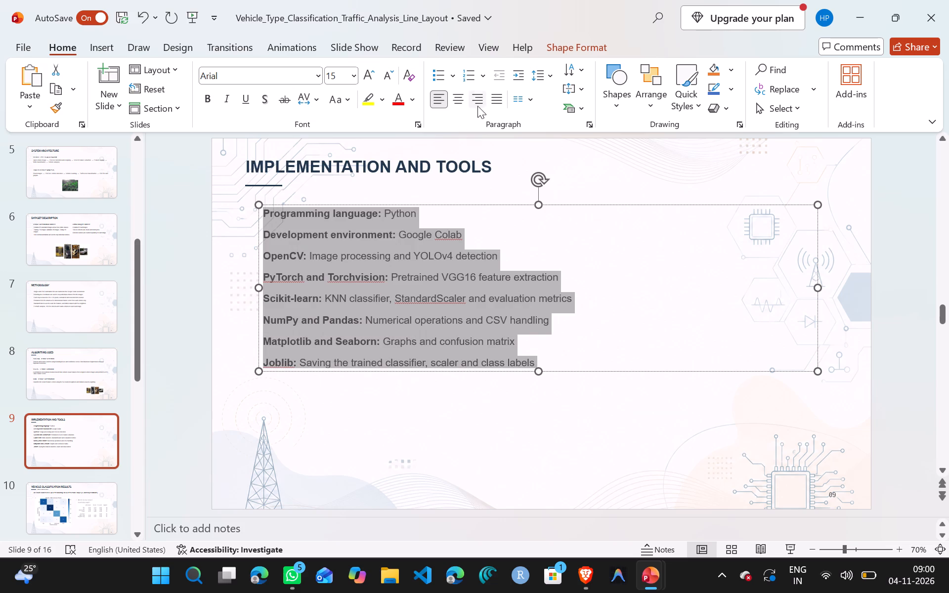
left_click(493, 103)
Justify all three algorithm headings and their descriptions on the Algorithms Used slide.
left_click(74, 369)
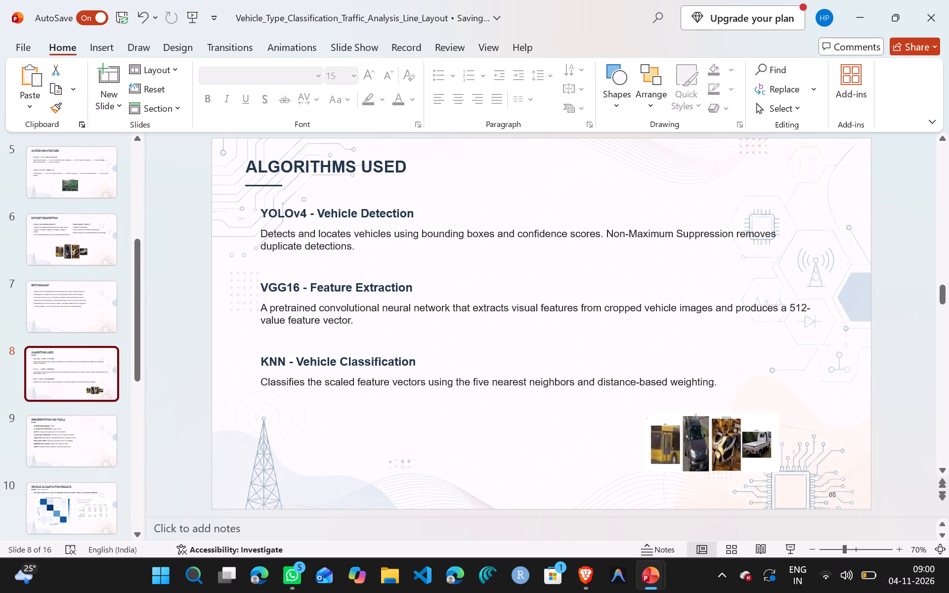
left_click_drag(716, 382, 255, 351)
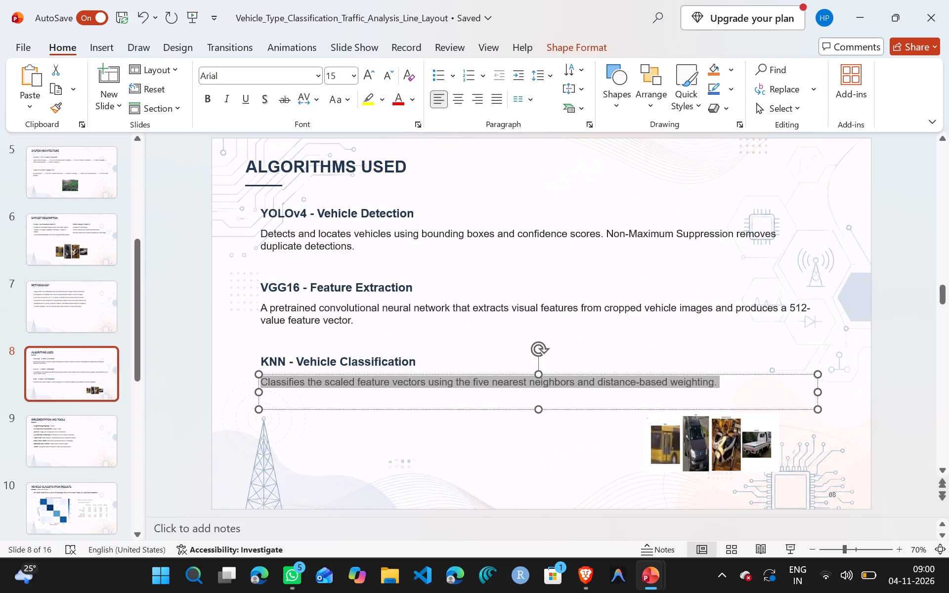
left_click_drag(255, 351, 257, 346)
left_click(312, 362, "ctrl")
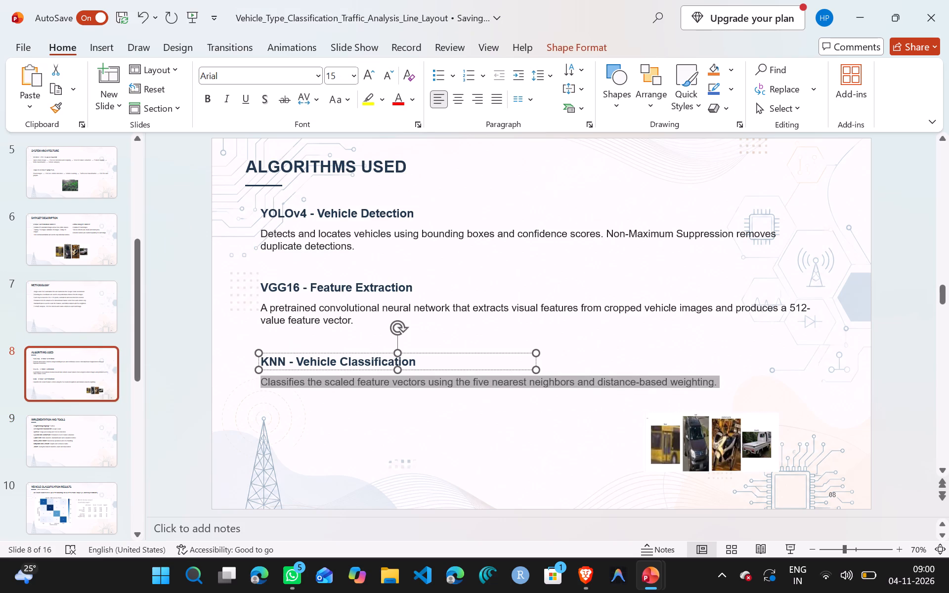
left_click(292, 352, "ctrl")
left_click(292, 352, "ctrl")
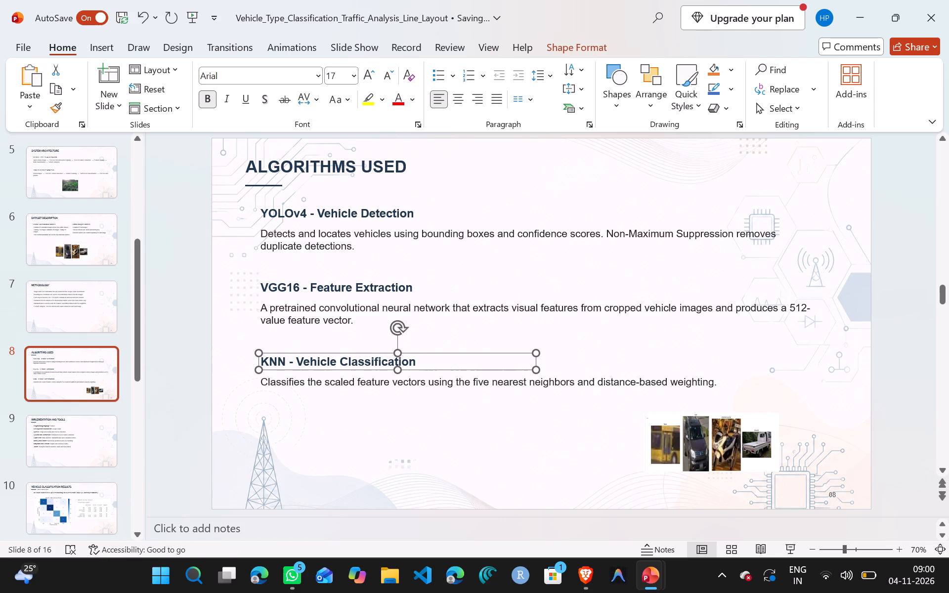
left_click(288, 376, "ctrl")
left_click(336, 278, "ctrl")
left_click(323, 308, "ctrl")
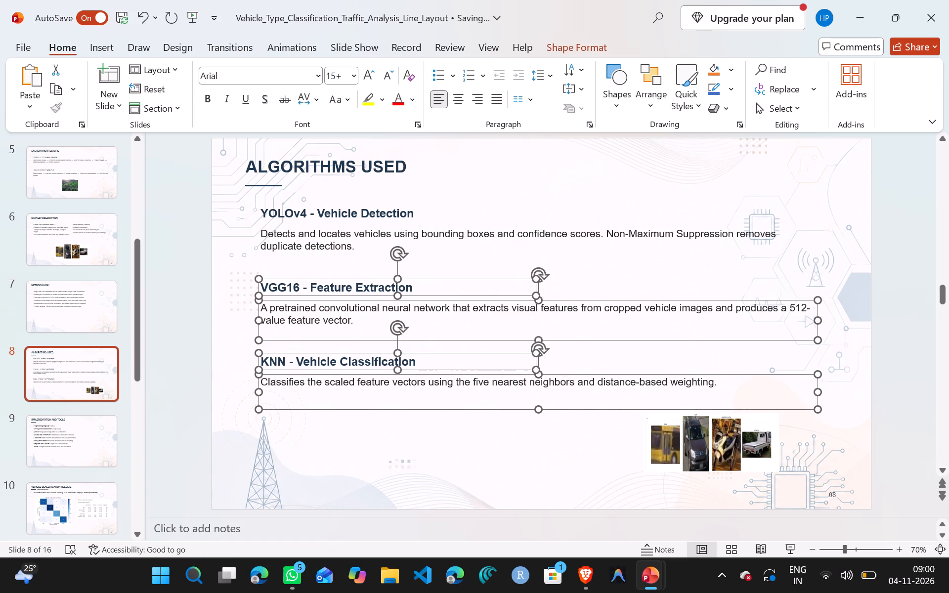
left_click(324, 234, "ctrl")
left_click(345, 202, "ctrl")
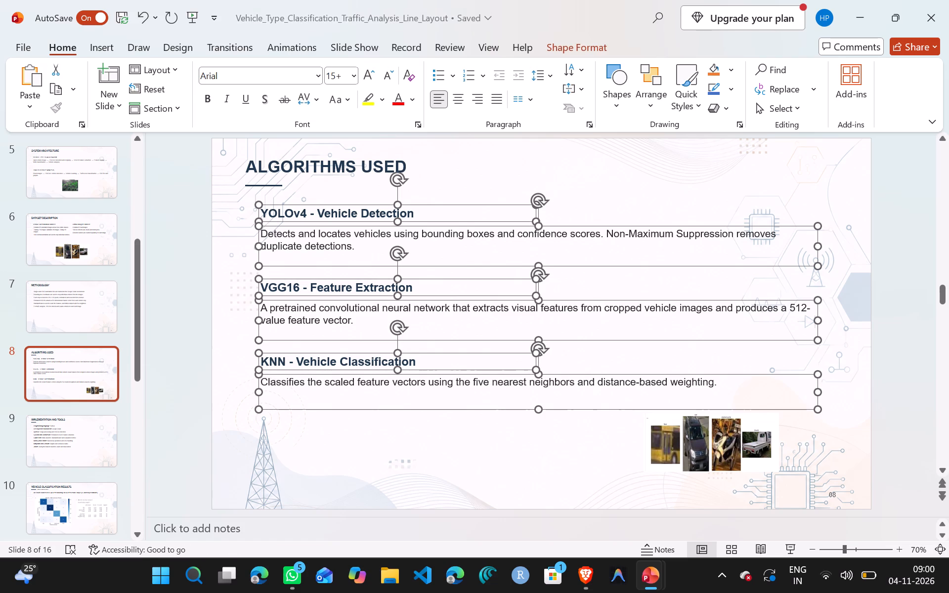
left_click(496, 101)
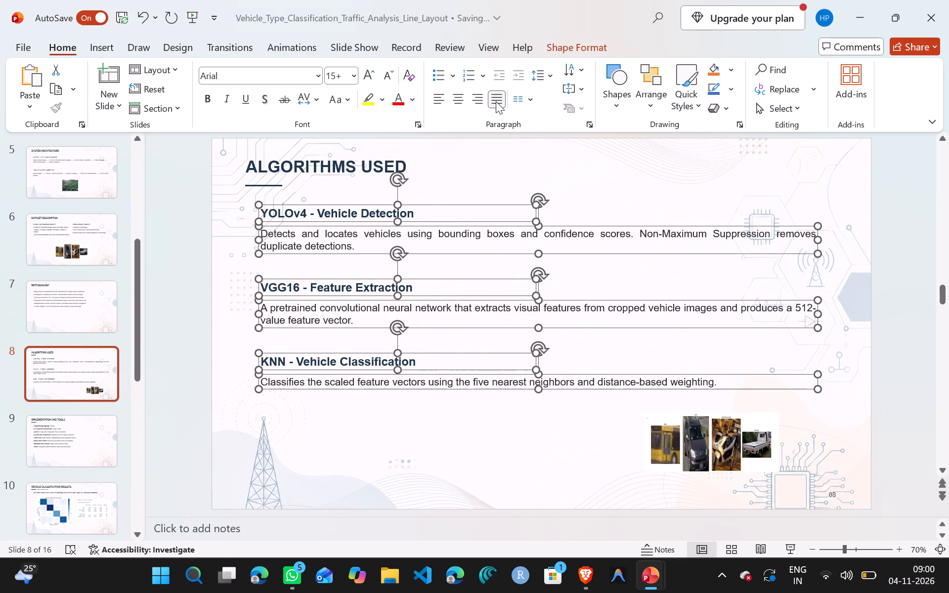
Move the vehicle picture on the Algorithms Used slide to the centre below the KNN description and enlarge its width and height.
left_click(659, 435)
left_click_drag(646, 418, 454, 414)
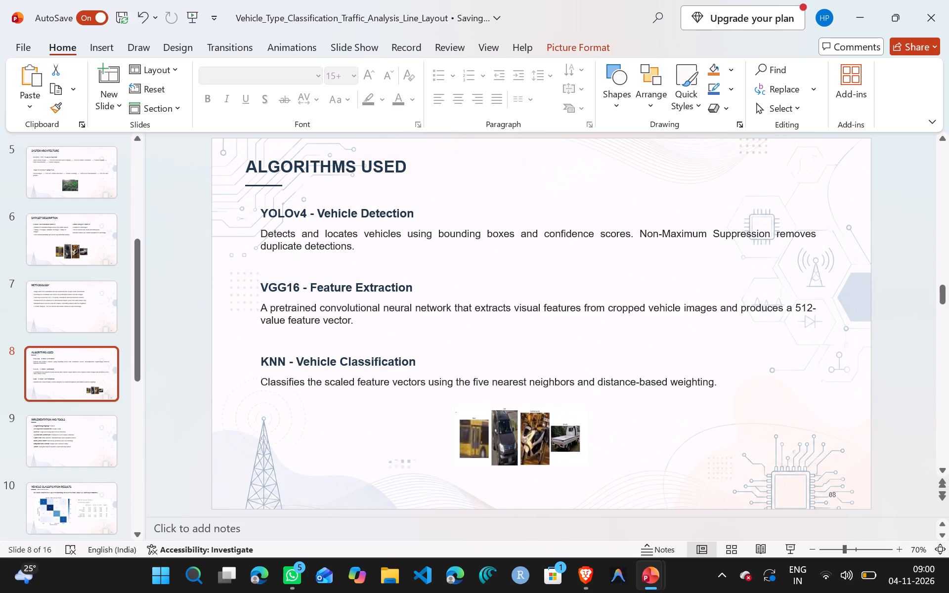
left_click_drag(454, 414, 460, 417)
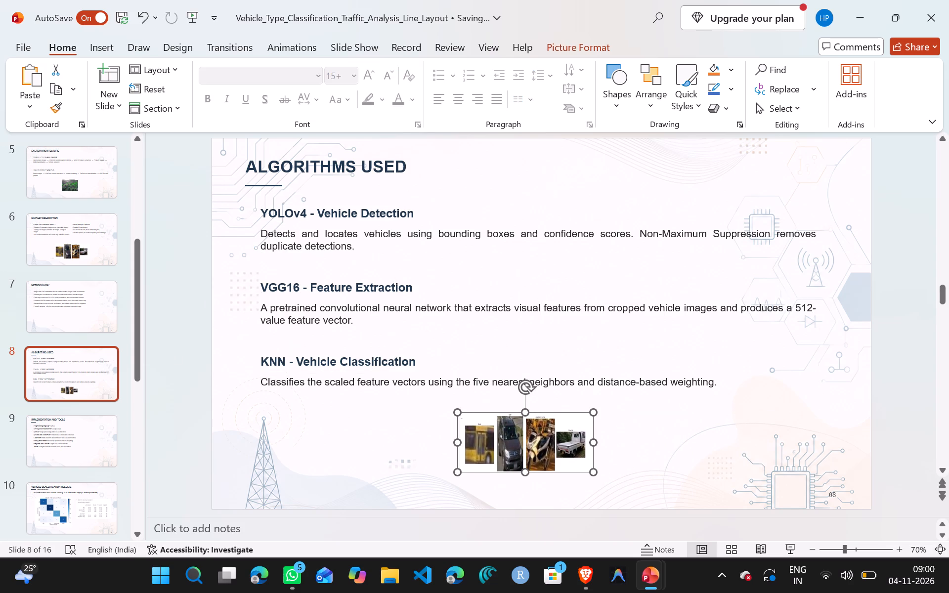
left_click_drag(591, 445, 682, 434)
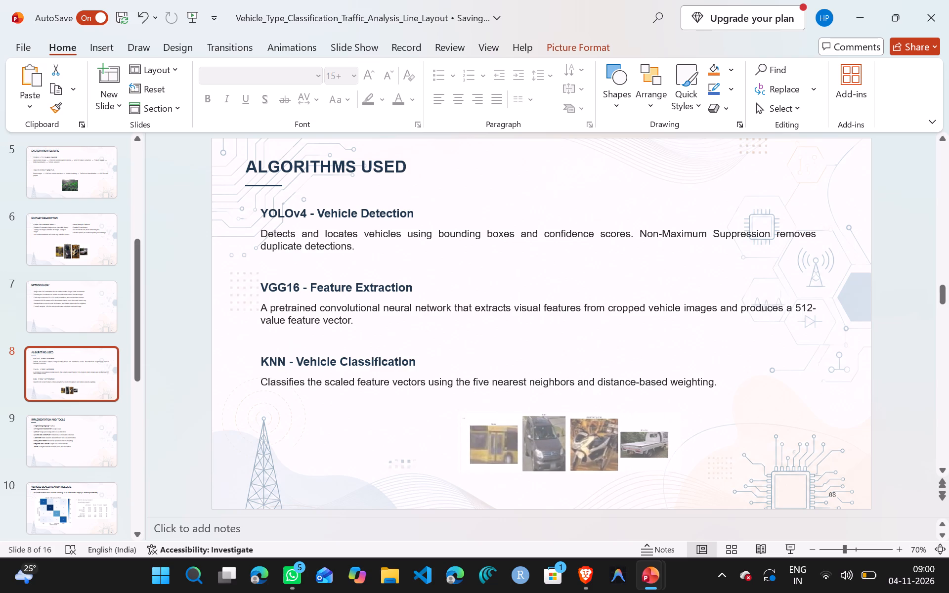
left_click_drag(682, 434, 640, 441)
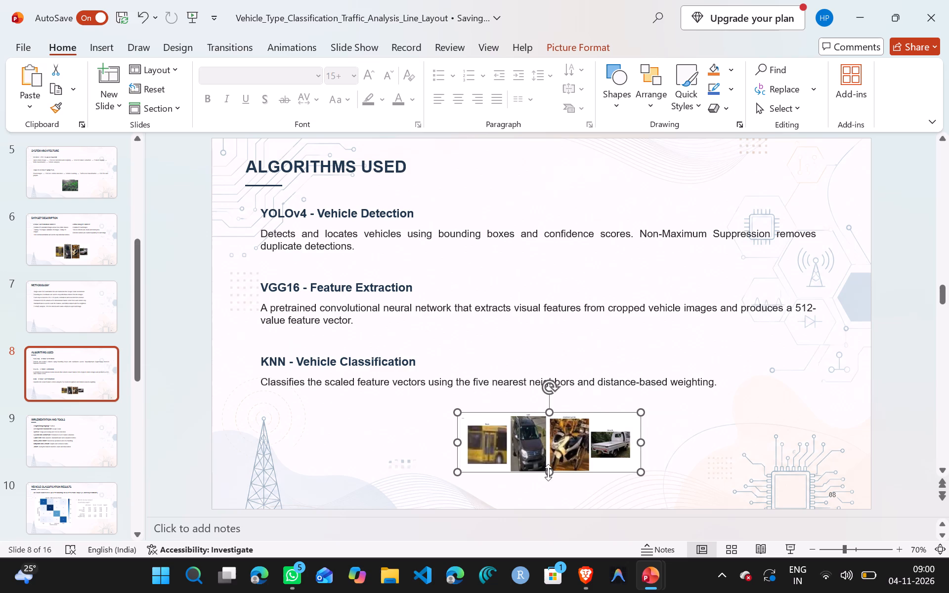
left_click_drag(548, 472, 548, 490)
left_click_drag(520, 448, 513, 448)
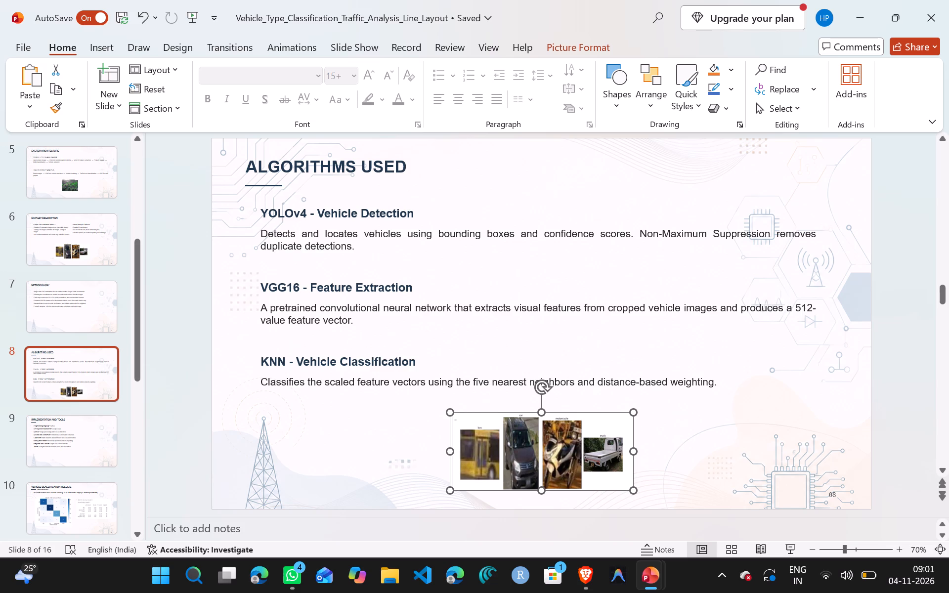
Delete the short line under the heading of the Implementation and Tools slide.
left_click(83, 437)
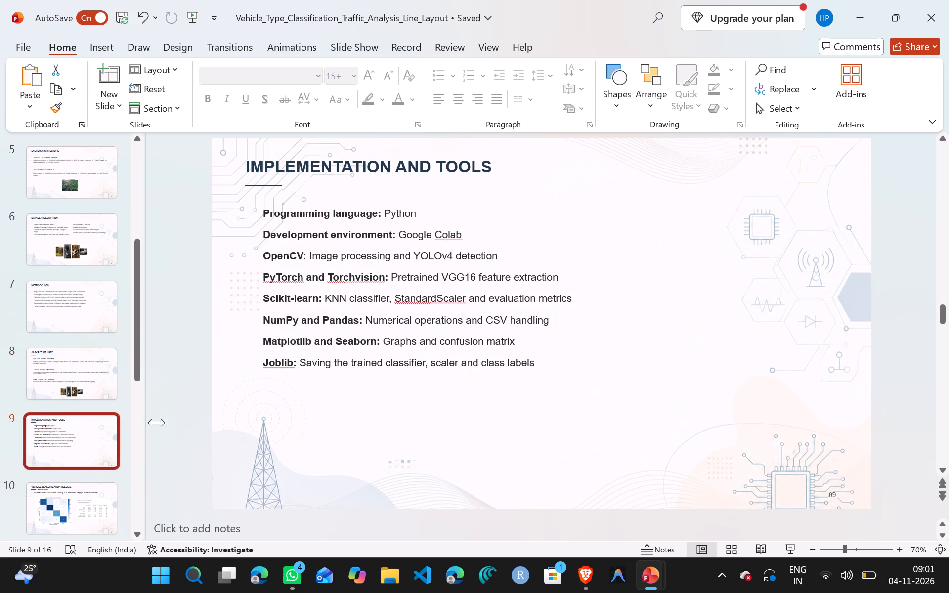
left_click(273, 187)
key("Delete")
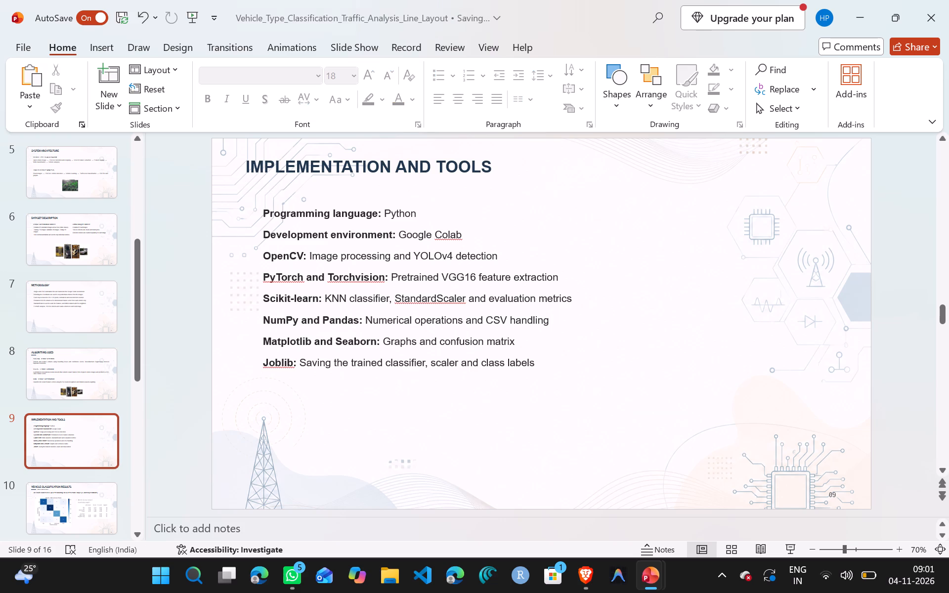
Delete the short line under the heading of the Vehicle Classification Results slide.
scroll(79, 275, "down", 2)
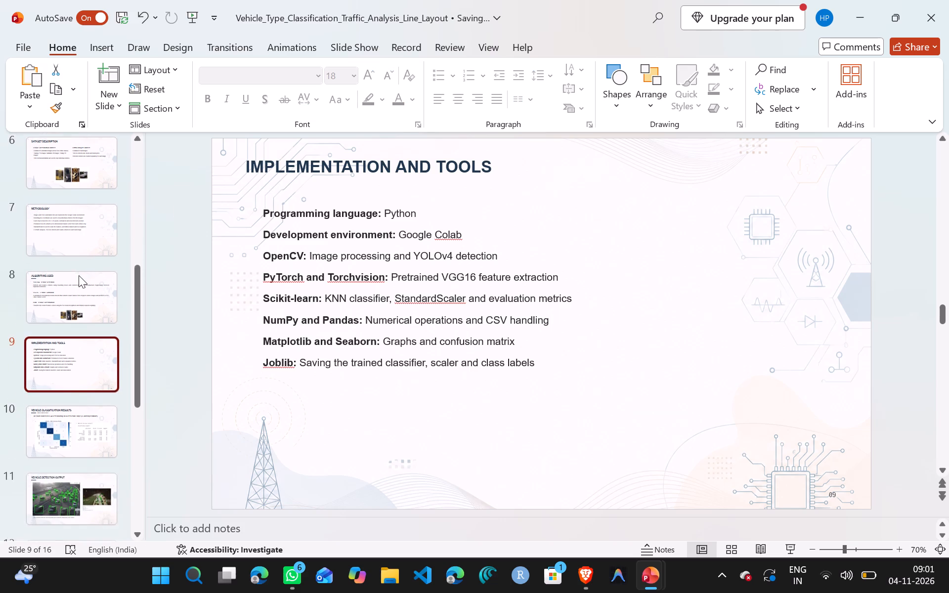
scroll(79, 275, "down", 2)
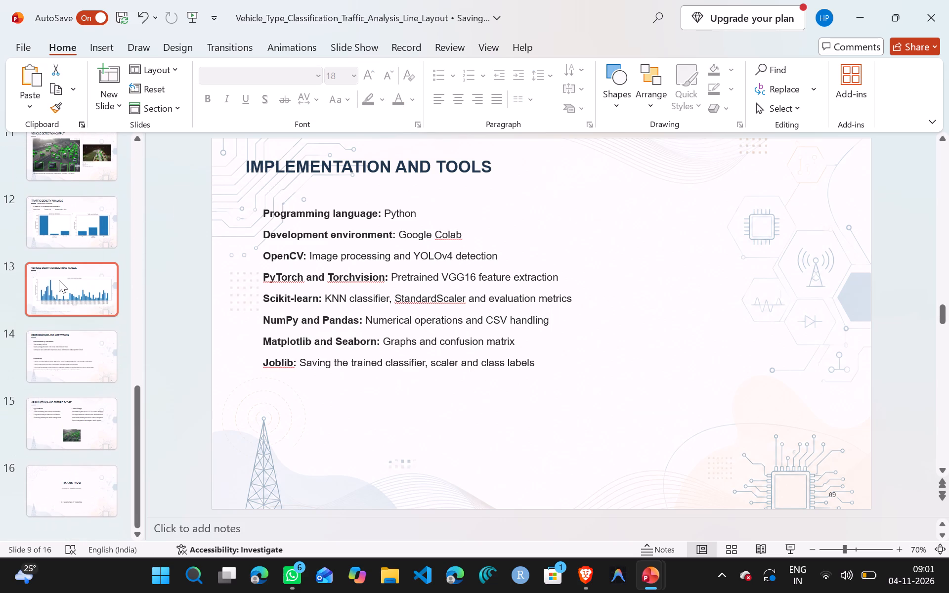
scroll(59, 280, "up", 3)
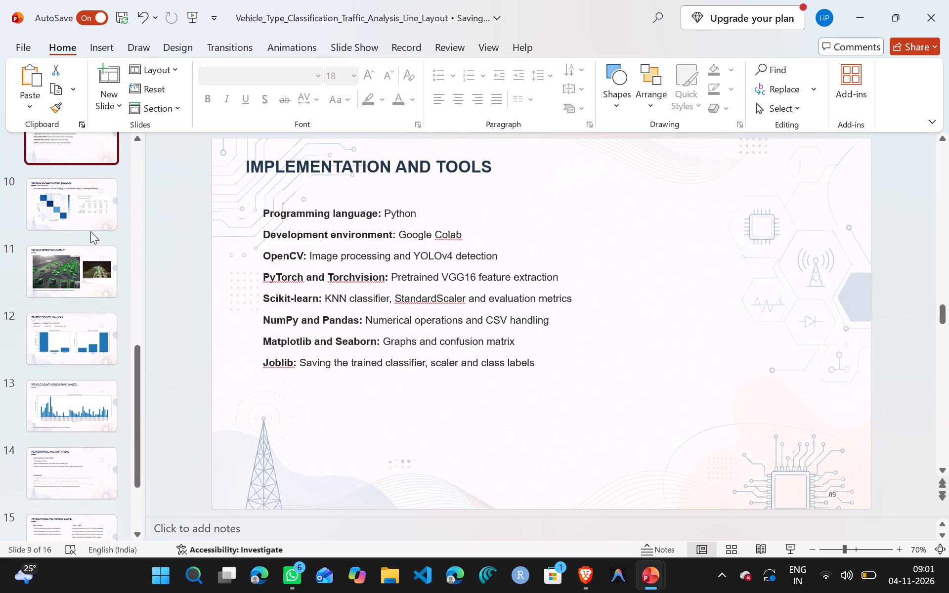
scroll(58, 259, "up", 1)
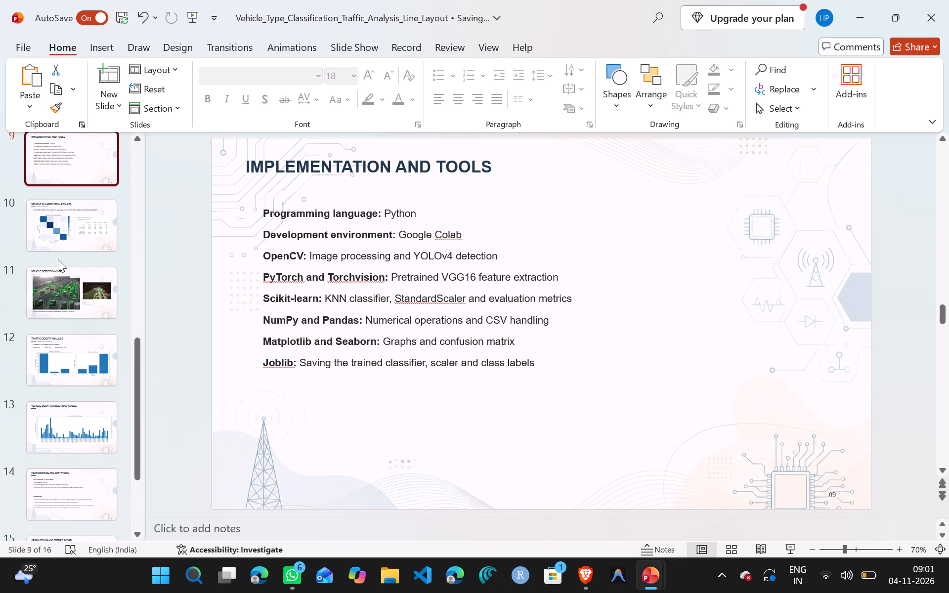
left_click(72, 235)
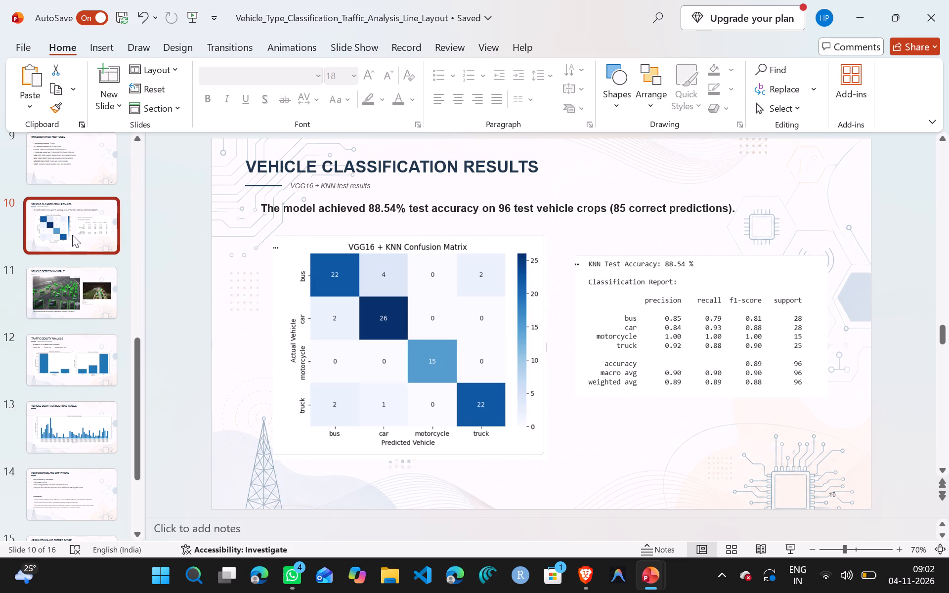
left_click(268, 184)
key("Delete")
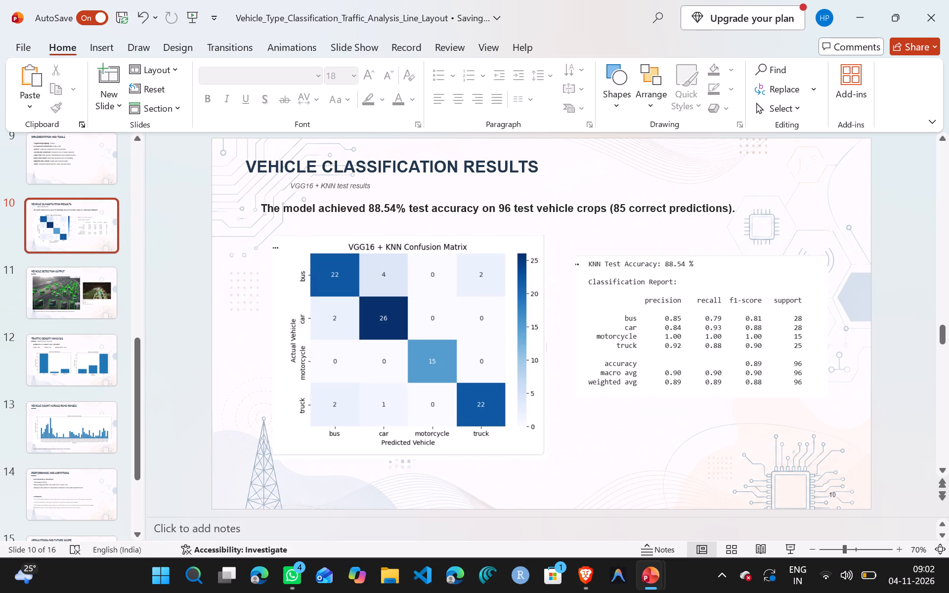
Delete the "VGG16 + KNN test results" subtitle text box from the Vehicle Classification Results slide.
left_click(316, 187)
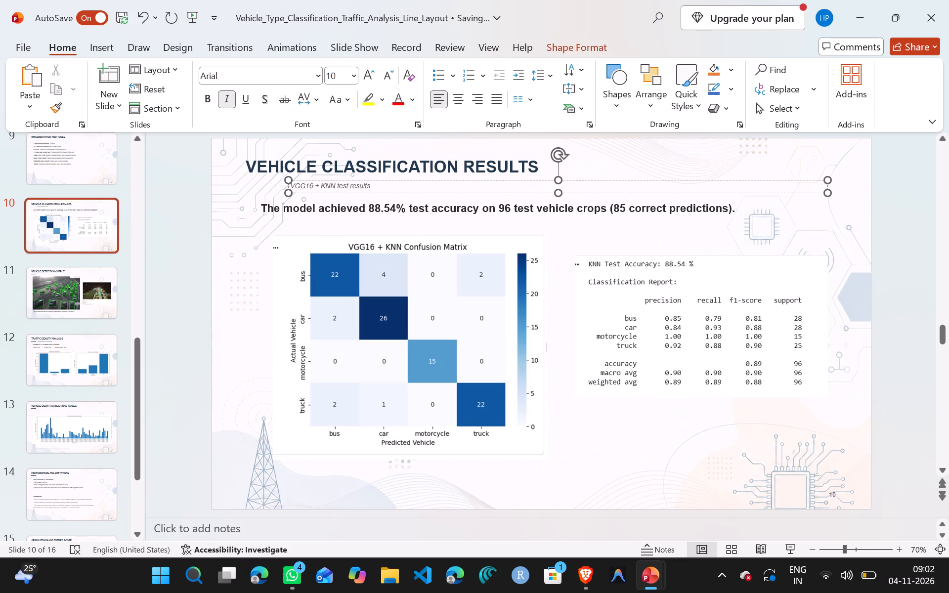
left_click(359, 178)
key("Delete")
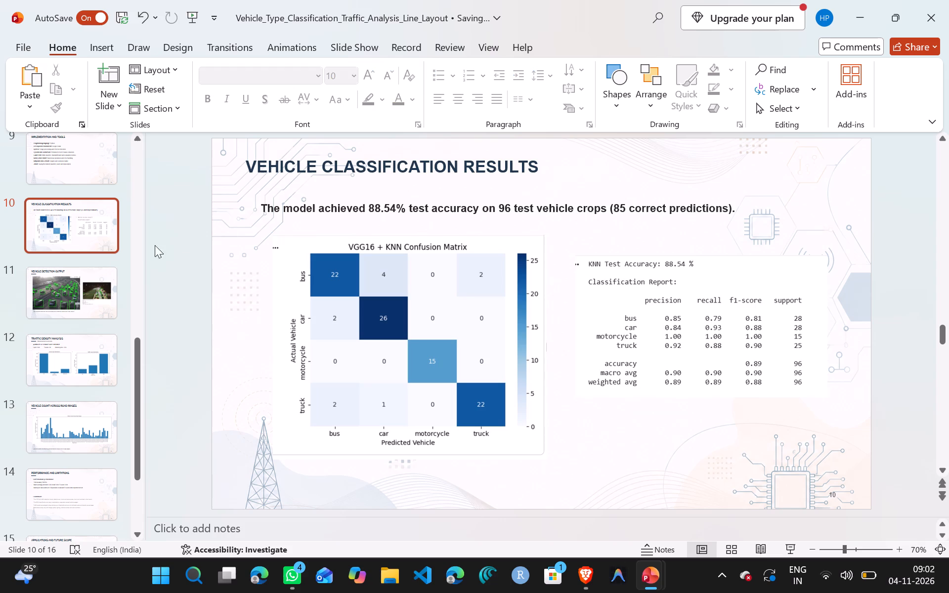
Delete the short line under the heading of the Vehicle Detection Output slide.
left_click(80, 278)
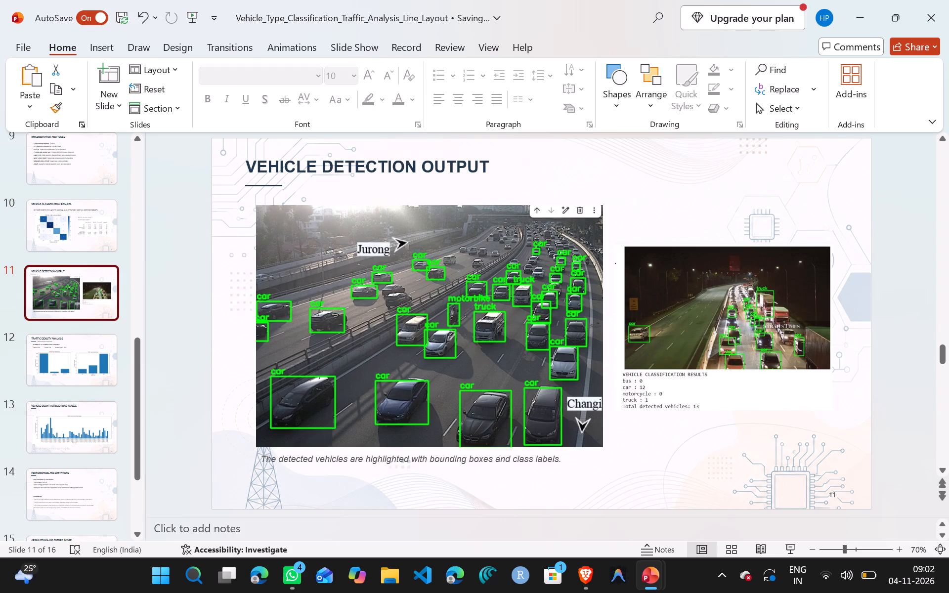
left_click(266, 186)
key("Delete")
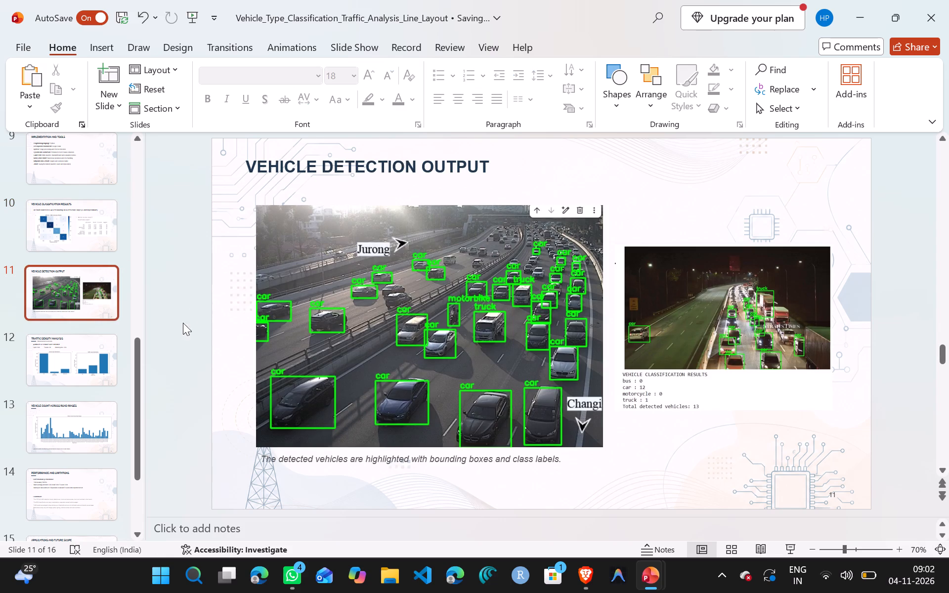
Delete the short line under the heading of the Traffic Density Analysis slide.
left_click(72, 365)
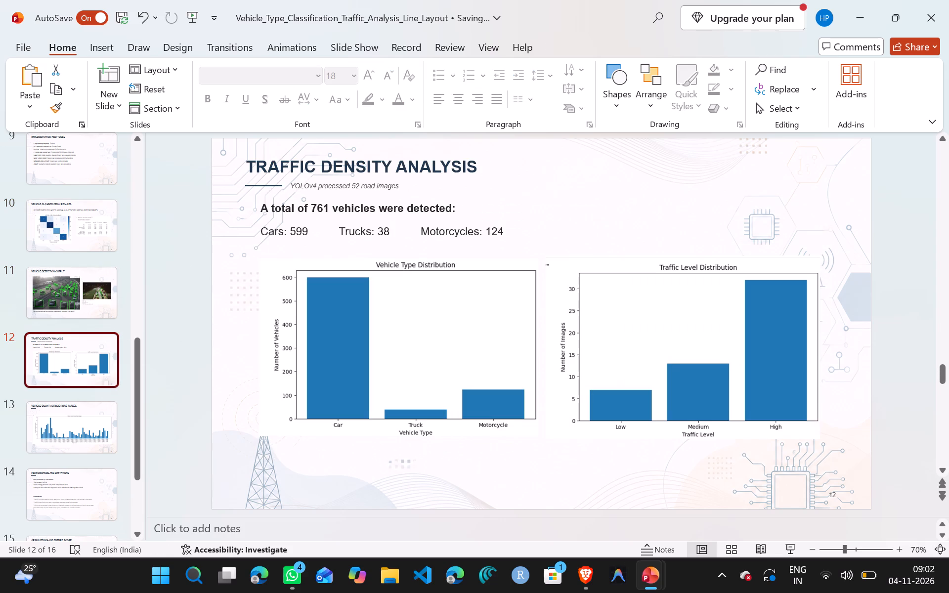
left_click(262, 187)
key("Delete")
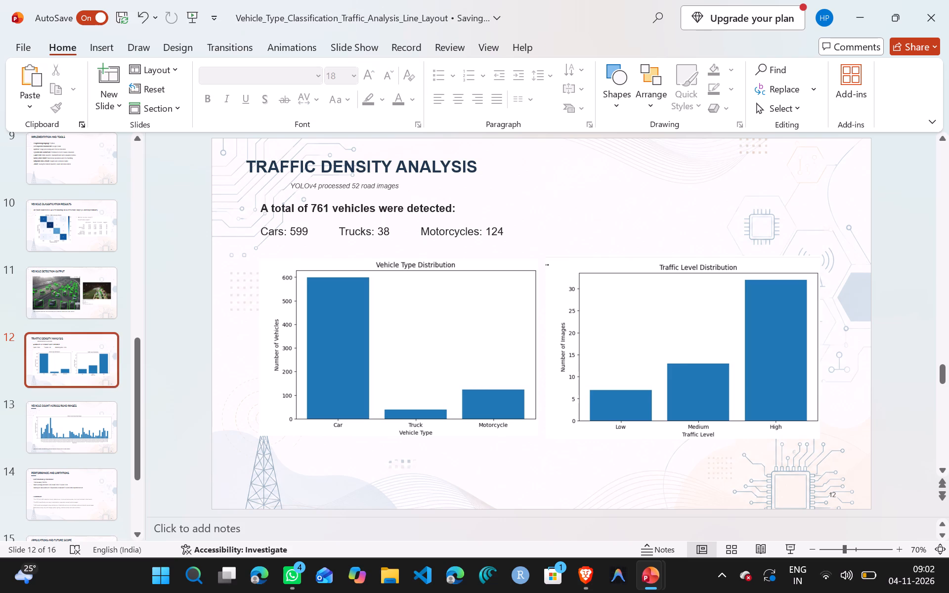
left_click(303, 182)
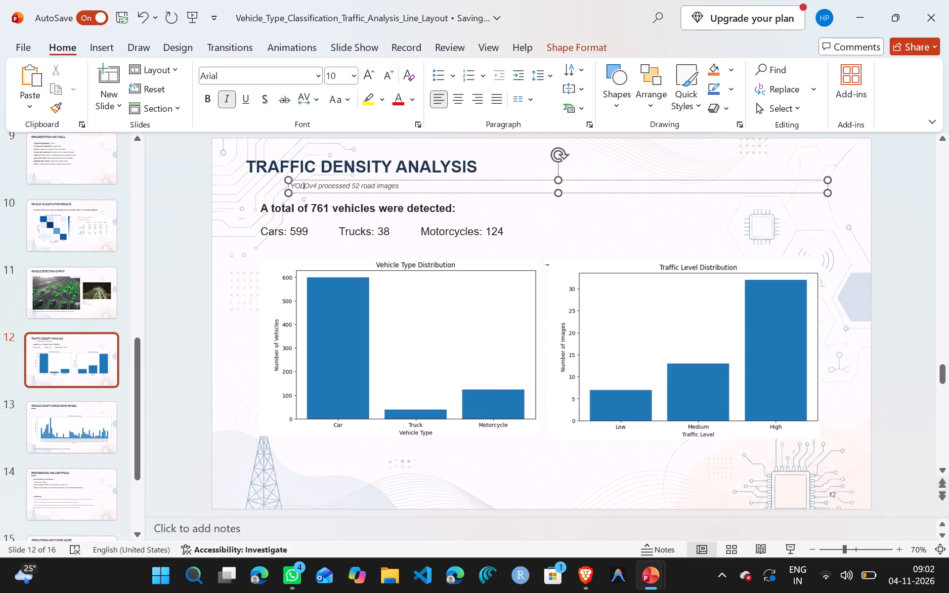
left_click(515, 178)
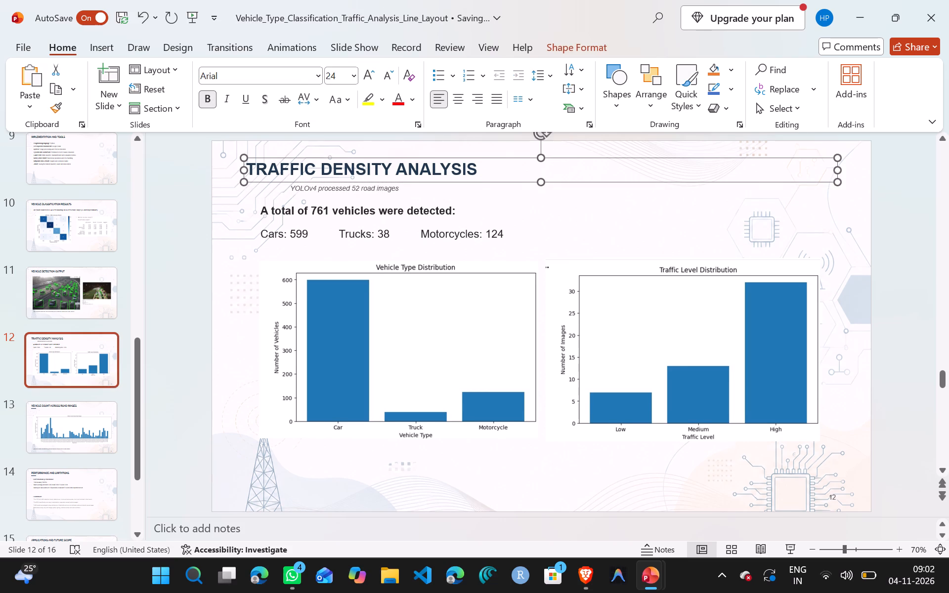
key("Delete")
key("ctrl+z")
Delete the "YOLOv4 processed 52 road images" subtitle text box from the Traffic Density Analysis slide.
left_click(415, 193)
left_click(462, 178)
key("Delete")
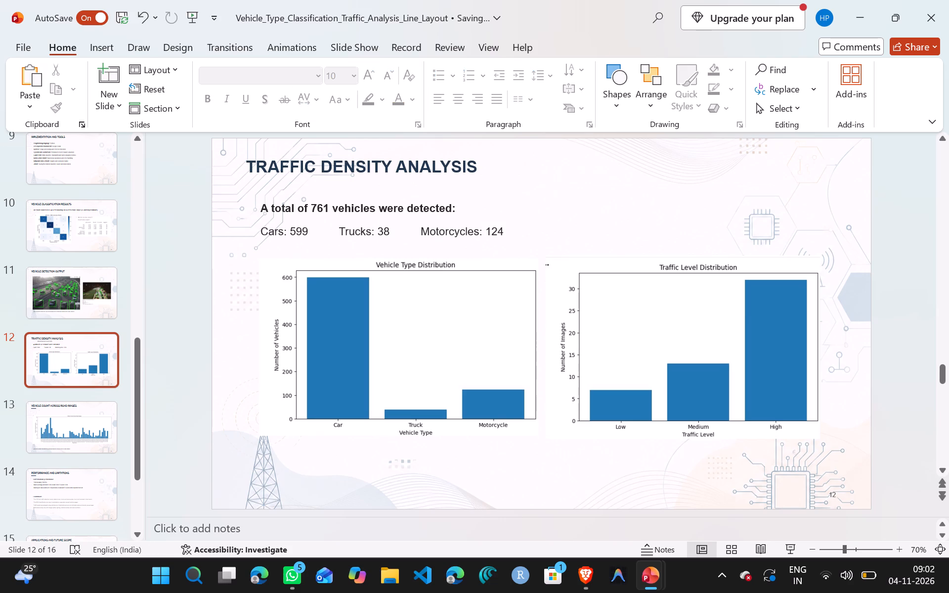
Delete the short line under the heading of the Vehicle Count Across Road Images slide.
left_click(88, 418)
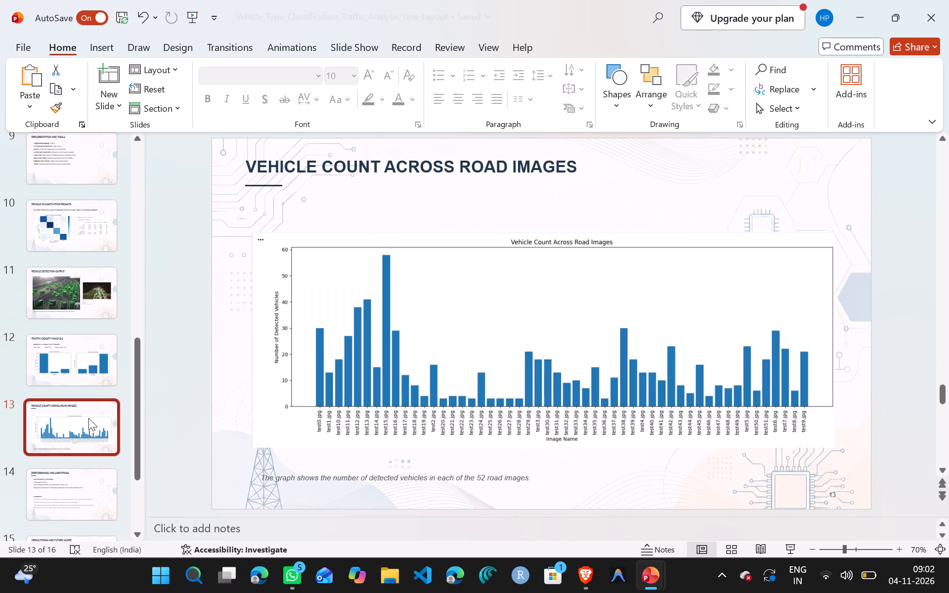
left_click(264, 185)
key("Delete")
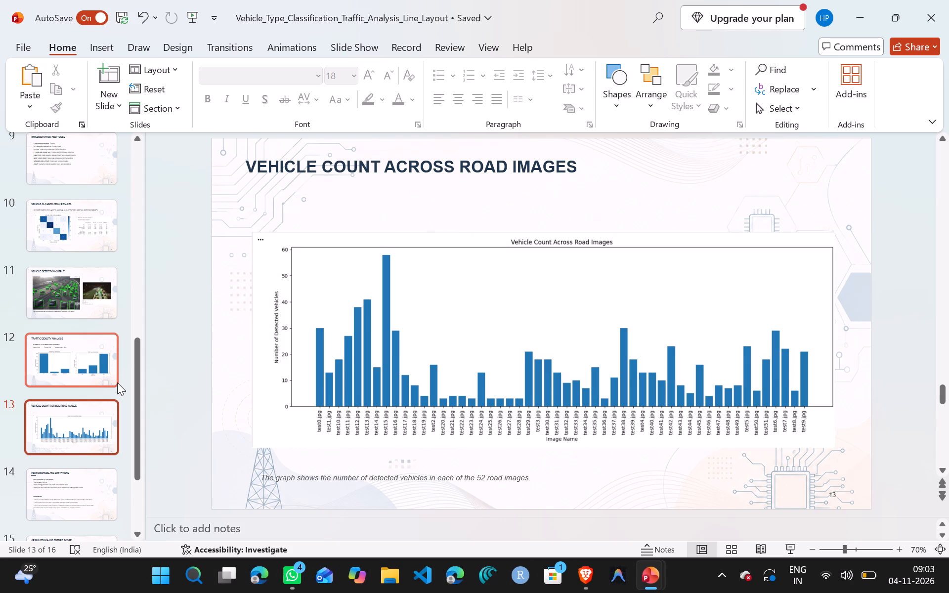
On the Applications and Future Scope slide, move the traffic picture sideways so it sits beneath the Future scope list.
left_click(67, 423)
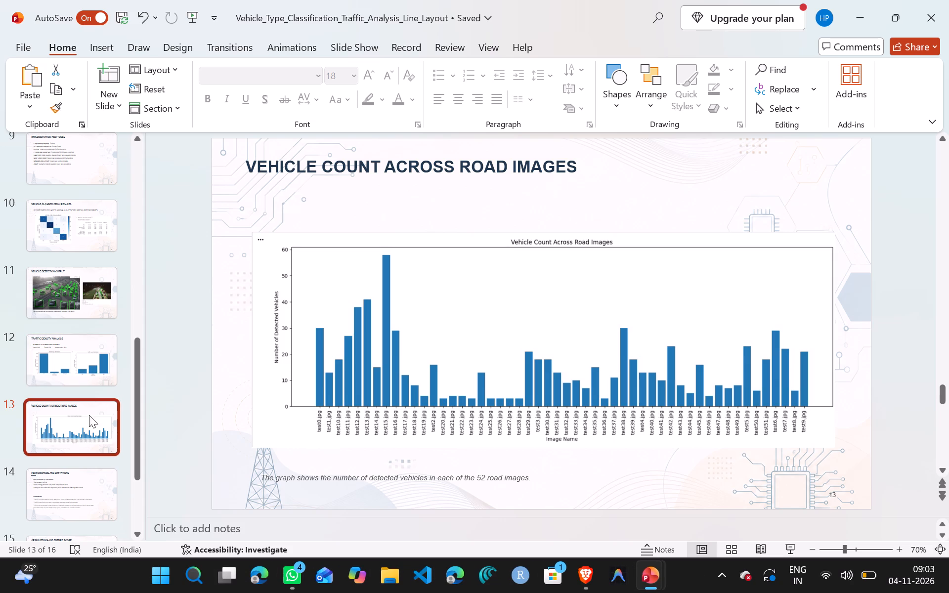
left_click(90, 412)
left_click(82, 474)
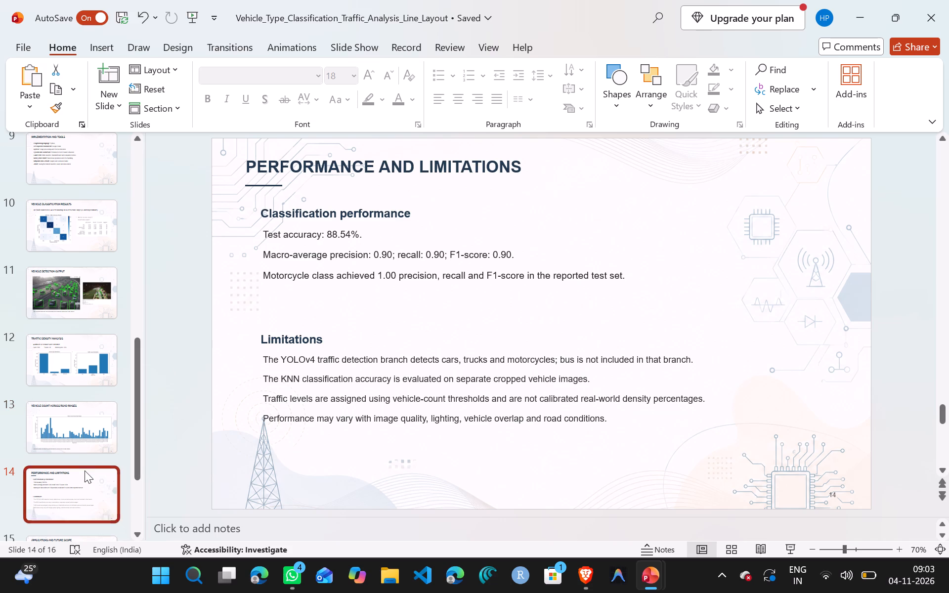
scroll(85, 470, "down", 2)
left_click(74, 477)
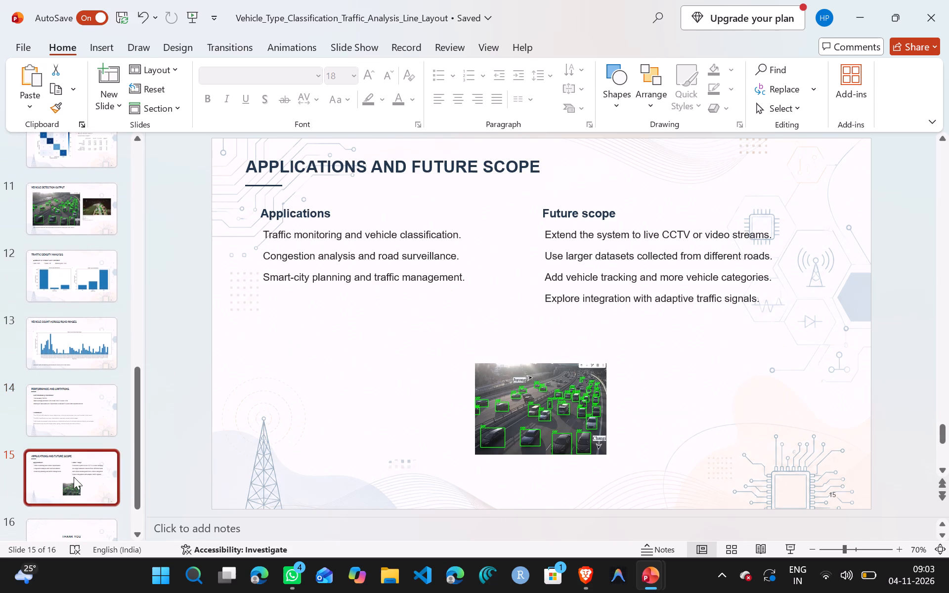
left_click(346, 212)
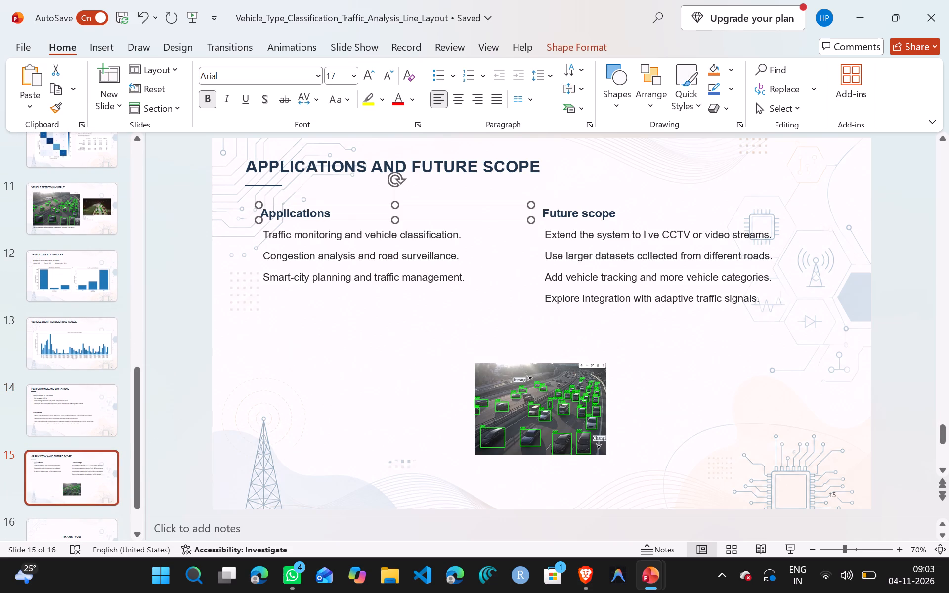
left_click(387, 255)
left_click(591, 243)
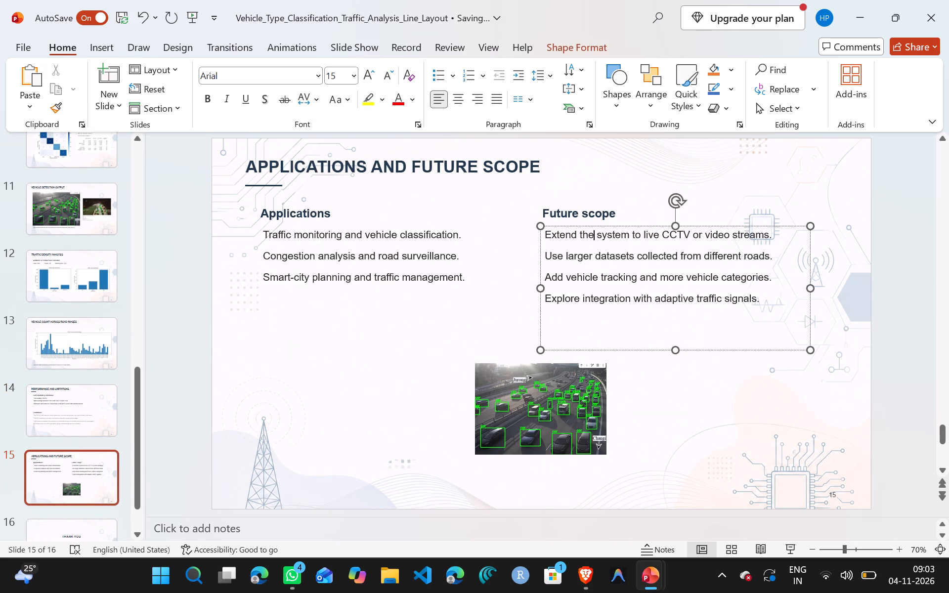
left_click_drag(553, 381, 716, 376)
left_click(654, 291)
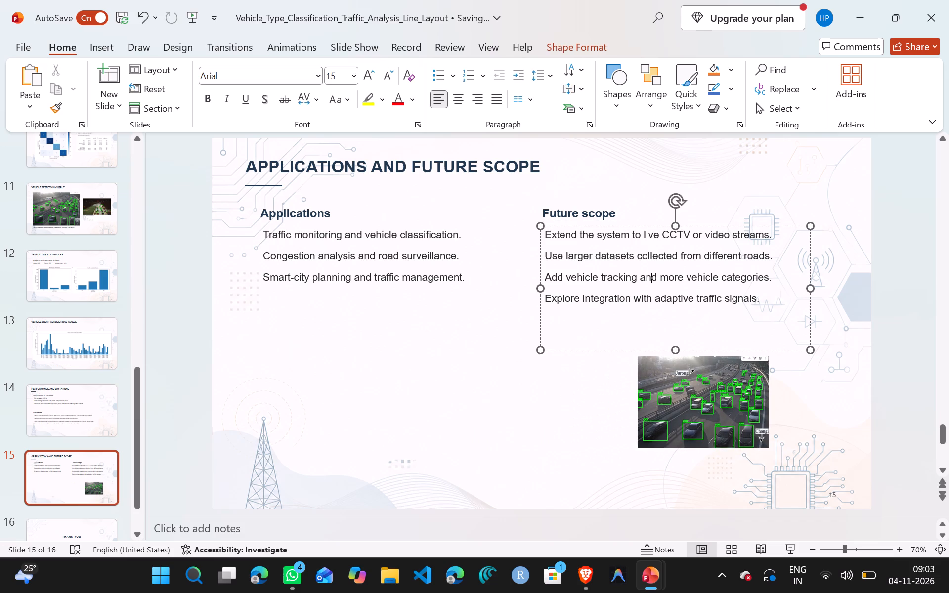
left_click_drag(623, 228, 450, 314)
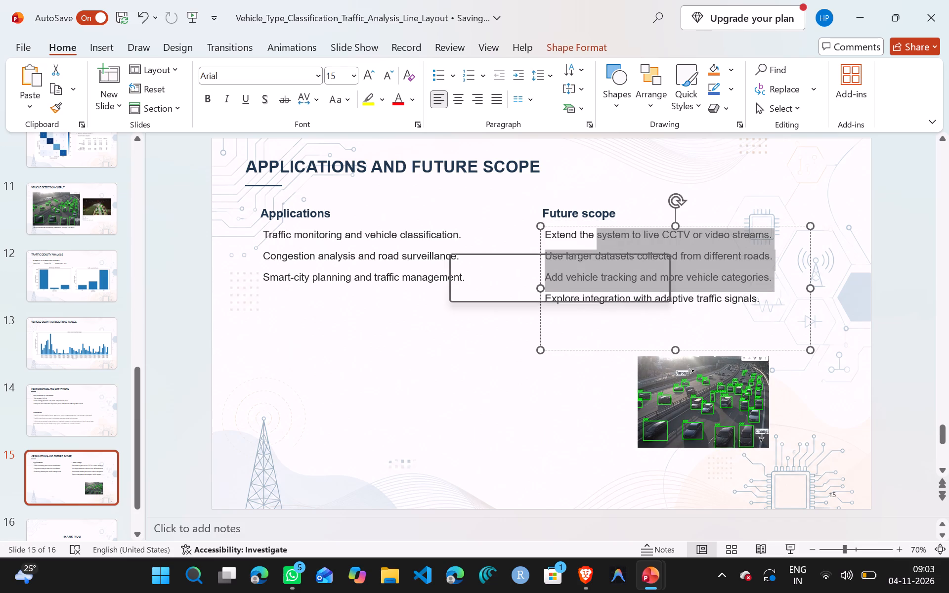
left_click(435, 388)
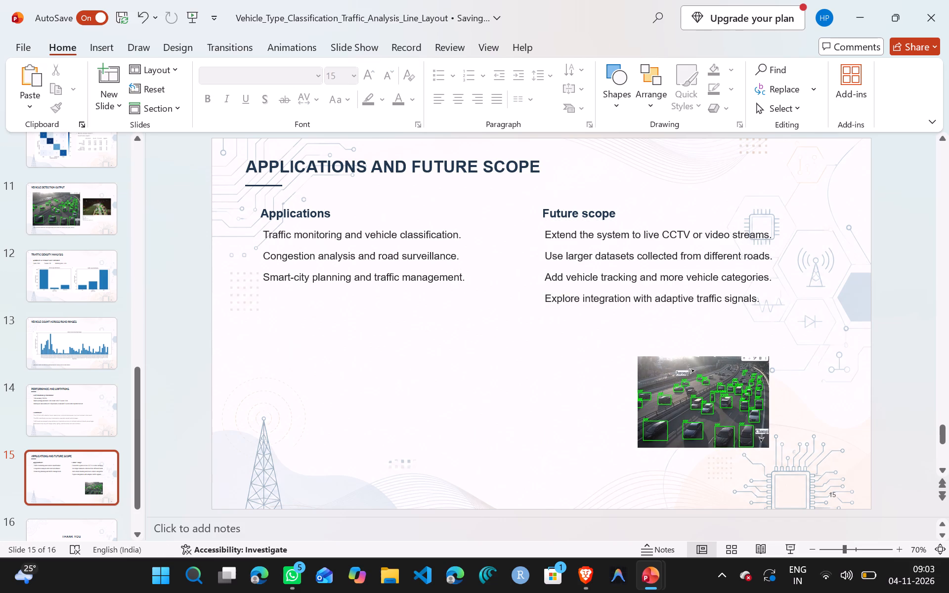
Move the "Future scope" heading below the Applications list, aligned with the "Applications" heading.
left_click(649, 202)
left_click_drag(642, 209, 362, 317)
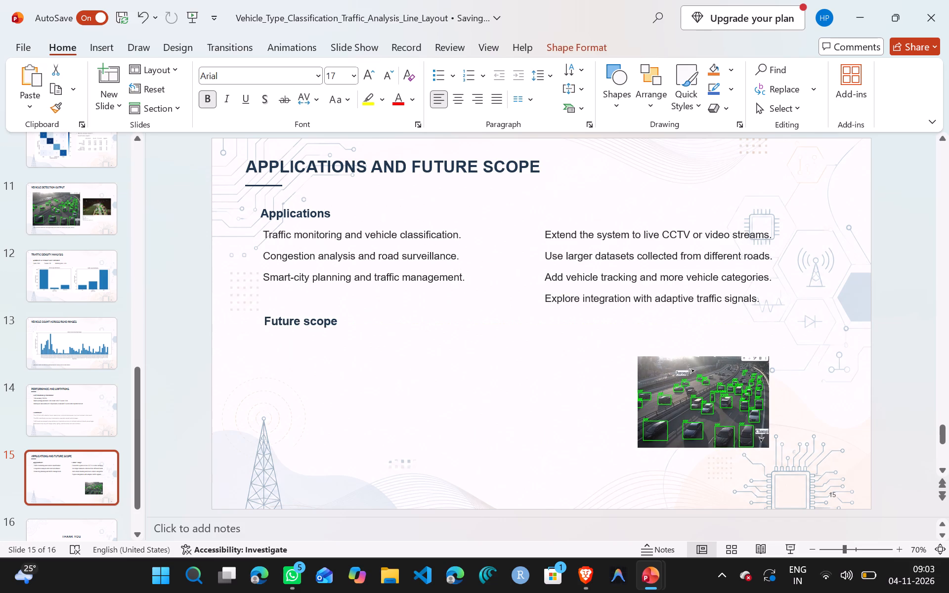
left_click_drag(362, 317, 360, 316)
Move the four-line future scope text box directly below the relocated "Future scope" heading.
left_click(659, 216)
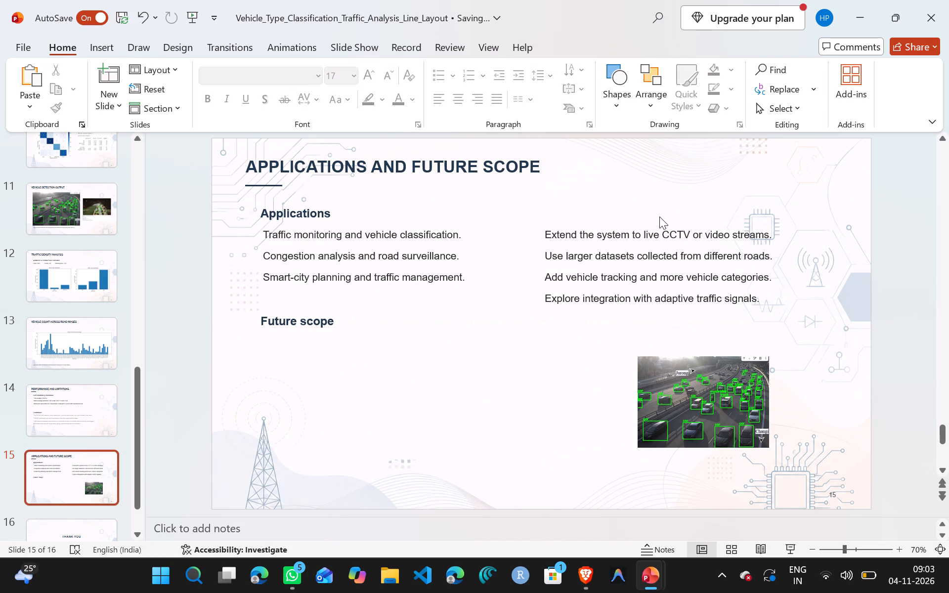
left_click(659, 227)
left_click_drag(646, 225, 526, 262)
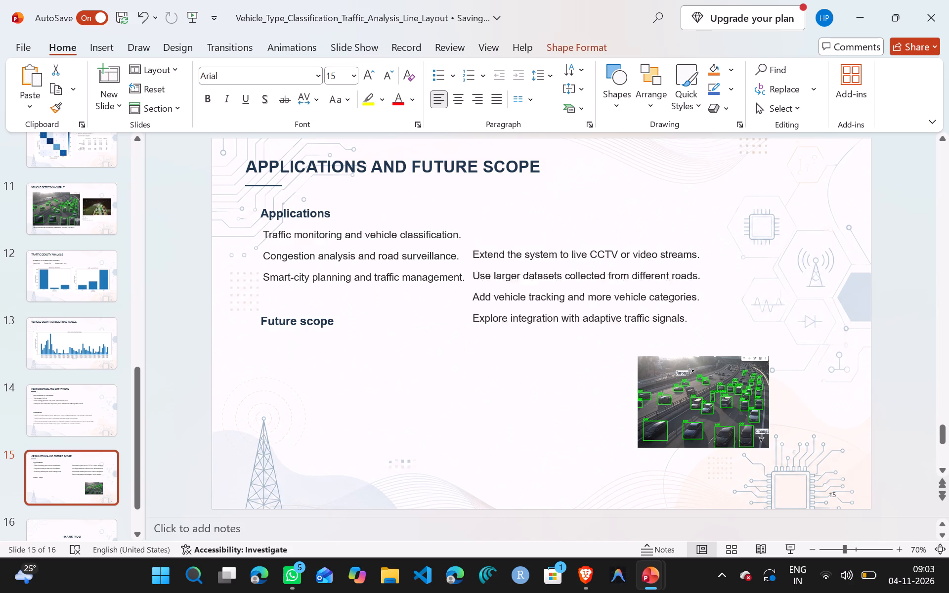
left_click_drag(526, 262, 366, 341)
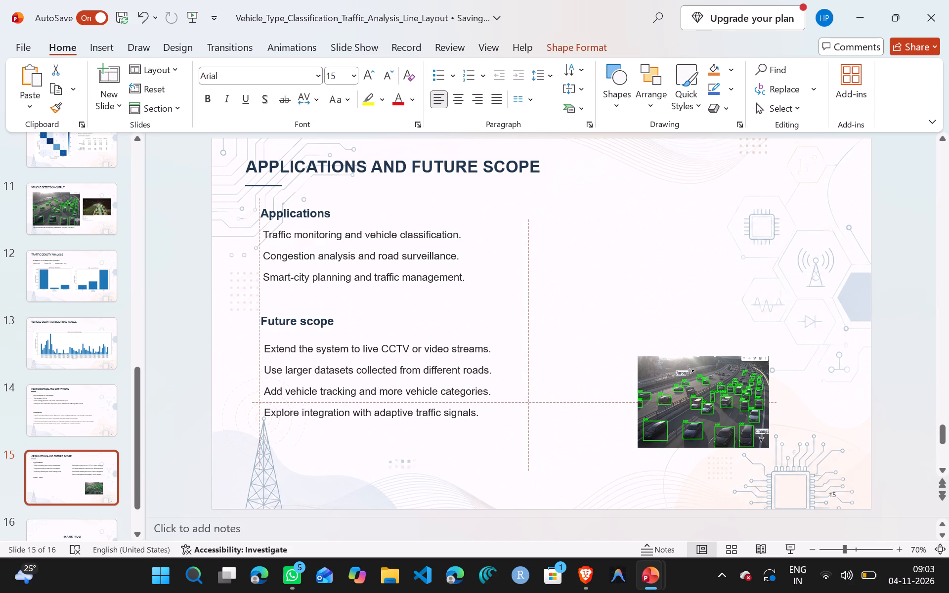
left_click_drag(366, 341, 366, 341)
Move the traffic picture up into the empty space beside the Applications and Future scope text.
left_click_drag(672, 401, 680, 323)
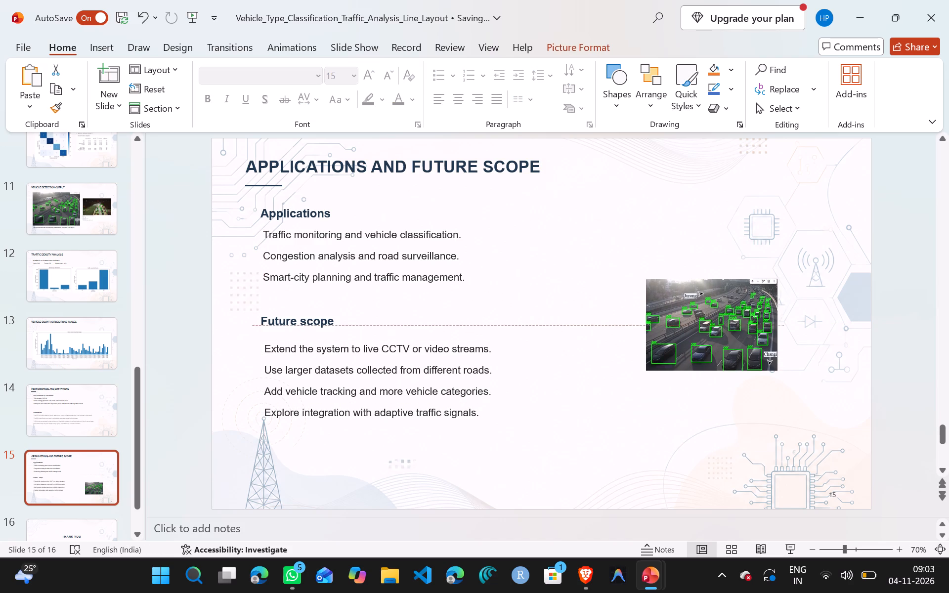
left_click_drag(680, 323, 679, 314)
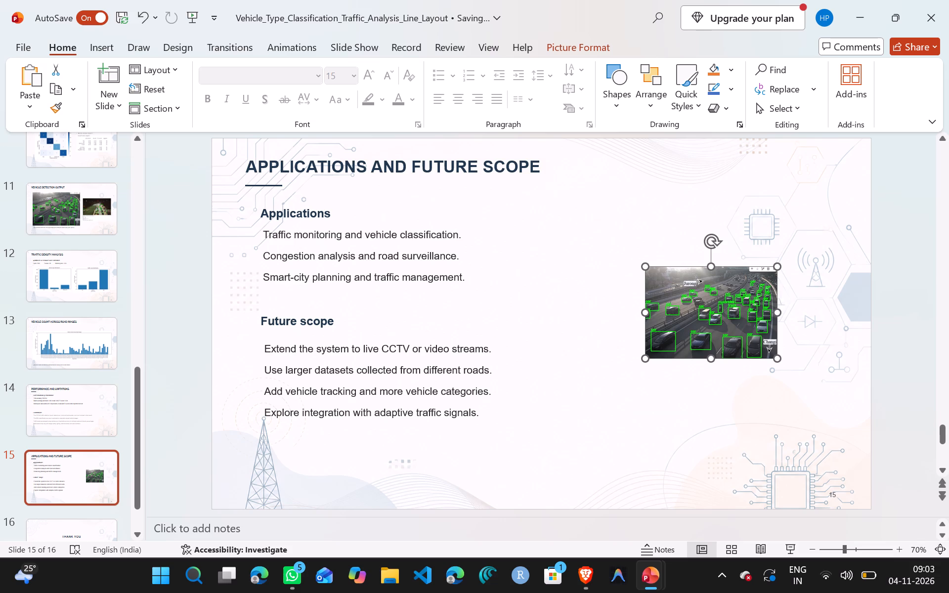
Enlarge the traffic picture in width and height so it fills the space beside the two text lists.
left_click_drag(645, 311, 588, 319)
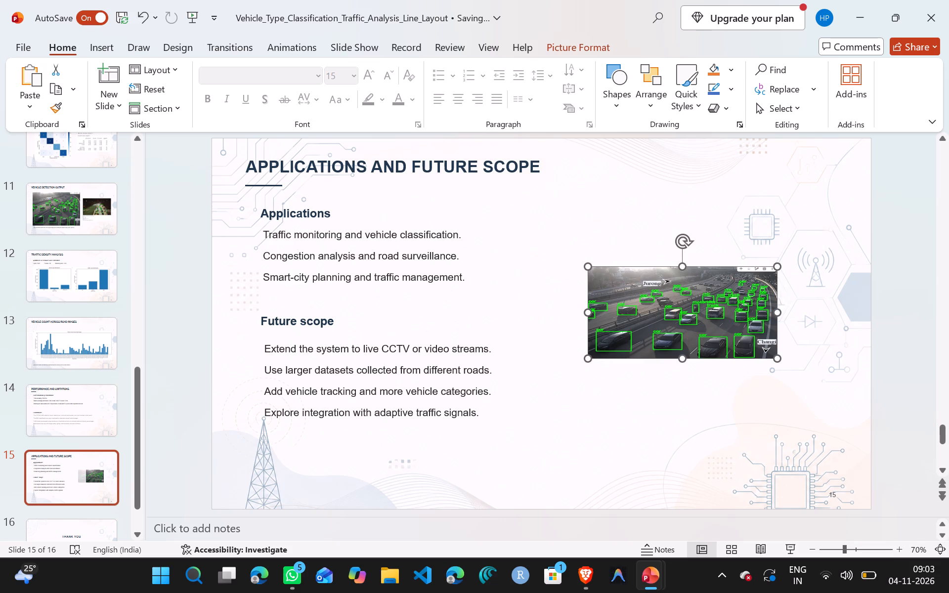
left_click_drag(682, 358, 698, 409)
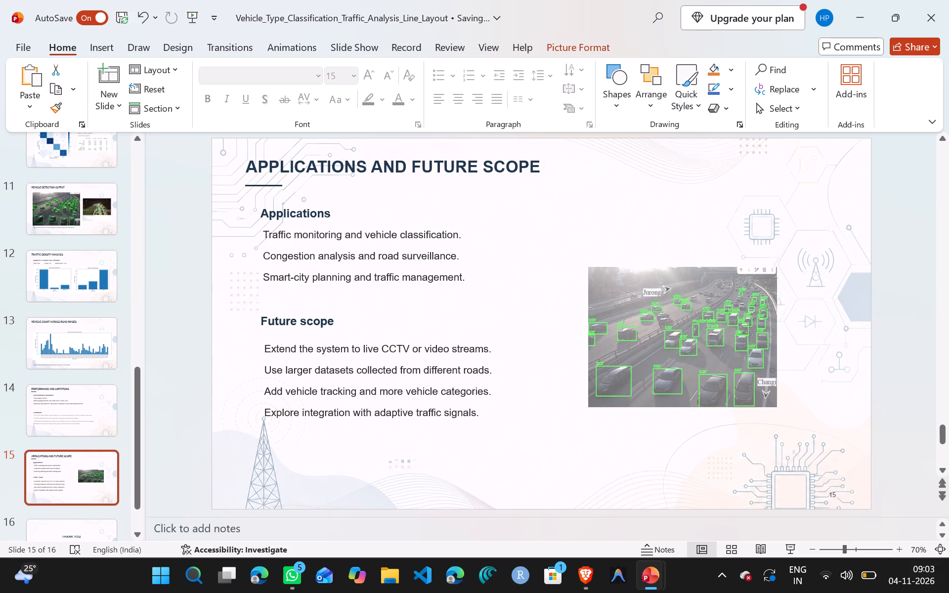
left_click_drag(698, 409, 697, 407)
left_click_drag(776, 340, 803, 335)
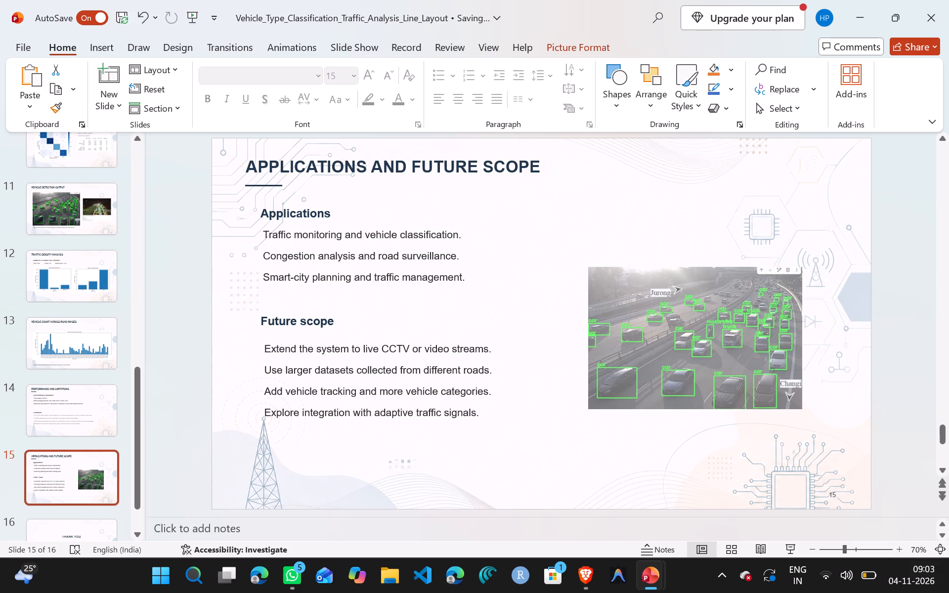
left_click_drag(803, 335, 808, 337)
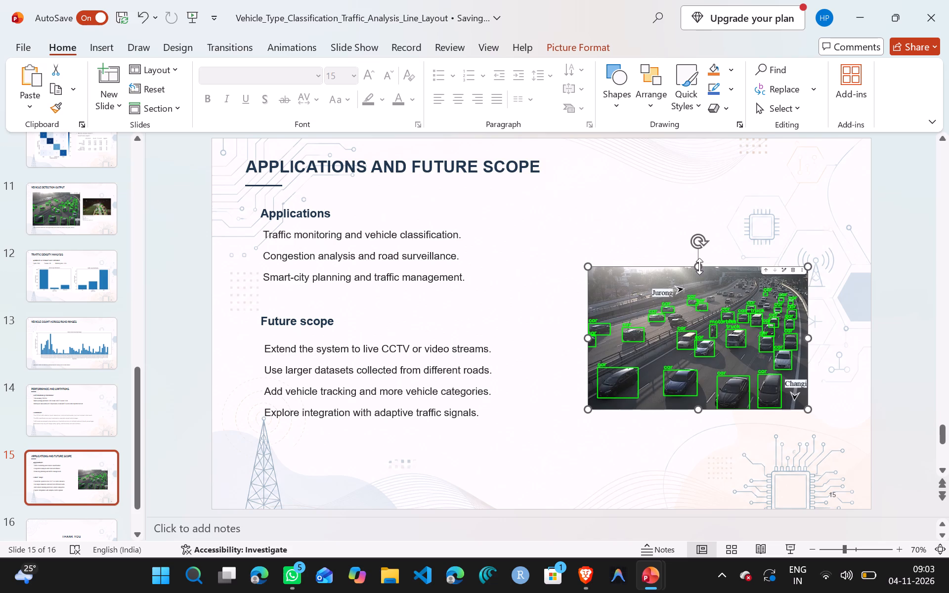
left_click_drag(699, 266, 691, 217)
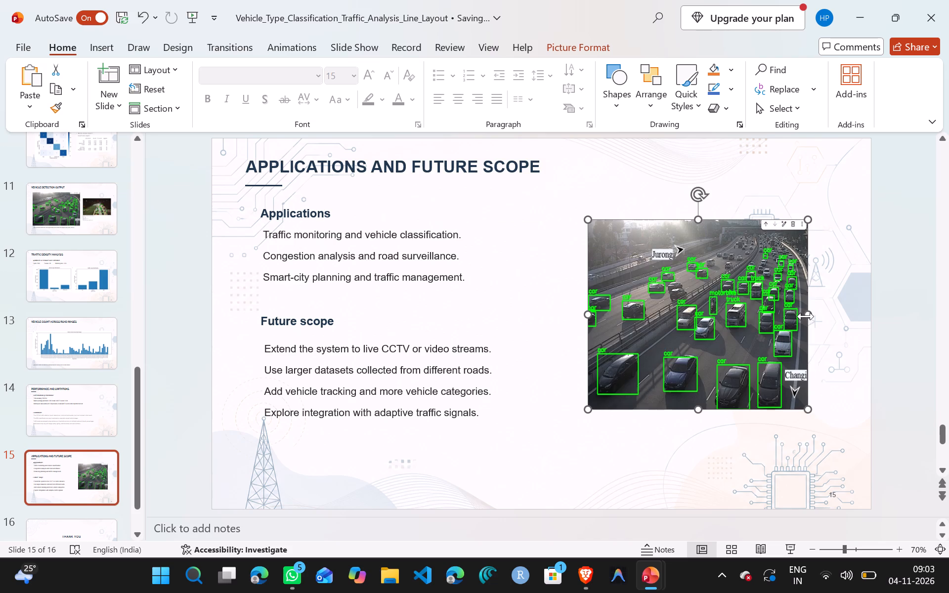
left_click_drag(806, 316, 825, 320)
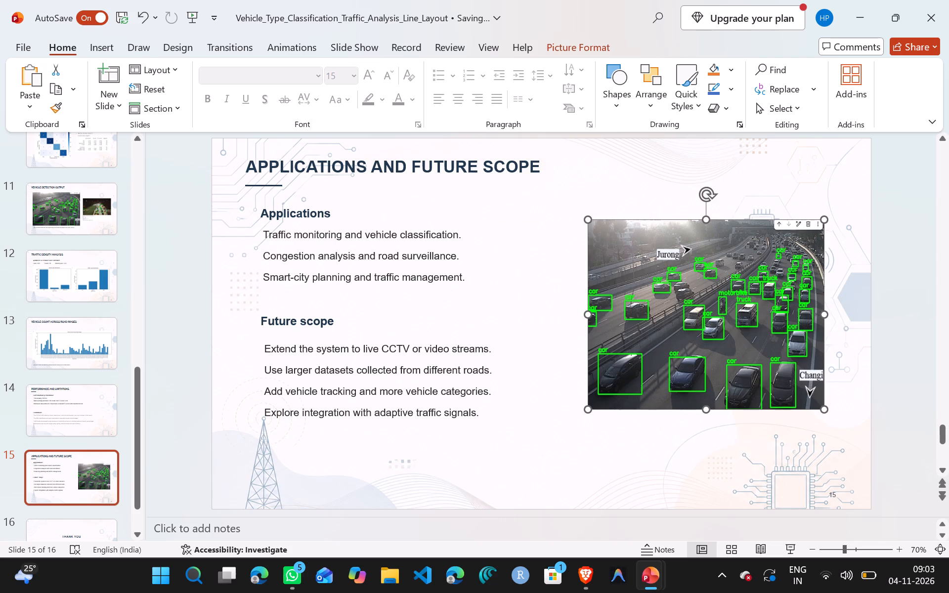
Crop the top strip containing the small toolbar icons off the traffic picture.
right_click(742, 280)
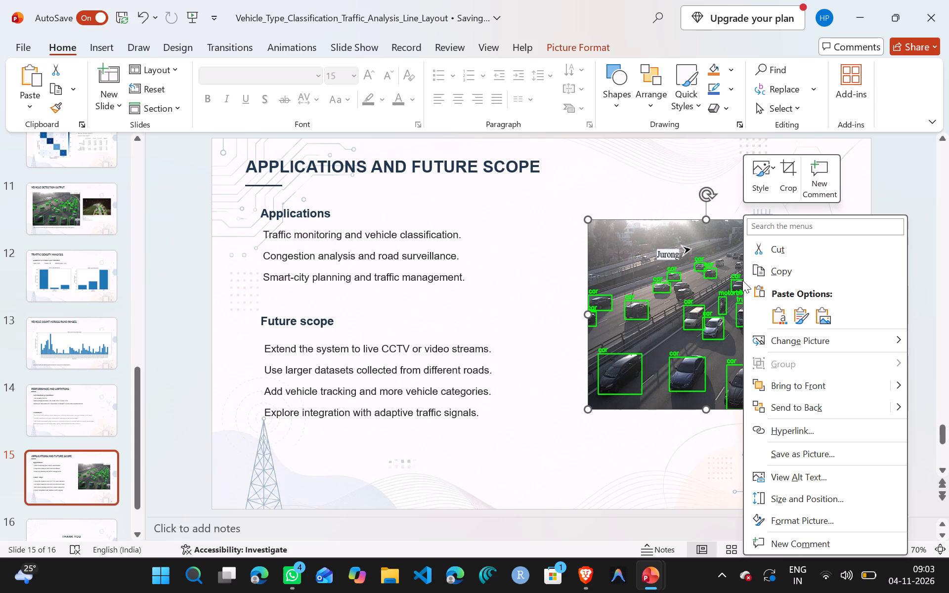
left_click(784, 175)
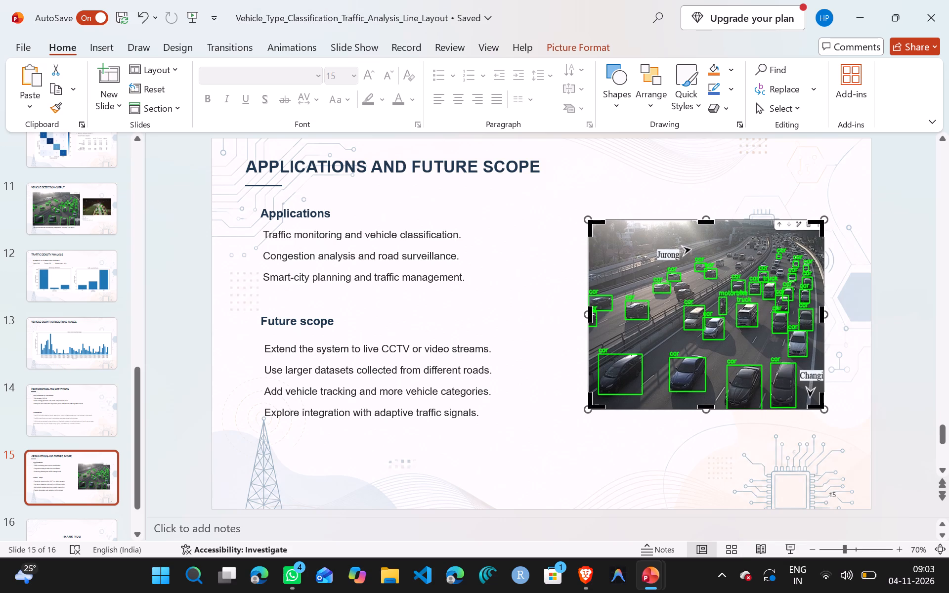
left_click_drag(820, 220, 828, 226)
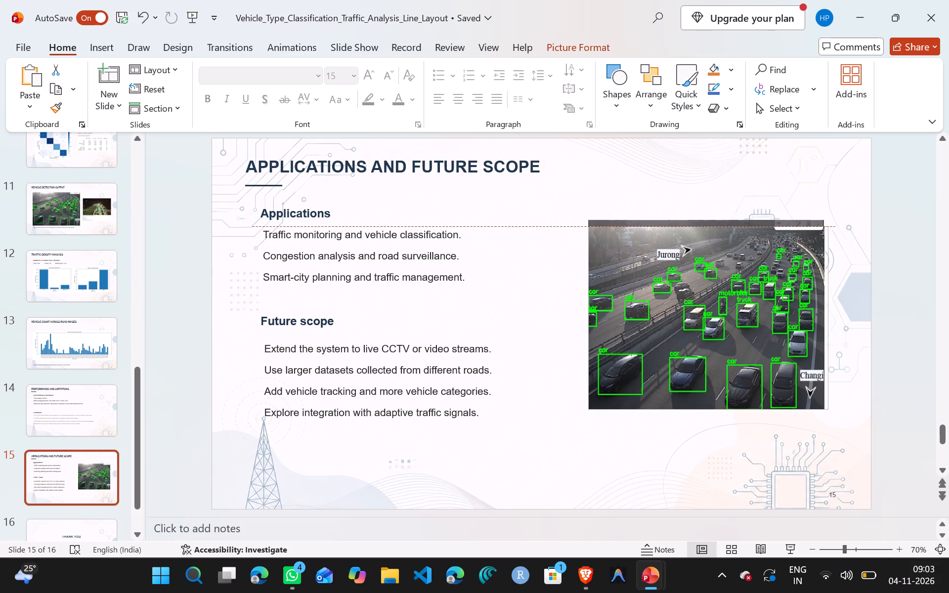
left_click_drag(828, 226, 828, 230)
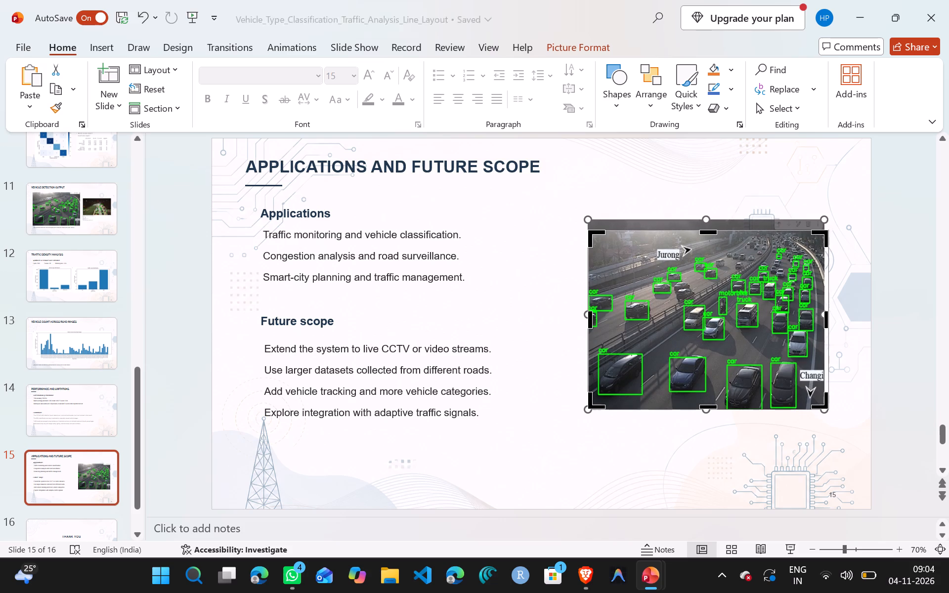
key("Return")
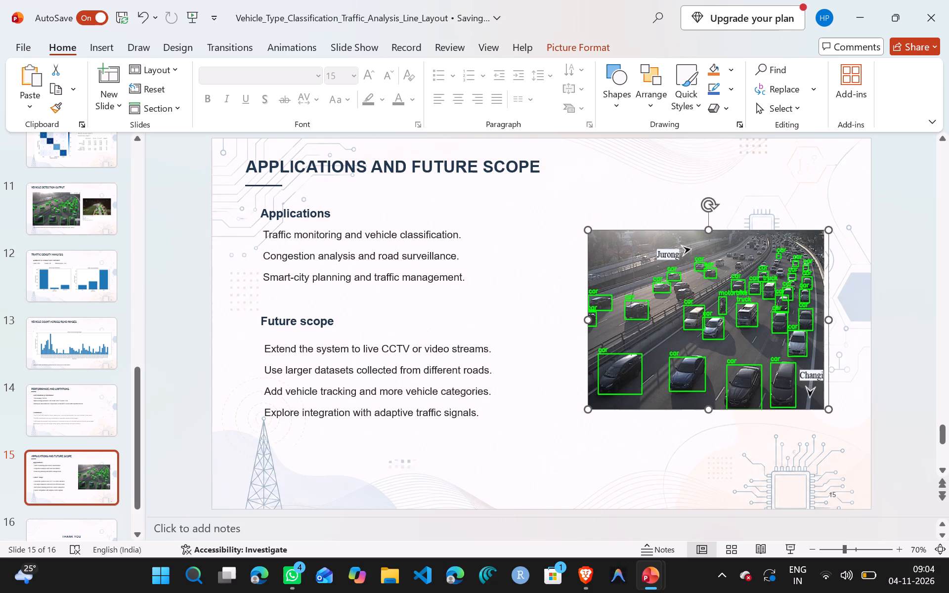
left_click(693, 185)
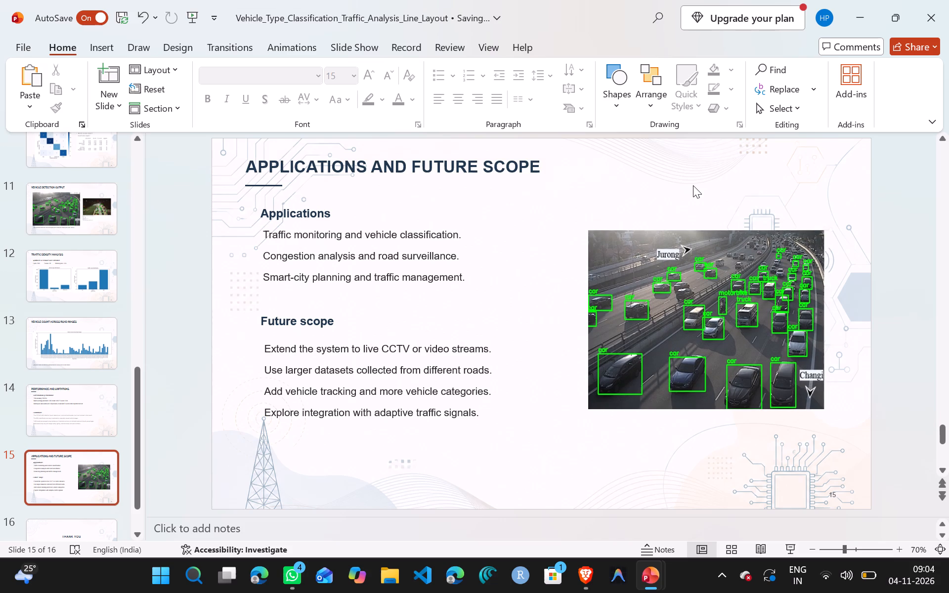
Nudge the traffic picture slightly up beside the Applications and Future scope text.
left_click(706, 314)
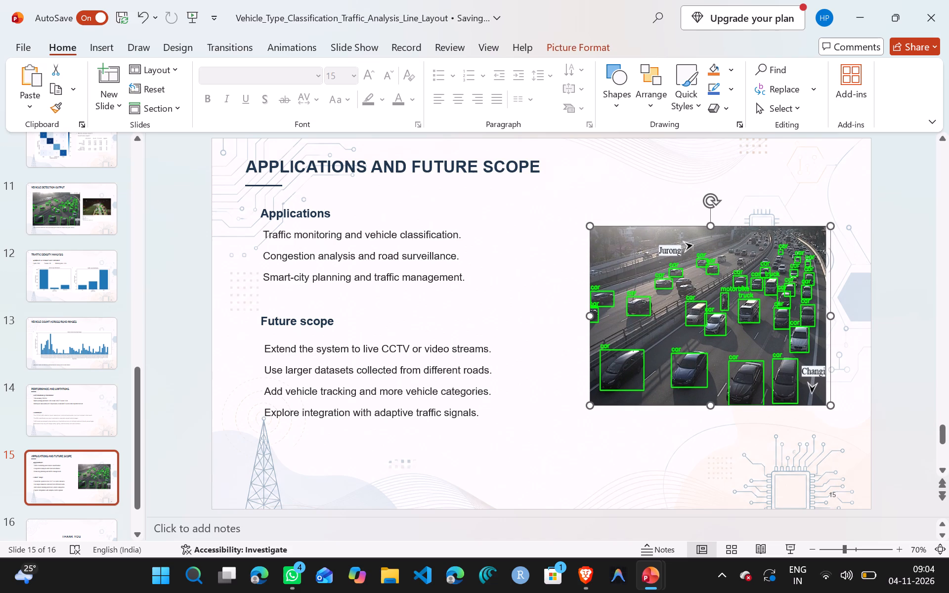
Nudge the "Future scope" heading slightly down and fit its four-line text box closely beneath it, aligned with the Applications list.
left_click(307, 359)
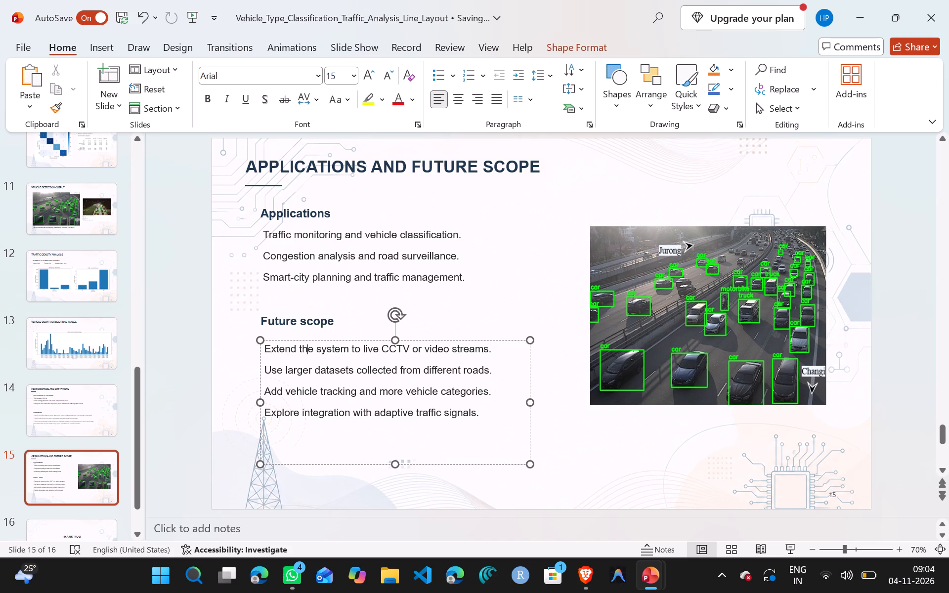
left_click(327, 342)
left_click_drag(327, 342, 315, 341)
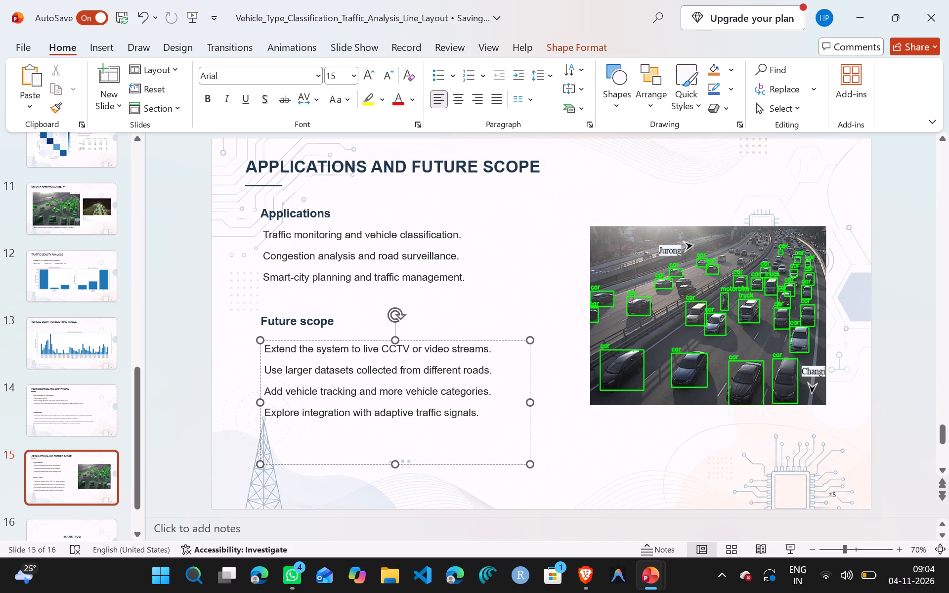
left_click(323, 337)
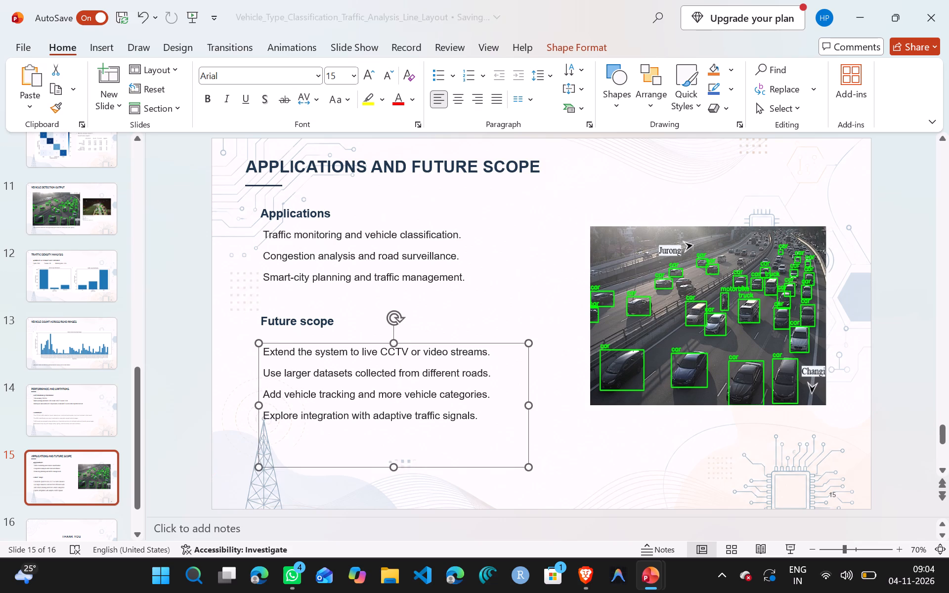
left_click(295, 315)
left_click(290, 311)
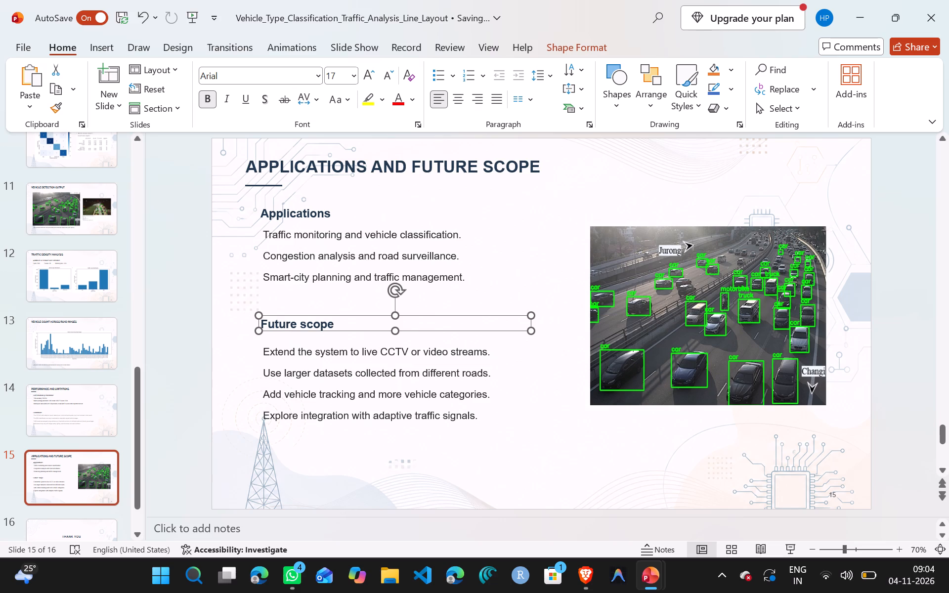
left_click(343, 341)
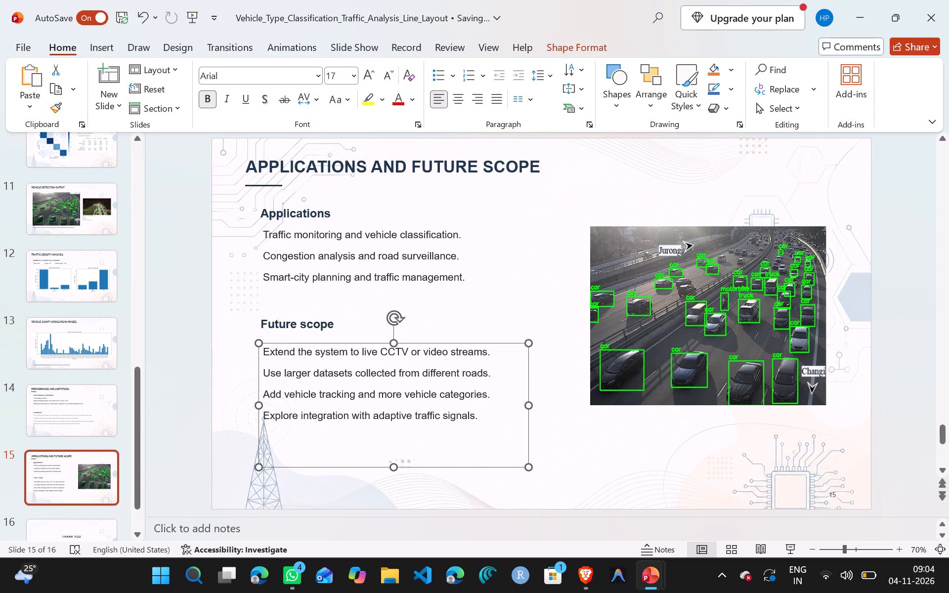
left_click_drag(343, 341, 342, 335)
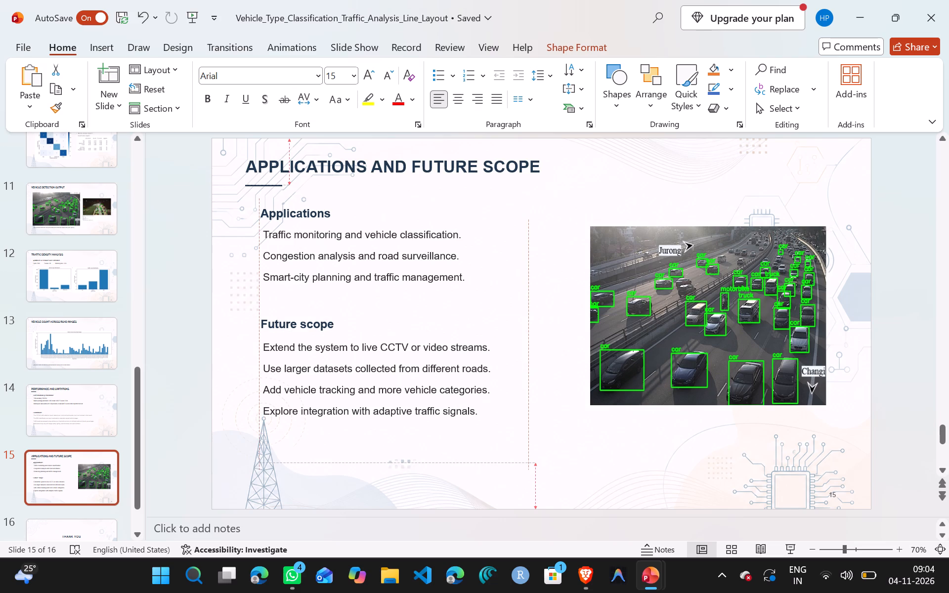
left_click_drag(342, 335, 342, 334)
left_click_drag(342, 334, 342, 335)
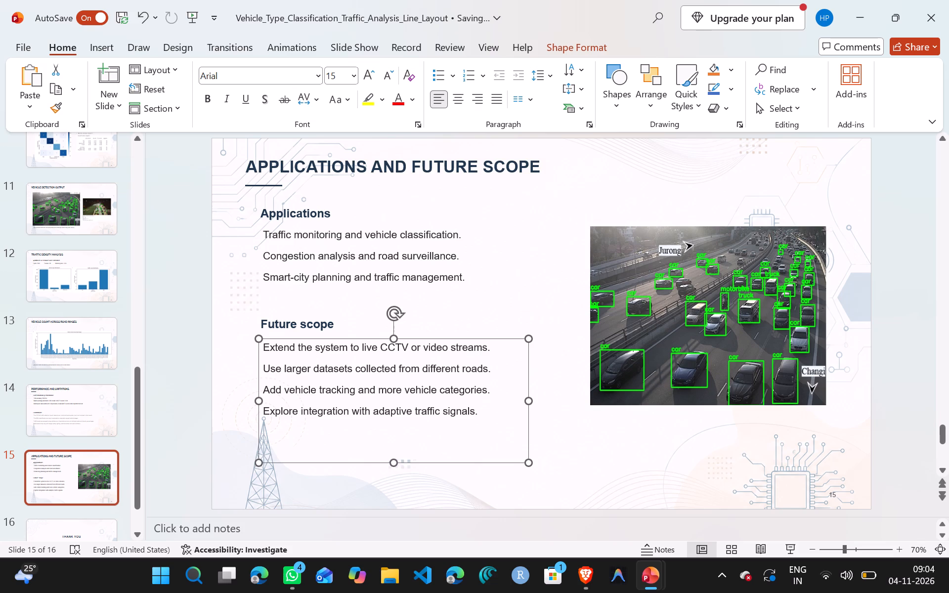
left_click(342, 335)
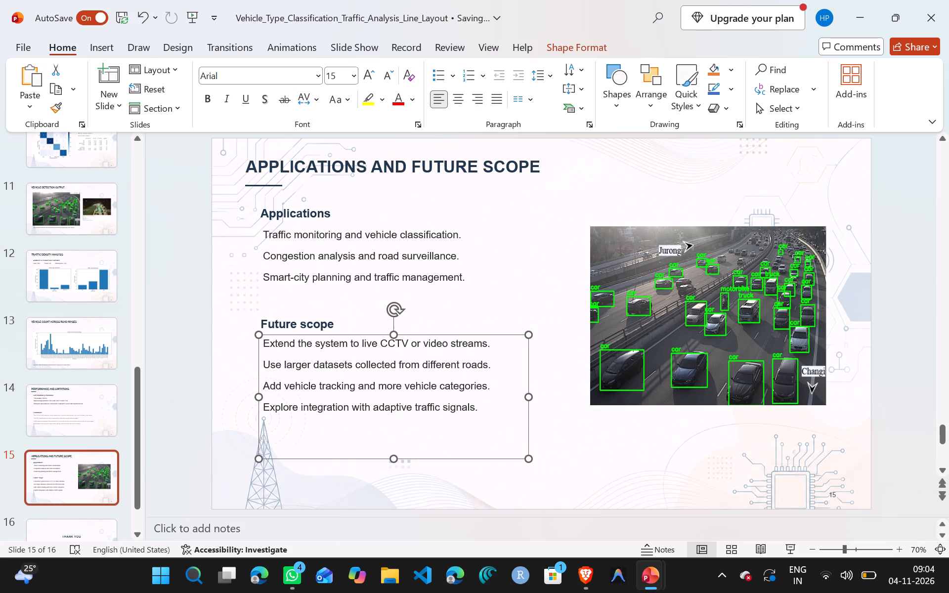
left_click(567, 475)
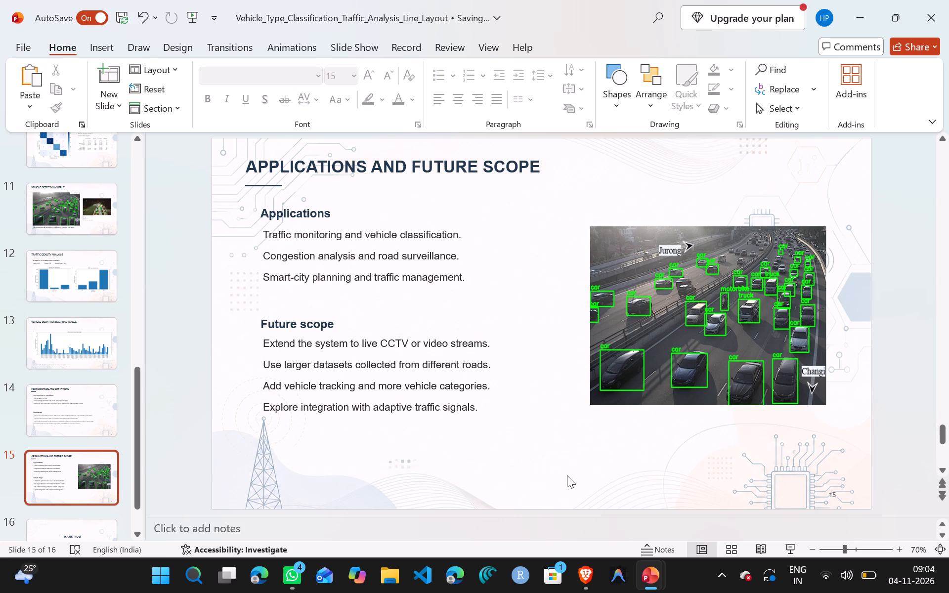
Set all text boxes on the title slide, including titles, model line, submission details and college line, to Times New Roman.
scroll(93, 461, "down", 5)
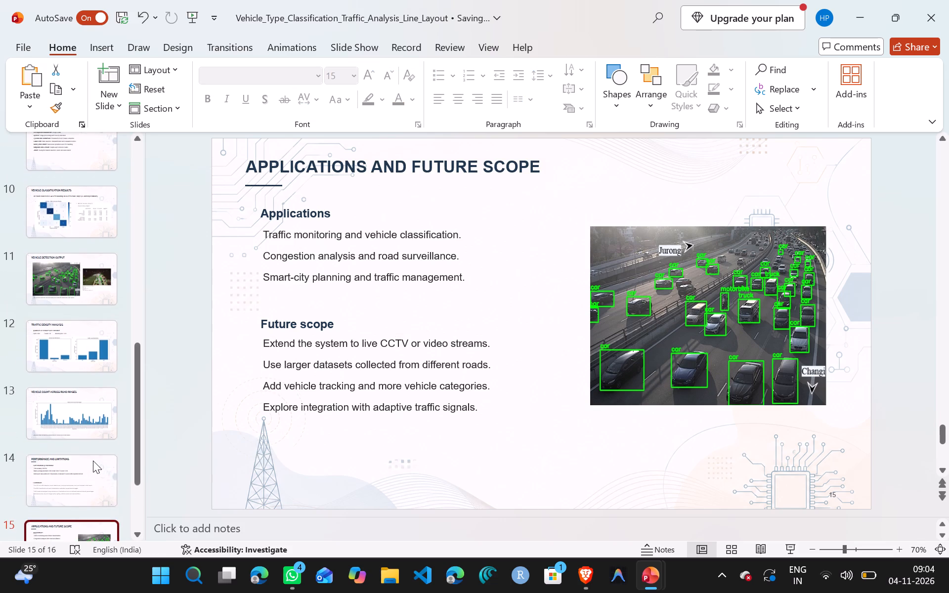
scroll(93, 461, "up", 16)
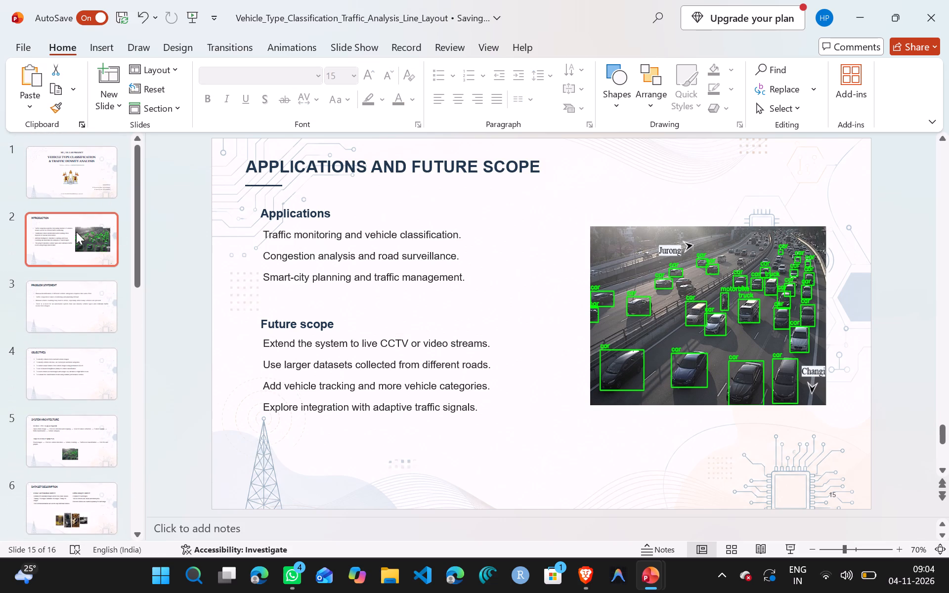
left_click(76, 232)
left_click(80, 174)
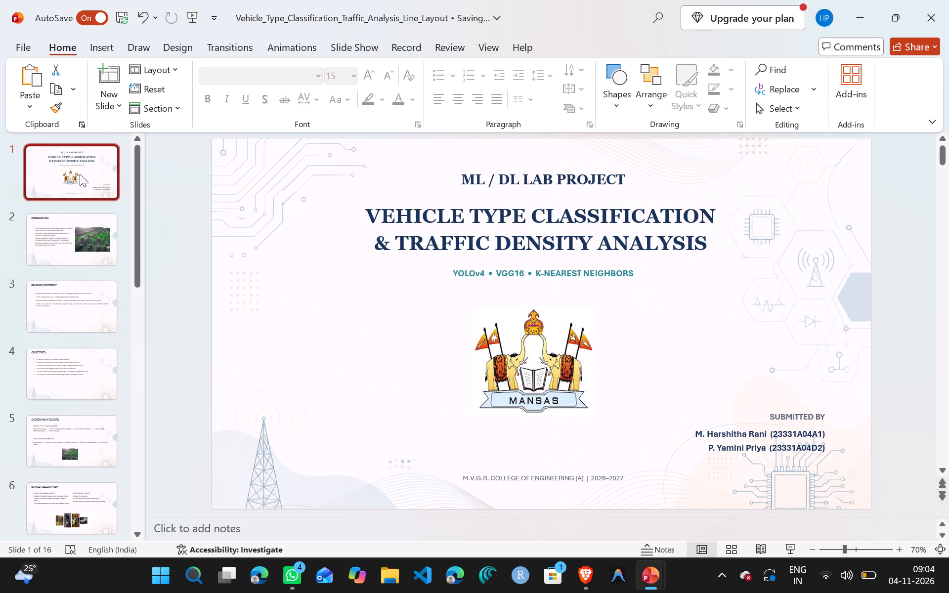
left_click(385, 221)
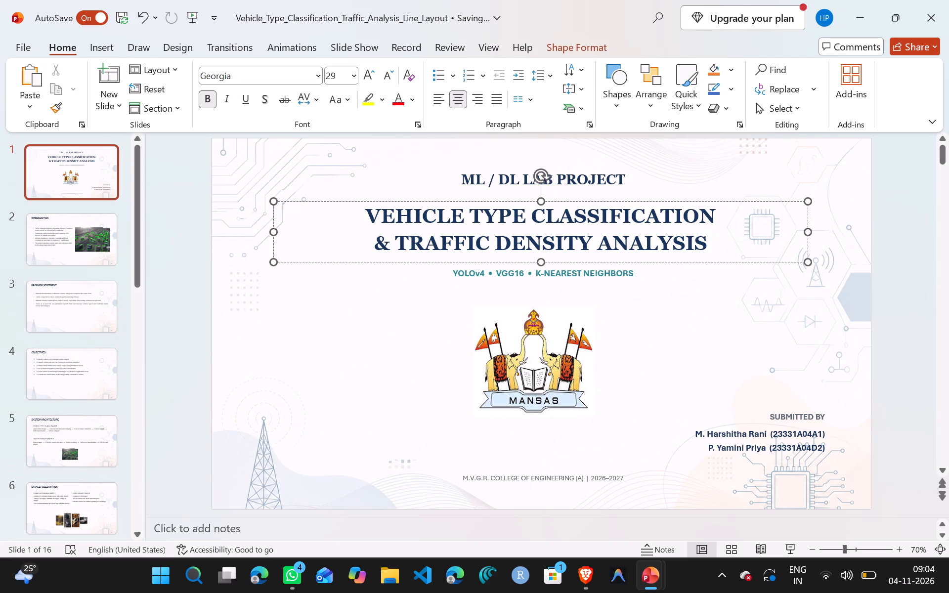
left_click(460, 178)
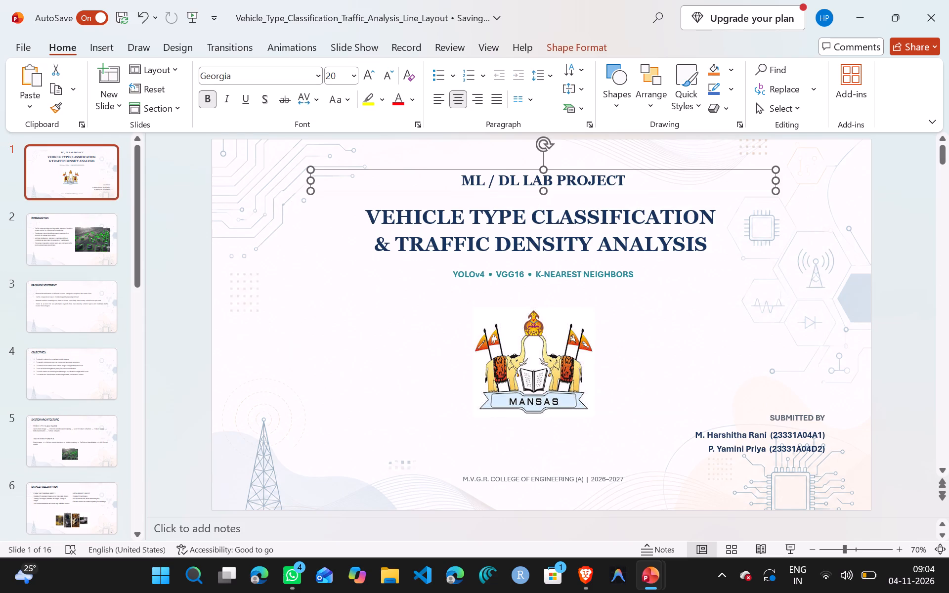
double_click(461, 178)
left_click(451, 204, "ctrl")
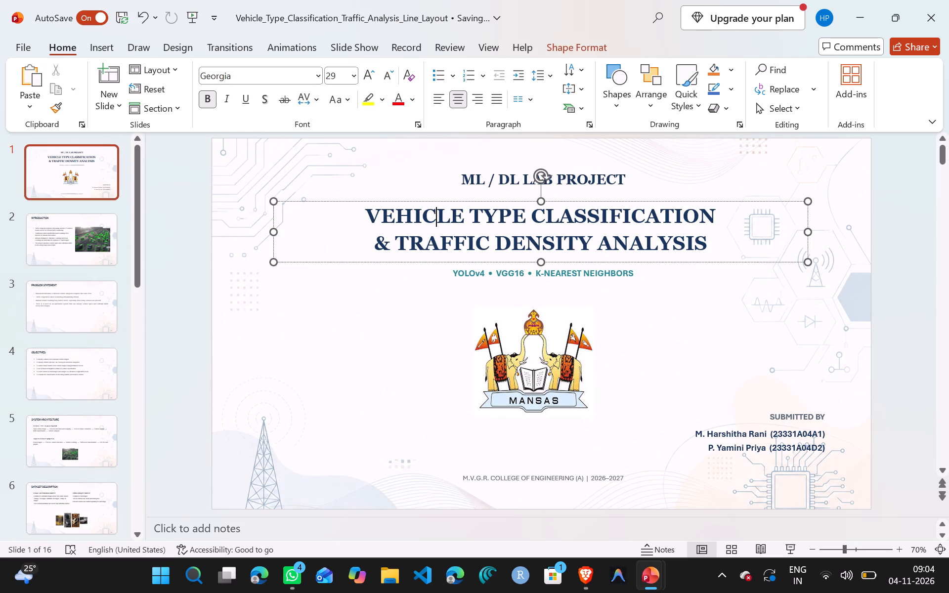
left_click(489, 182, "ctrl")
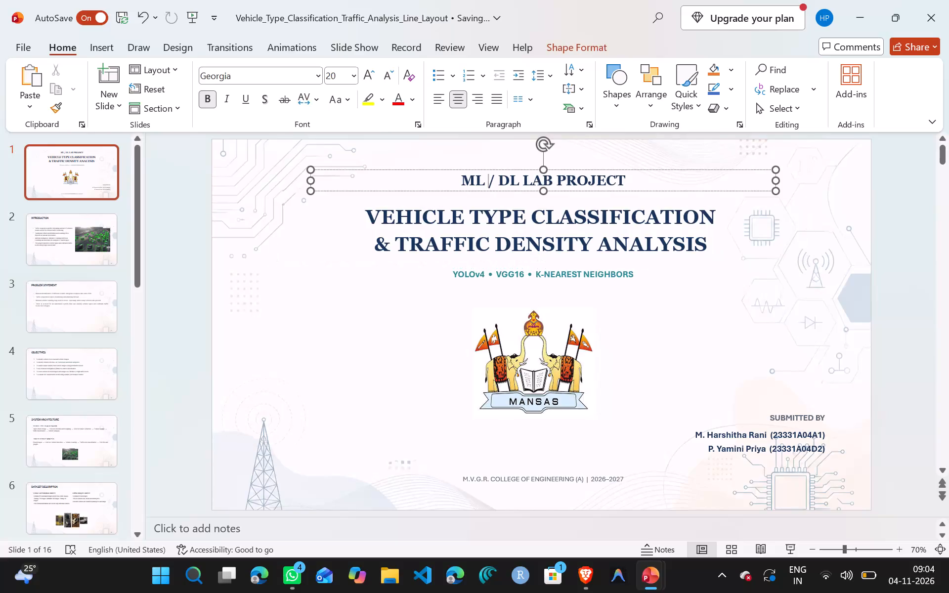
left_click(477, 166, "ctrl")
left_click(445, 210, "ctrl")
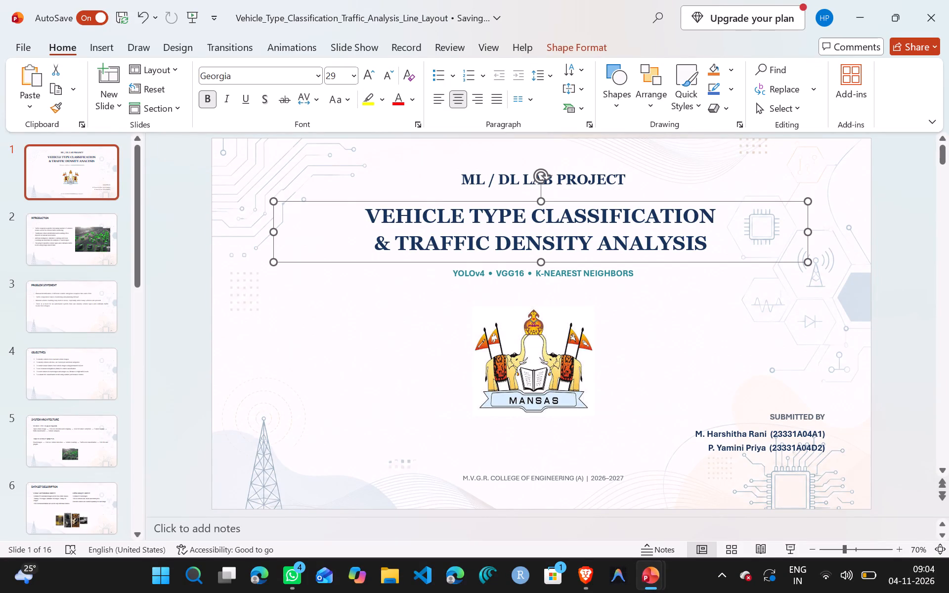
left_click(516, 160, "ctrl")
left_click(515, 168, "ctrl")
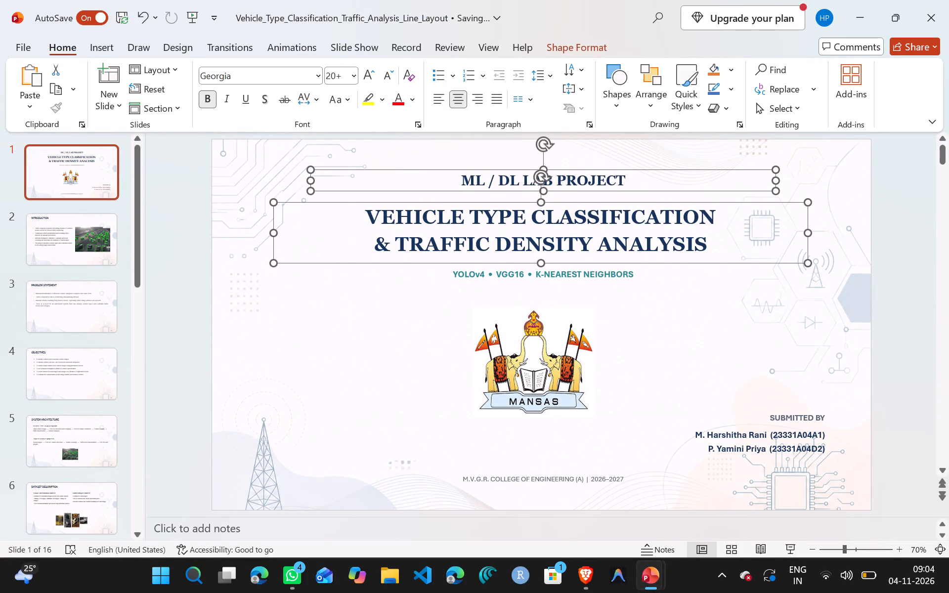
left_click(527, 275, "ctrl")
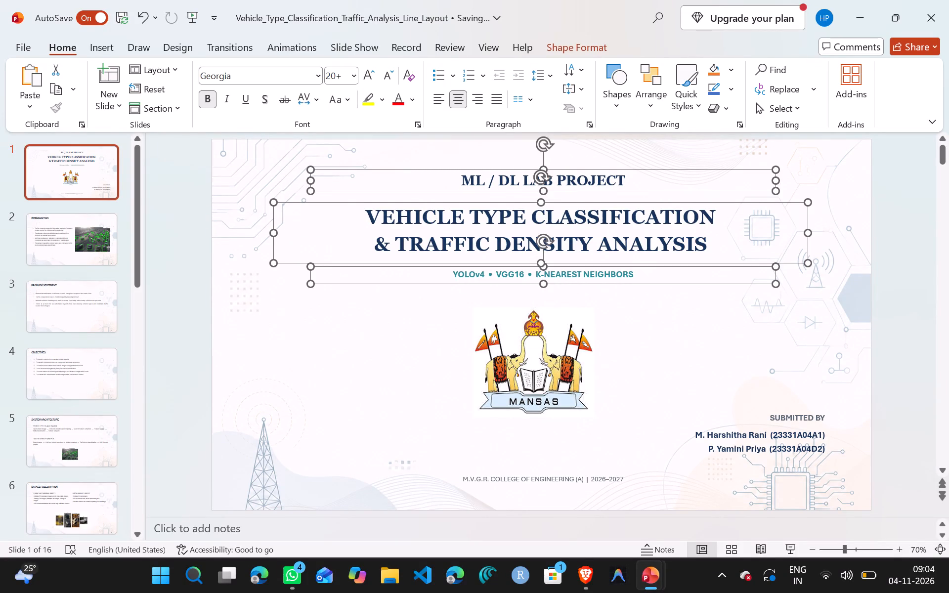
left_click(566, 479, "ctrl")
left_click(764, 444, "ctrl")
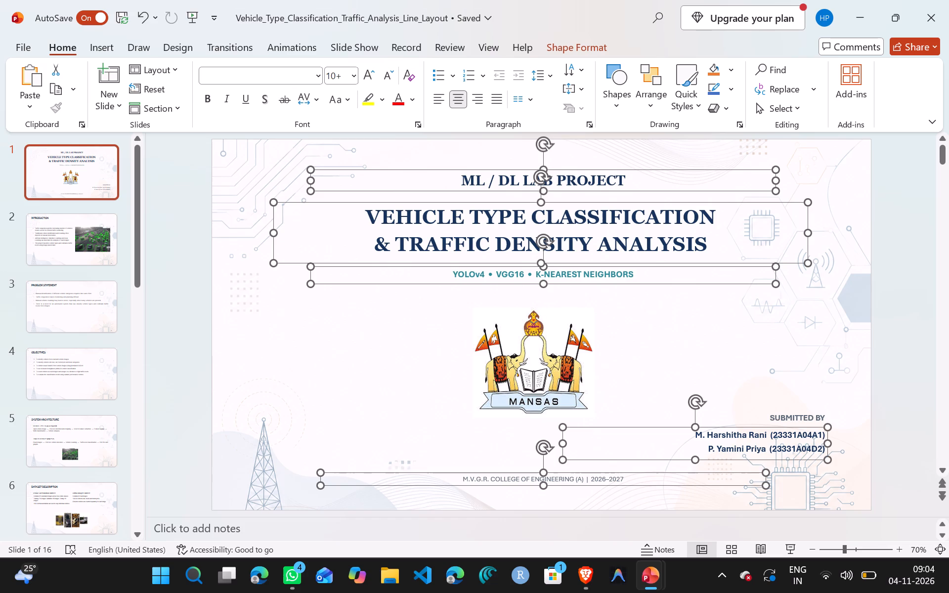
left_click(800, 411, "ctrl")
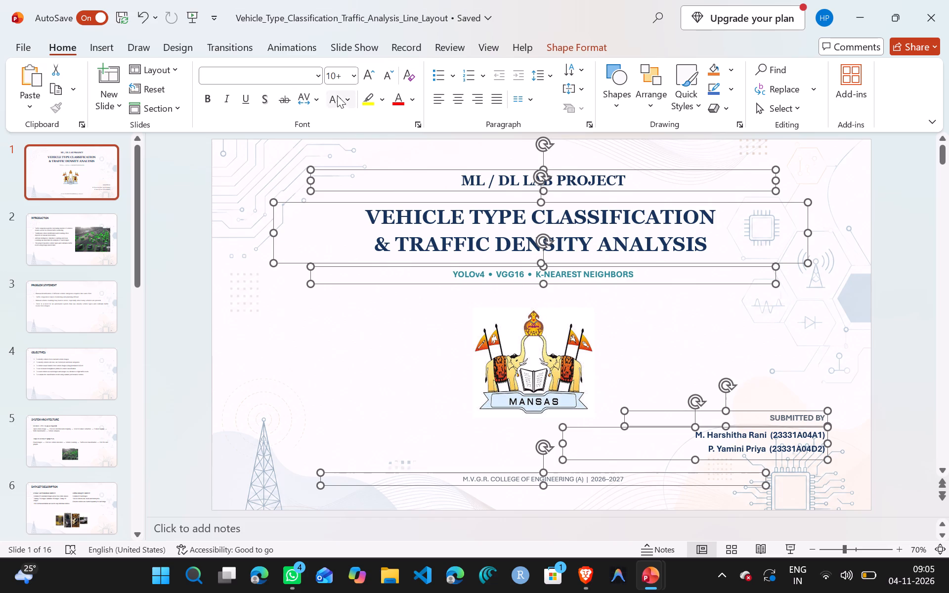
left_click(285, 74)
type("times")
key("Return")
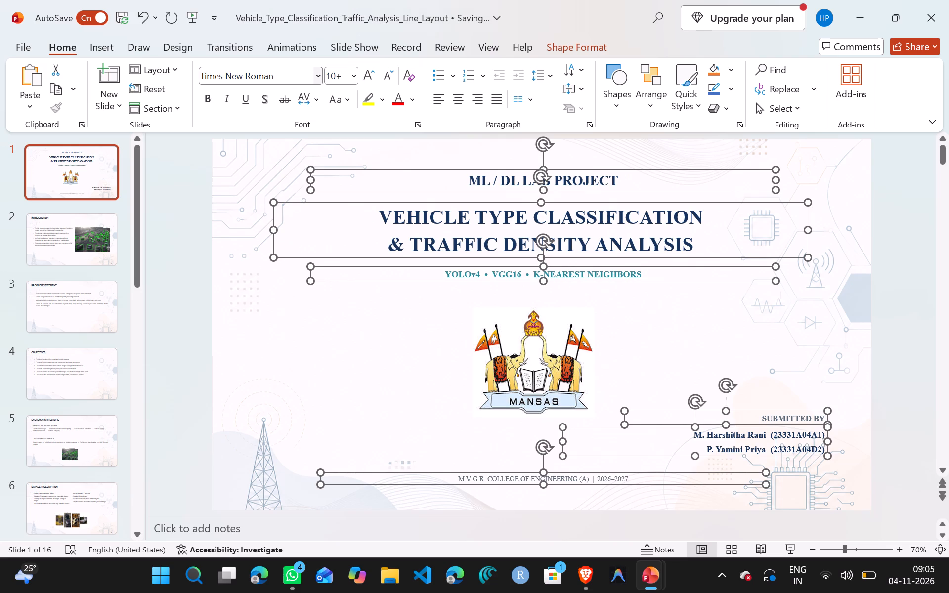
Set the heading and bulleted text on the Introduction slide to Times New Roman.
left_click(88, 235)
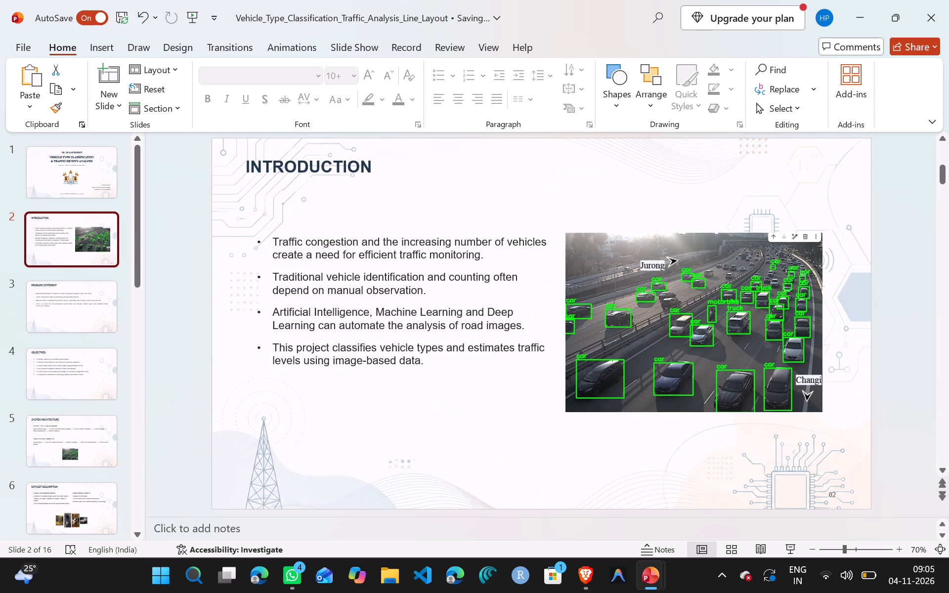
left_click(298, 287)
left_click(380, 234)
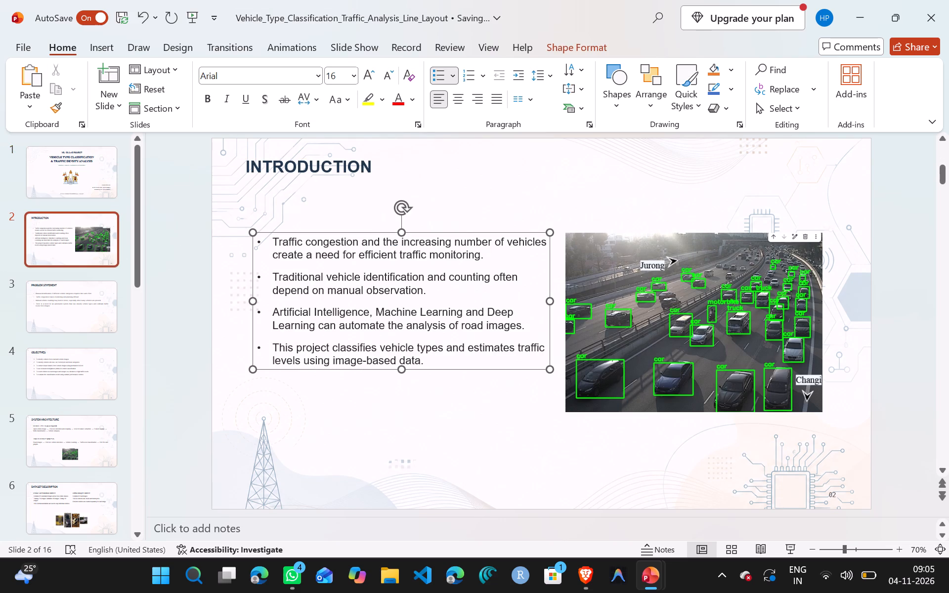
left_click(314, 171, "ctrl")
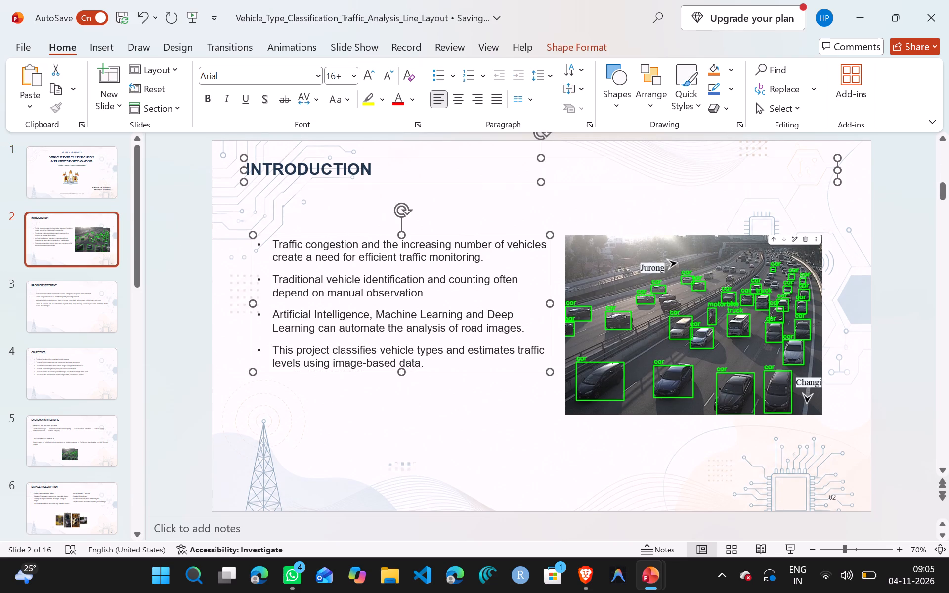
left_click(259, 75, "ctrl")
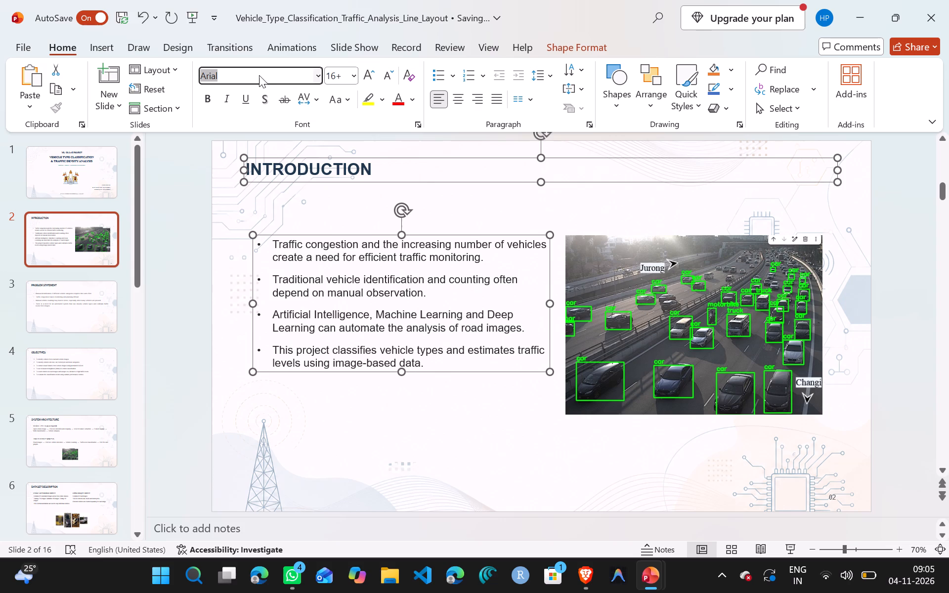
type("time")
key("Return")
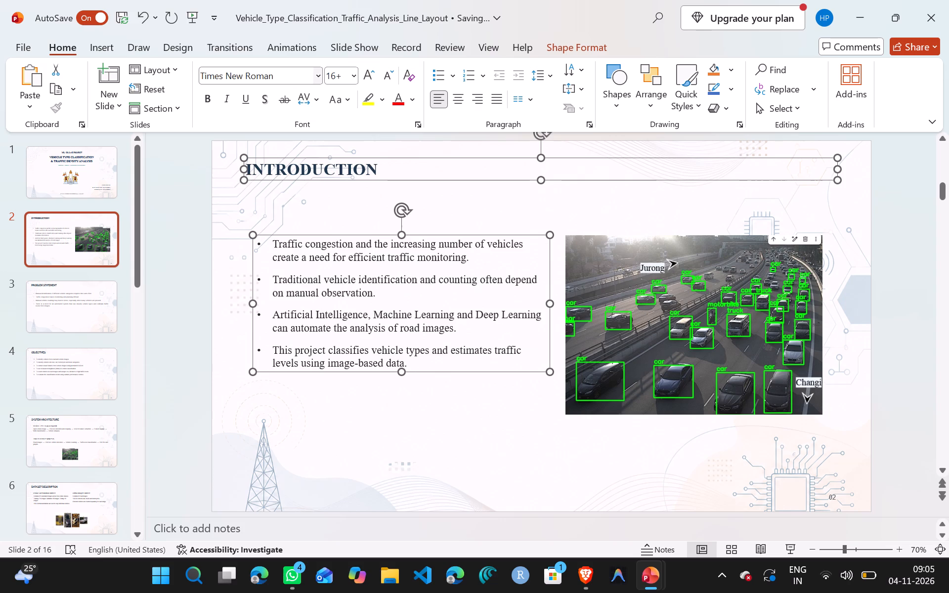
Set the heading and bulleted text on the Problem Statement slide to Times New Roman.
left_click(61, 316)
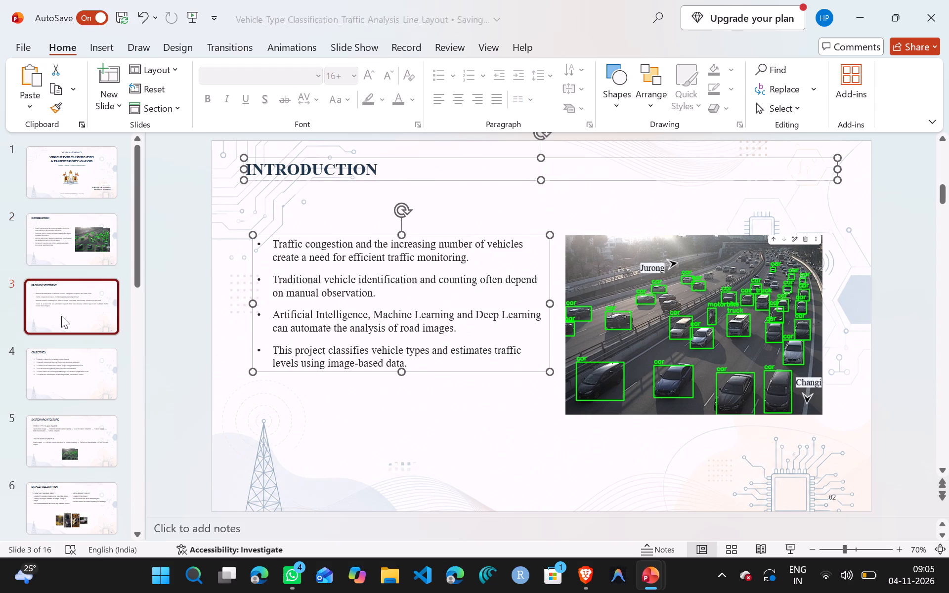
left_click(336, 170, "ctrl")
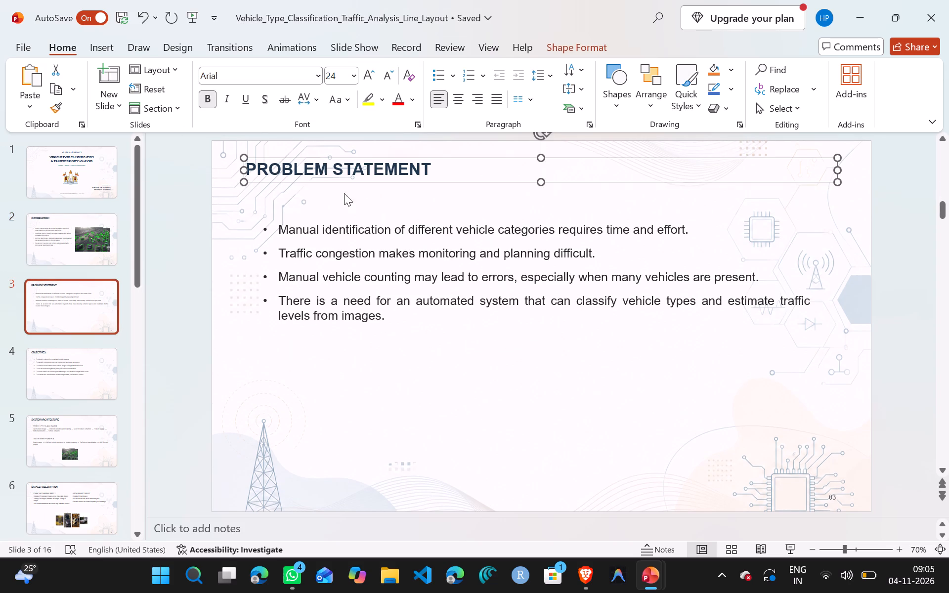
left_click(364, 260, "ctrl")
left_click(272, 77, "ctrl")
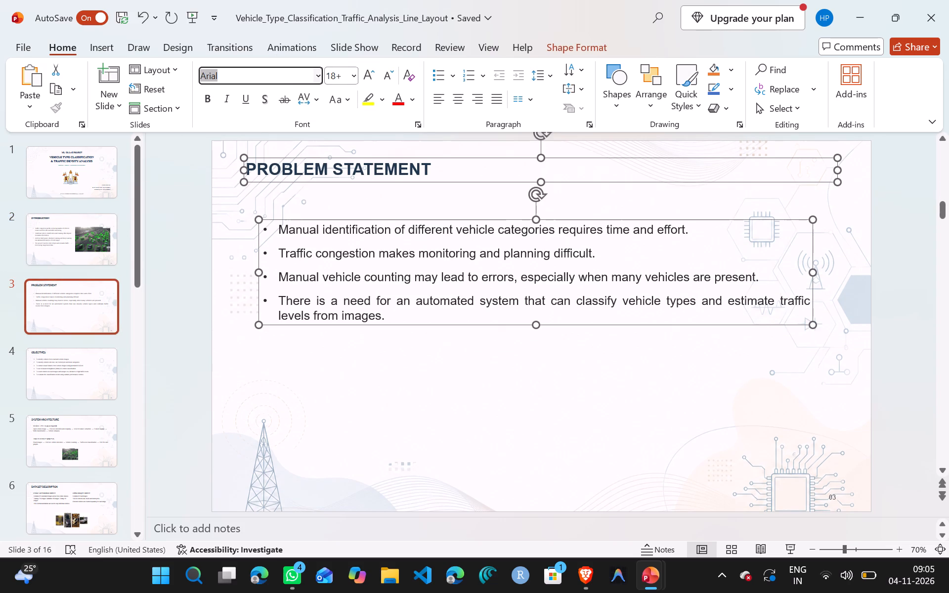
type("times")
key("Return")
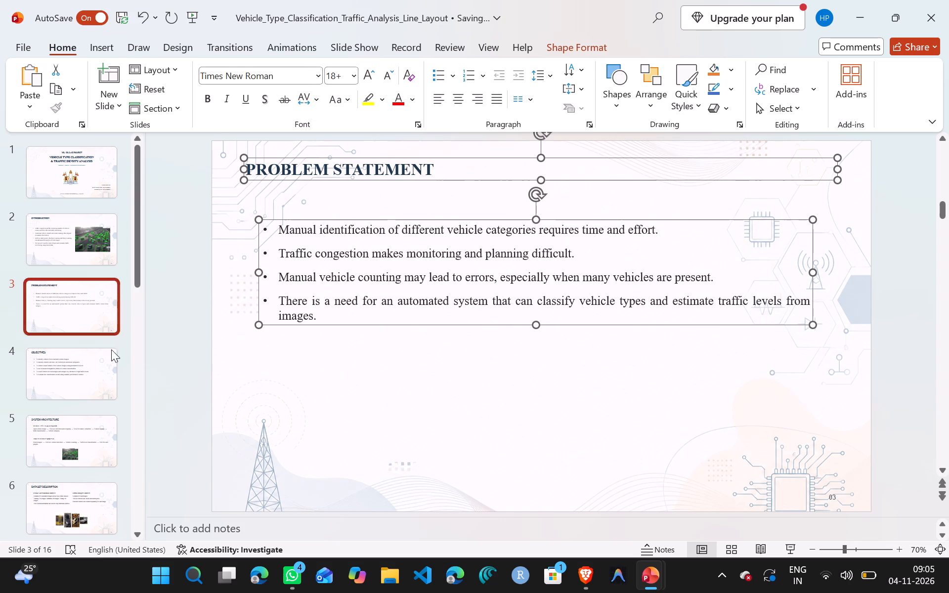
Set the heading and numbered list on the Objectives slide to Times New Roman.
left_click(70, 359)
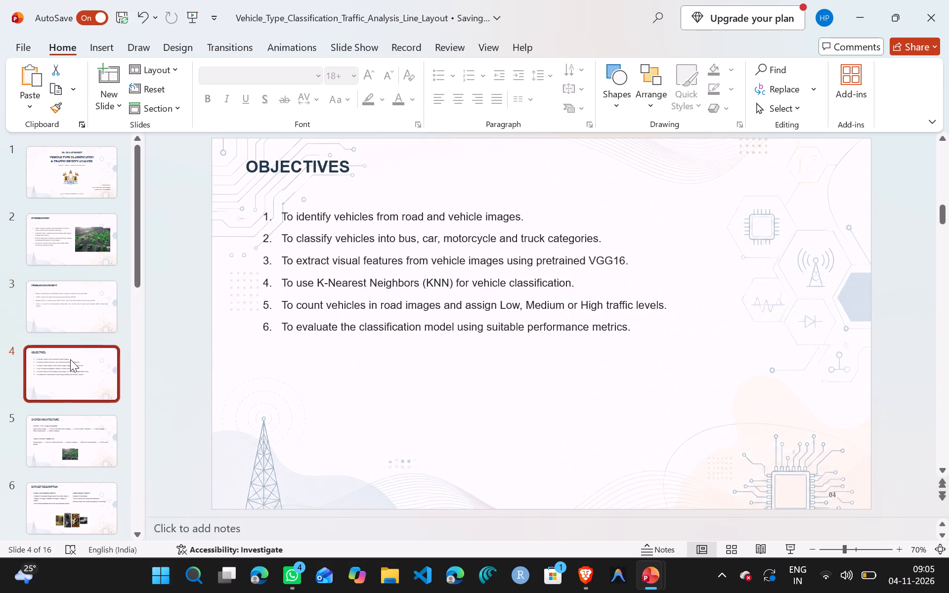
left_click(306, 167, "ctrl")
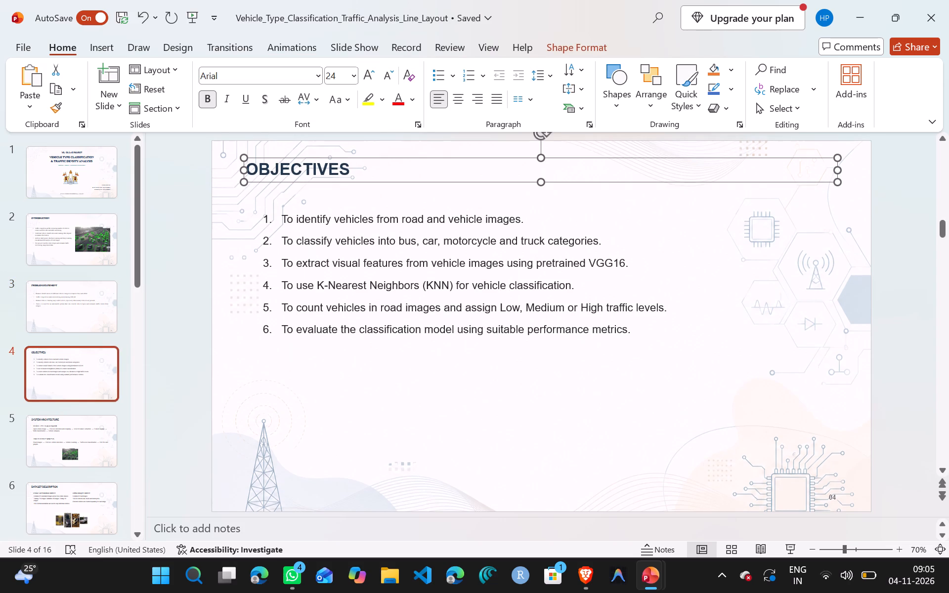
left_click(350, 232, "ctrl")
left_click(265, 80, "ctrl")
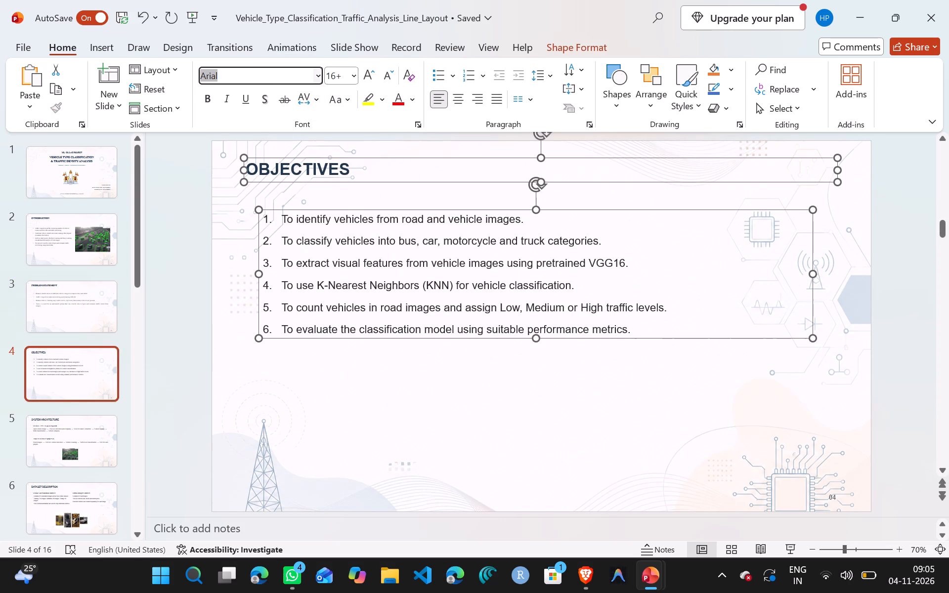
type("times")
key("Return")
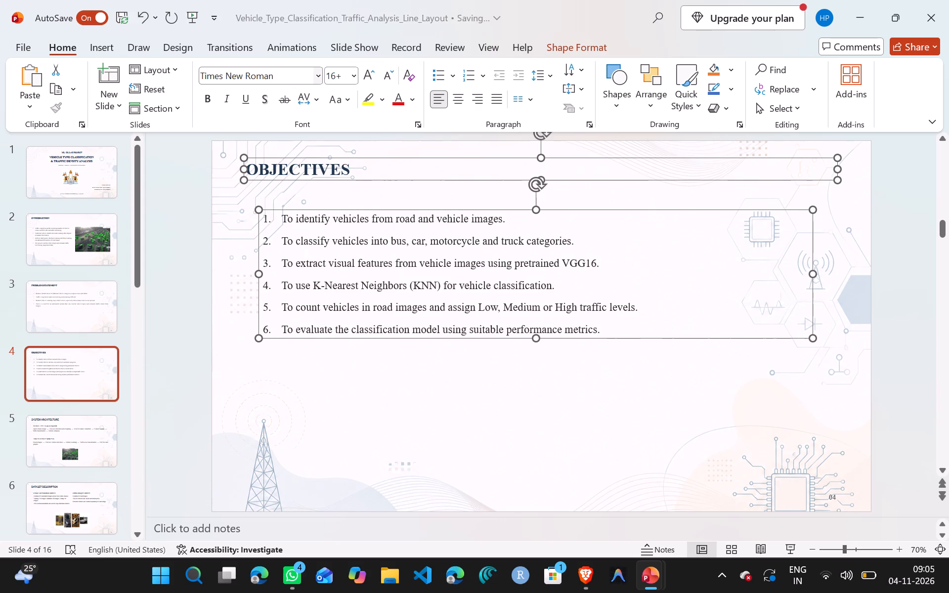
Set the title, both subheadings and both flow texts on the System Architecture slide to Times New Roman.
left_click(90, 456)
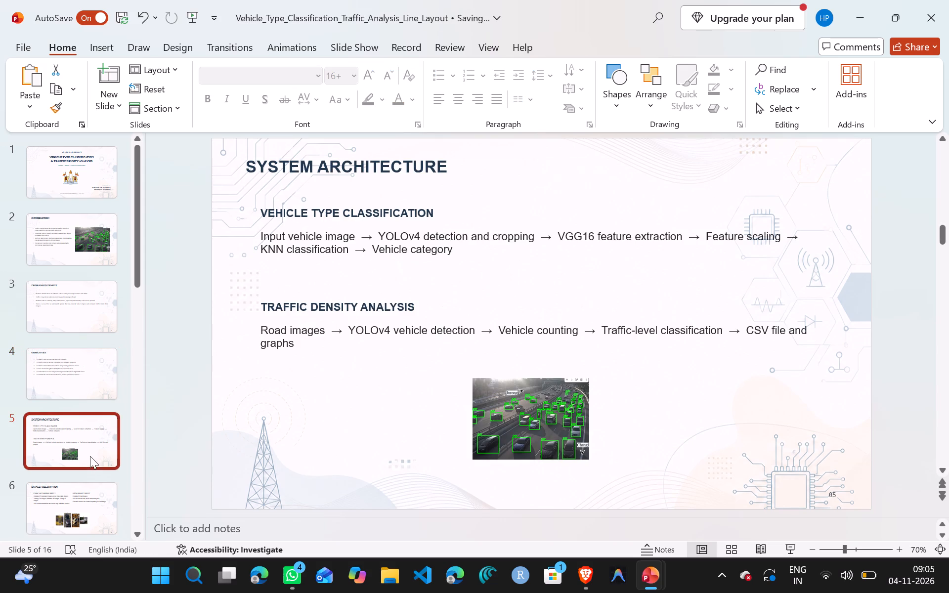
left_click(379, 161, "ctrl")
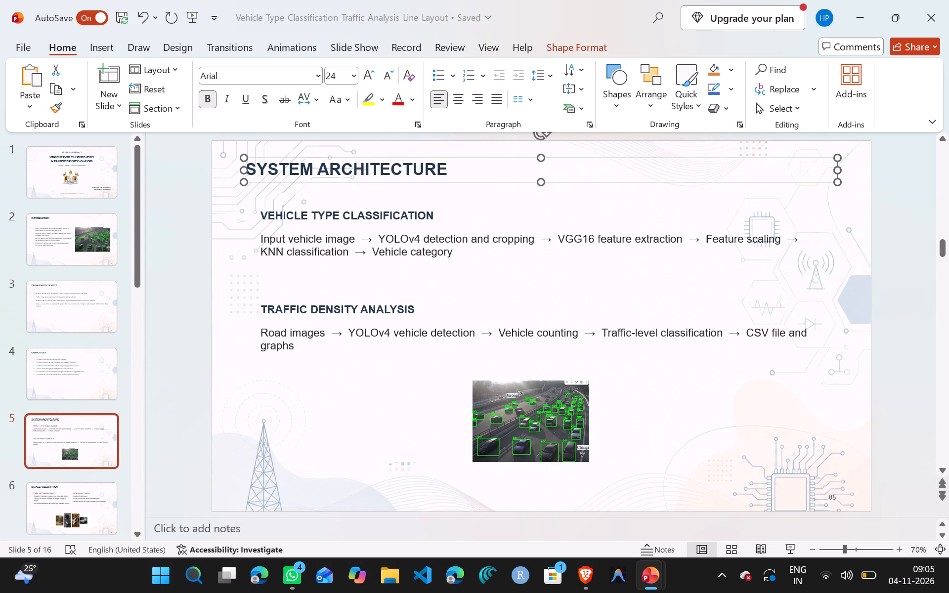
left_click(353, 240, "ctrl")
left_click(399, 217, "ctrl")
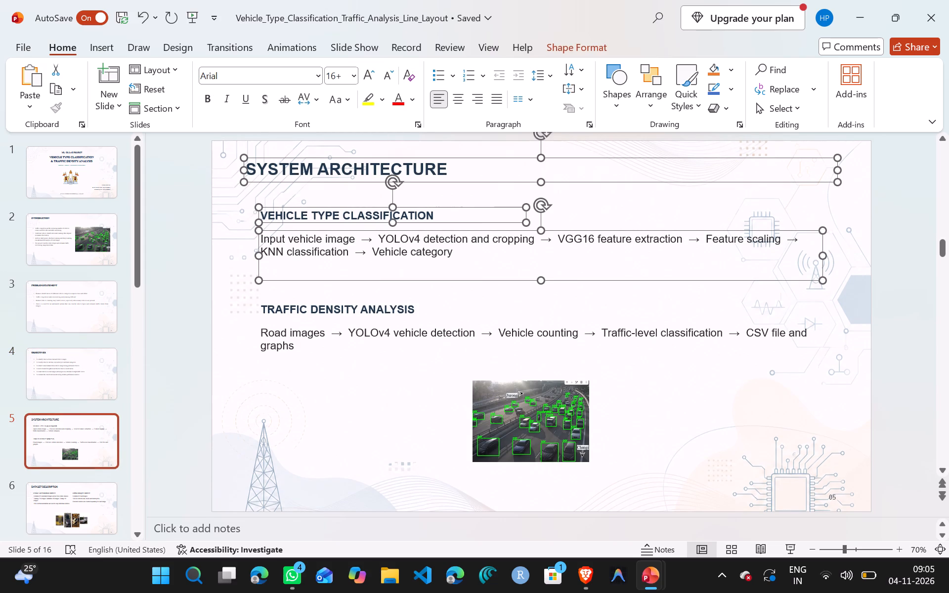
left_click(379, 317, "ctrl")
left_click(365, 345, "ctrl")
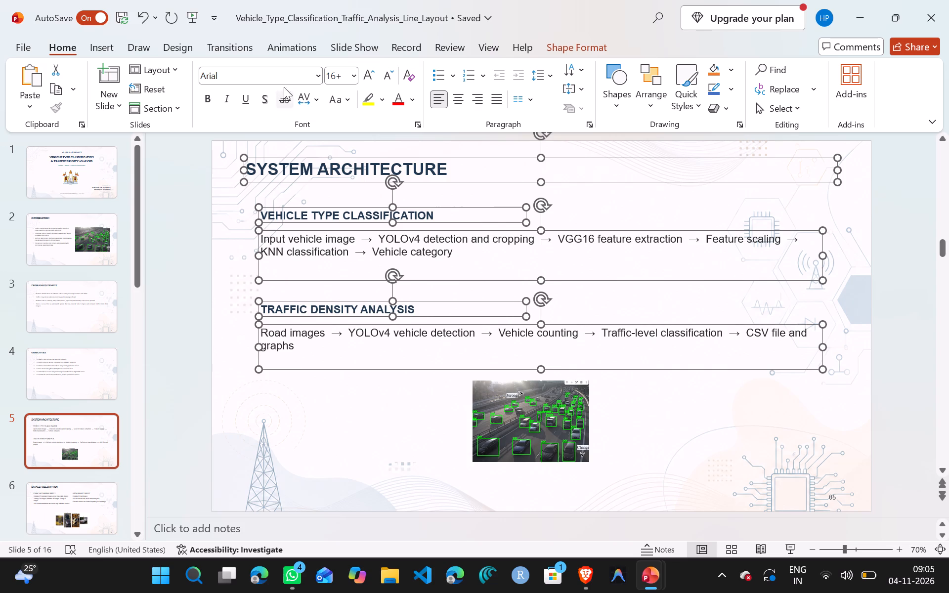
left_click(249, 76)
type("times")
key("Return")
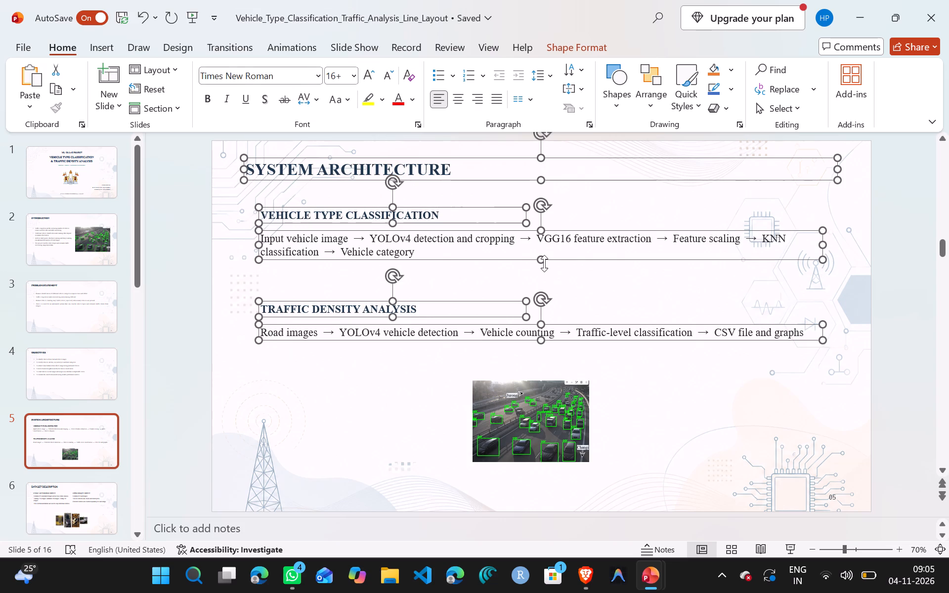
left_click(677, 437)
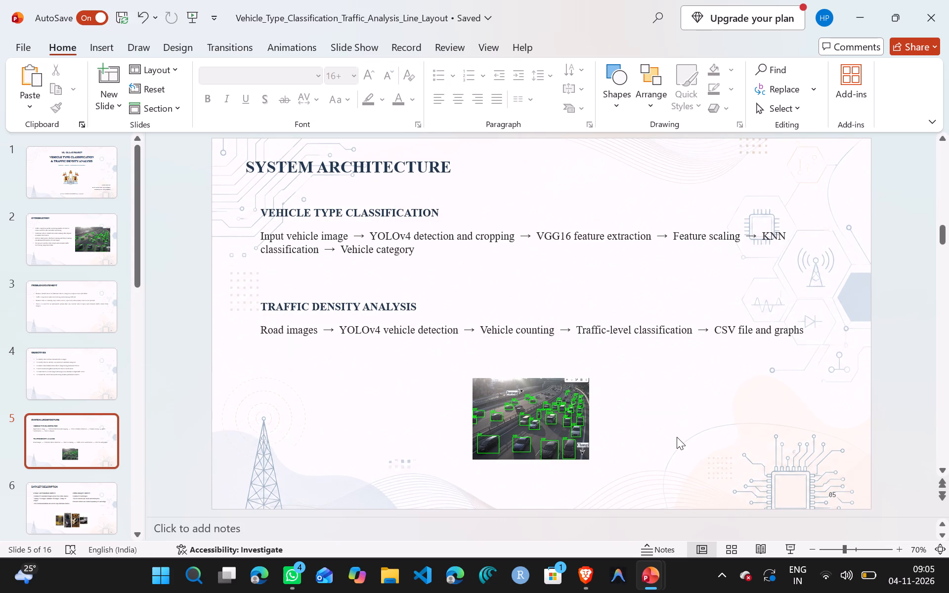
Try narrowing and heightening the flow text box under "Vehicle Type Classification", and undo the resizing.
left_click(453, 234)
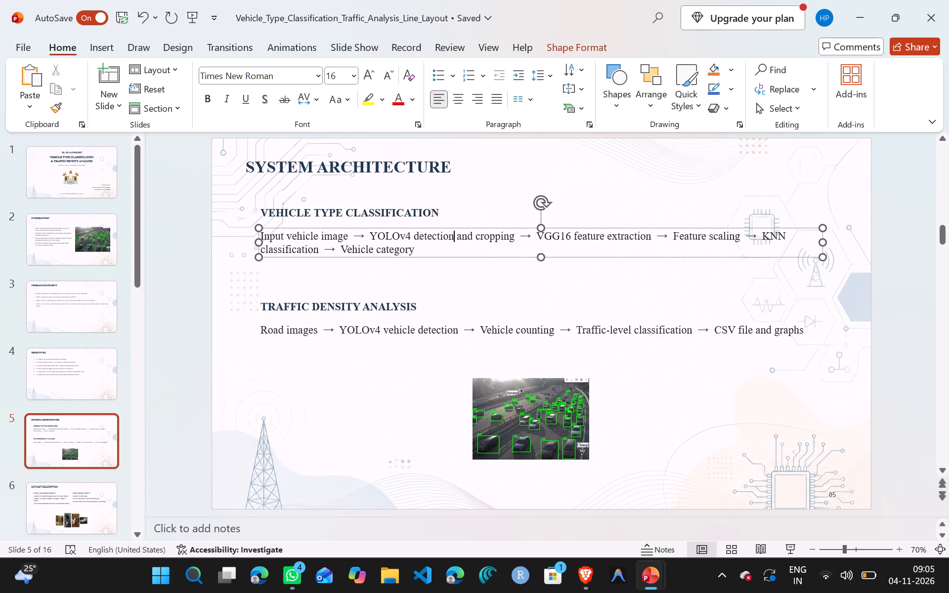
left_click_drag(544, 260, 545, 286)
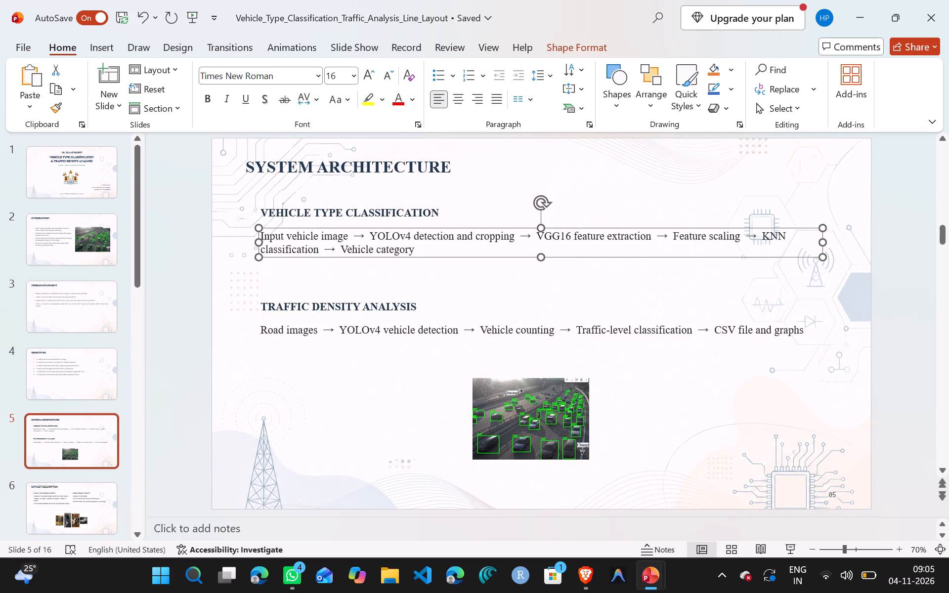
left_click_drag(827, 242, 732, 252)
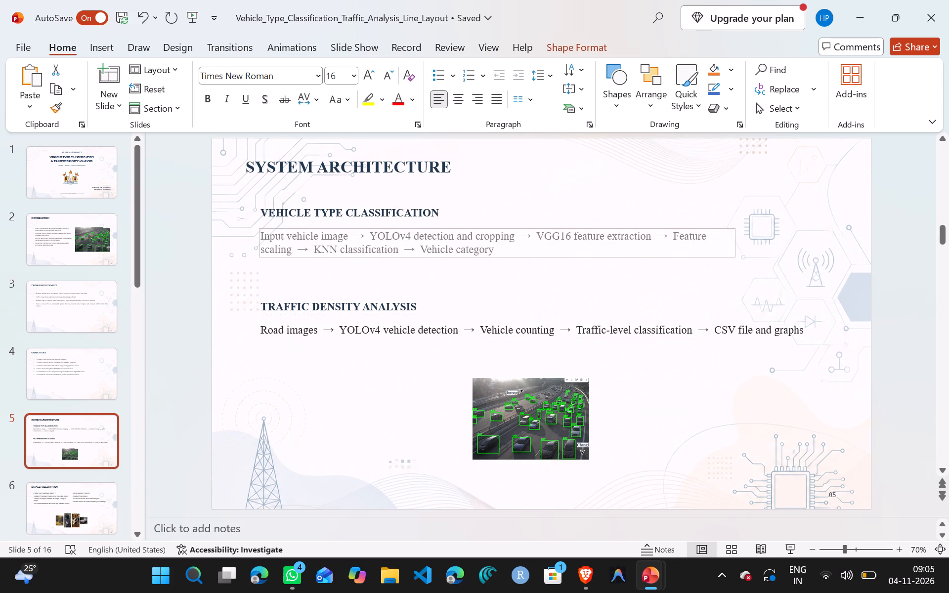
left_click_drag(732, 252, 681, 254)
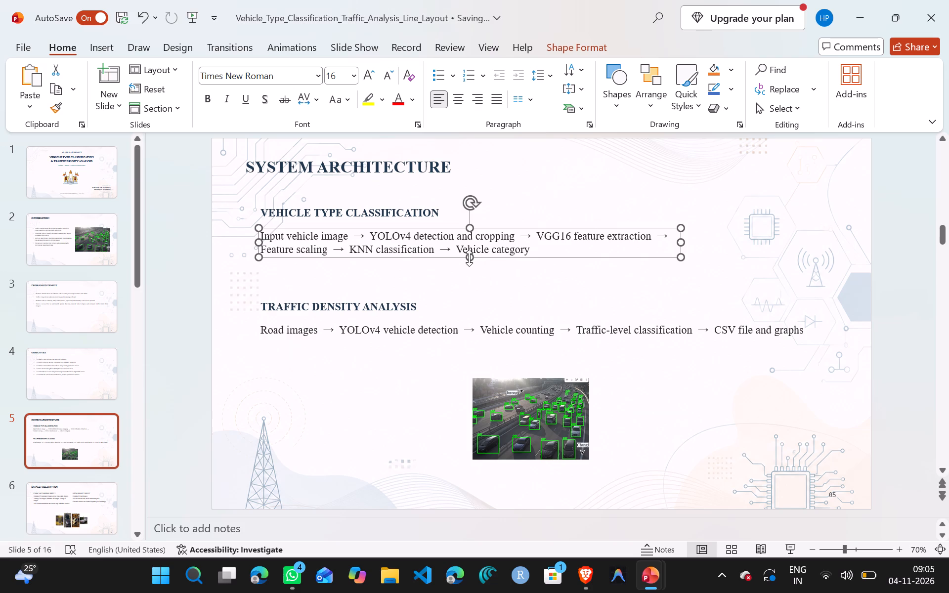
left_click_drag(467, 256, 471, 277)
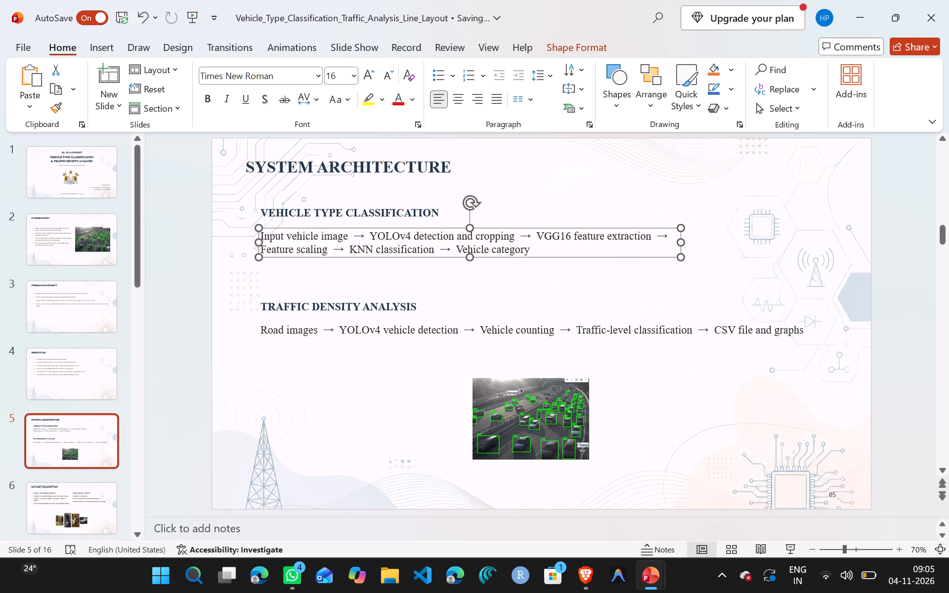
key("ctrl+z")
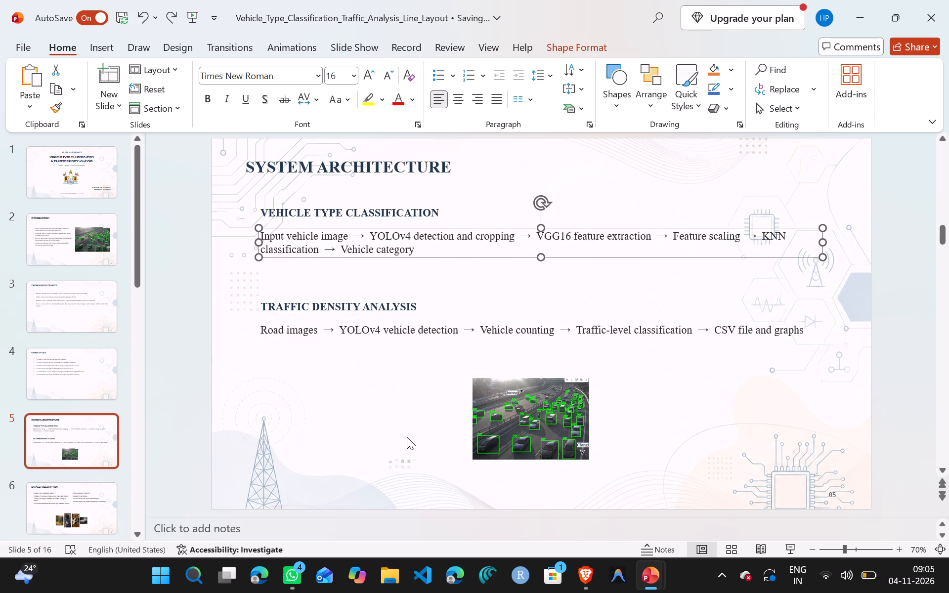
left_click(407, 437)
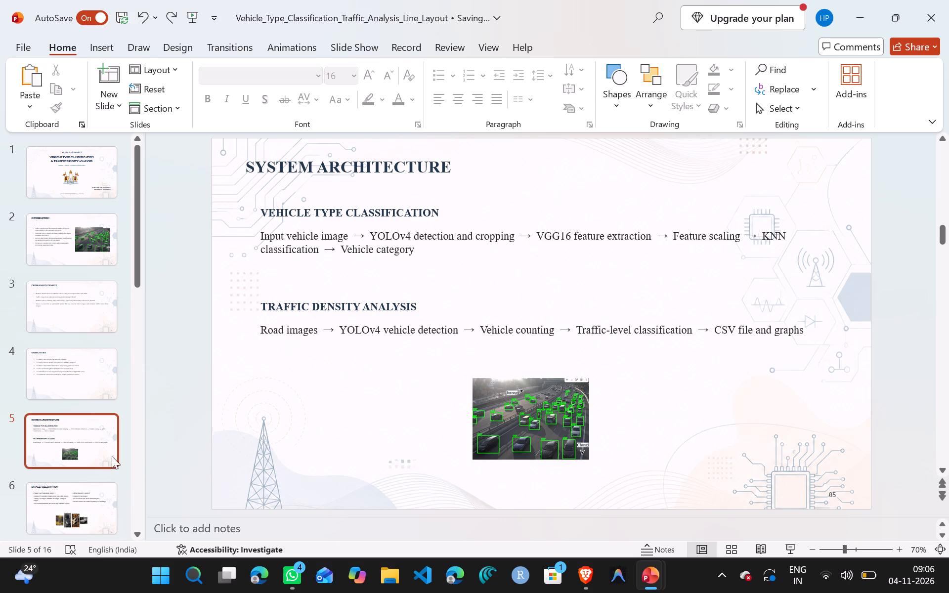
Move the vehicle sample picture on the Dataset Description slide to the lower right area of the slide.
left_click(87, 511)
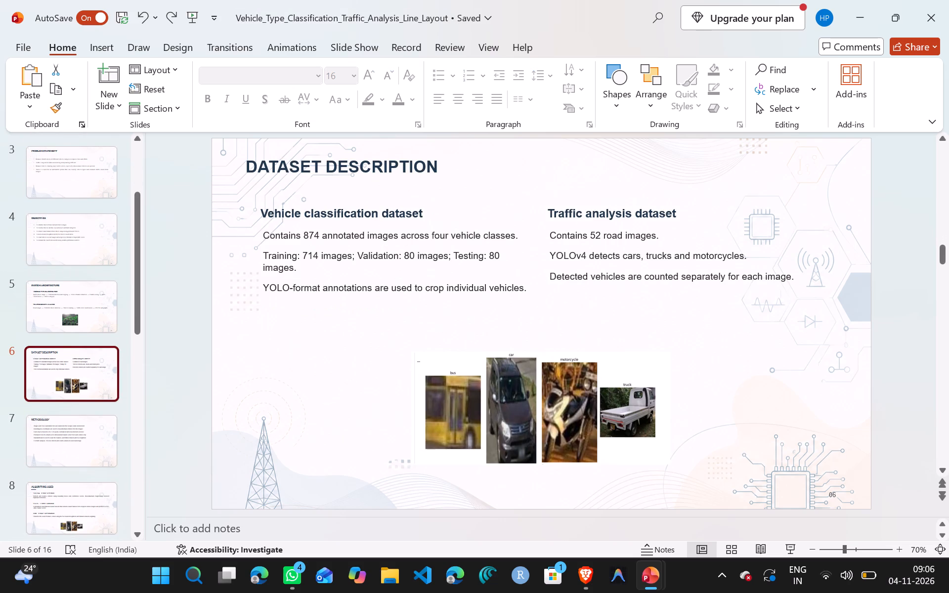
left_click_drag(516, 426, 678, 407)
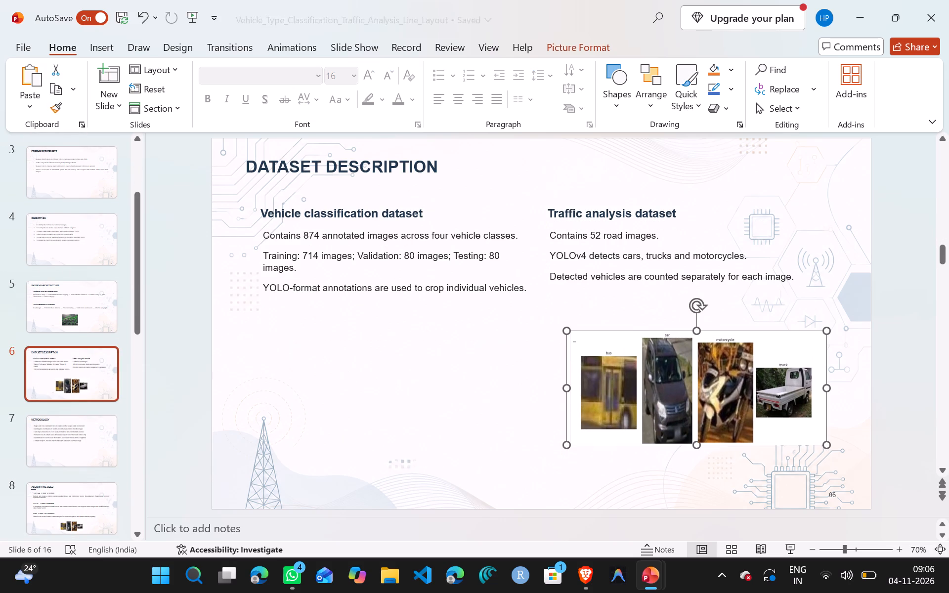
Move the "Traffic analysis dataset" heading and its three-line text below the vehicle classification text, aligned with the left column.
left_click(586, 215)
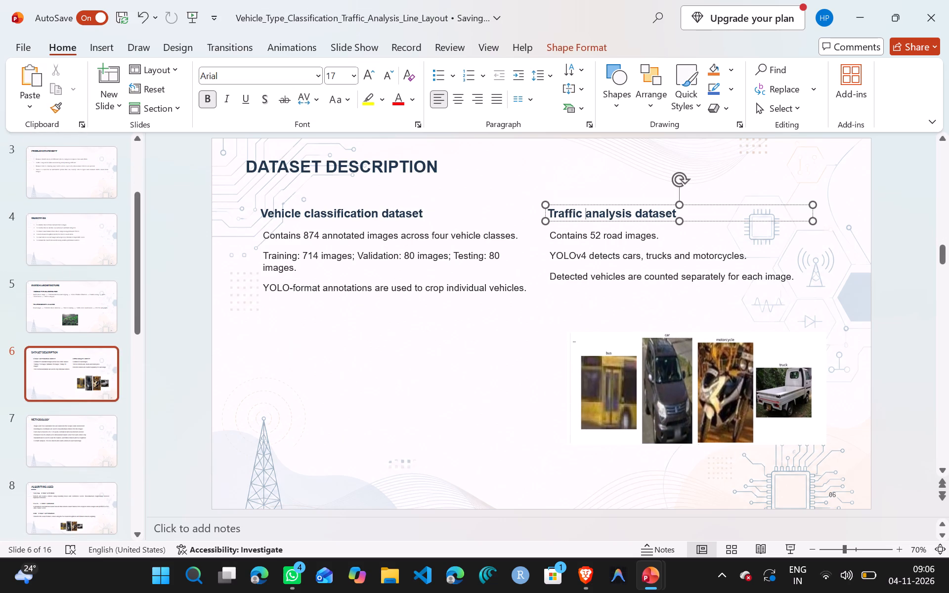
left_click_drag(602, 205, 313, 313)
left_click(607, 221)
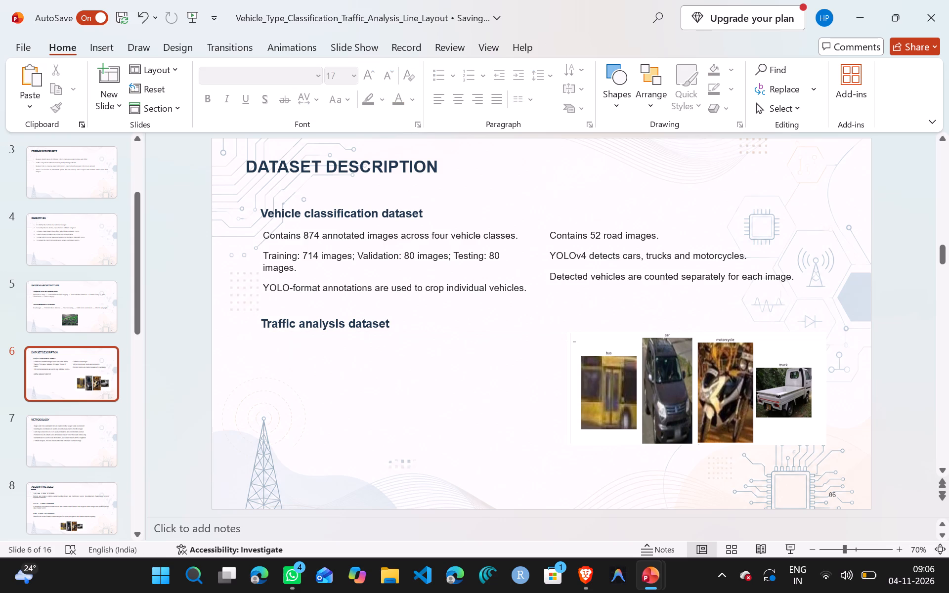
left_click(609, 237)
left_click_drag(619, 228, 359, 348)
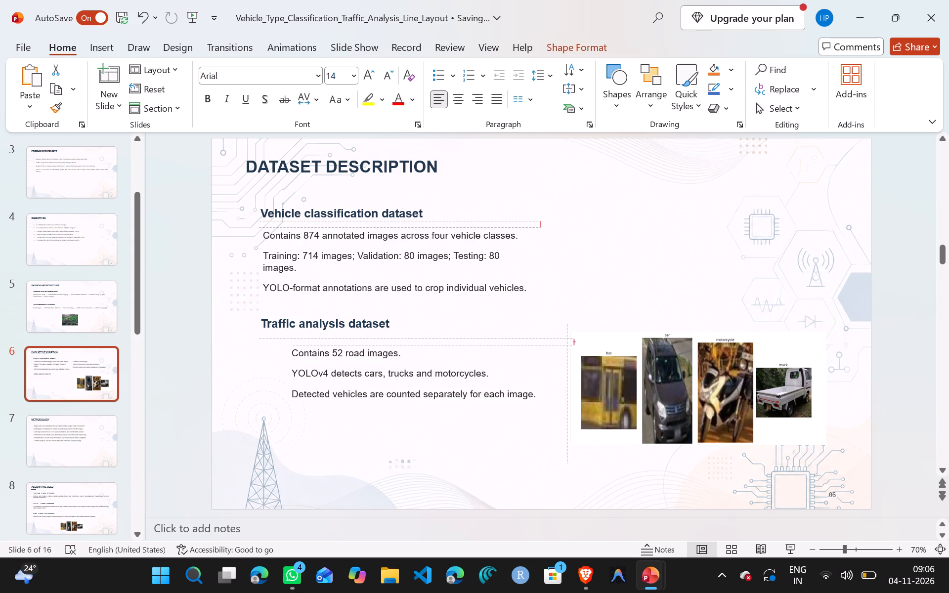
left_click_drag(359, 348, 332, 343)
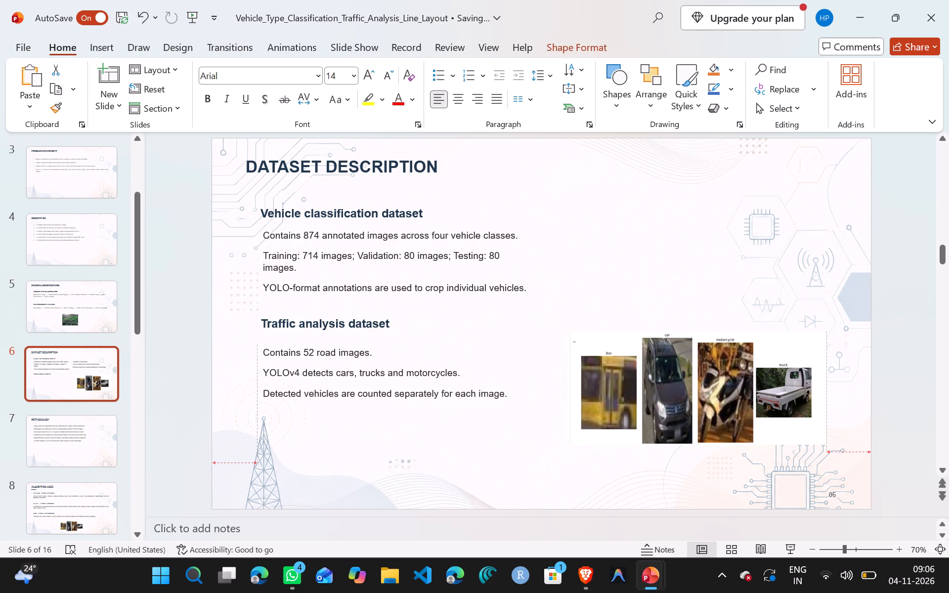
left_click_drag(332, 343, 333, 344)
left_click(717, 277)
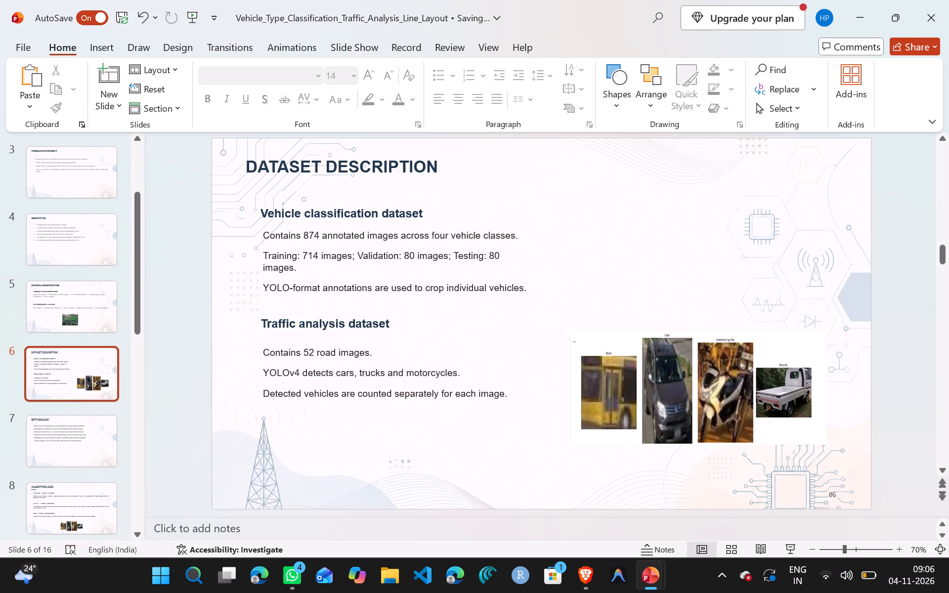
Move the vehicle sample picture up beside the dataset text and enlarge it in height and toward the text column.
left_click_drag(689, 372, 704, 295)
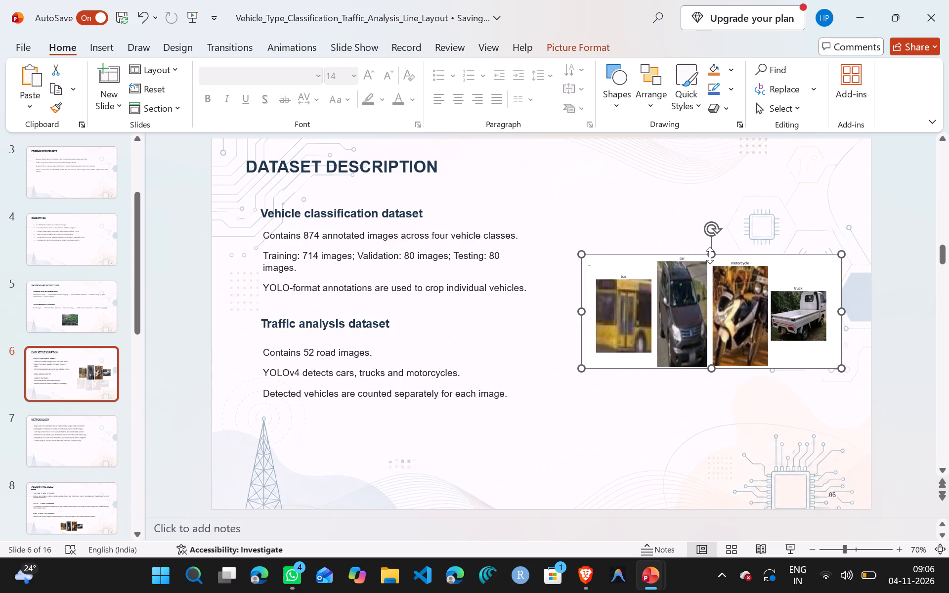
left_click_drag(709, 254, 714, 216)
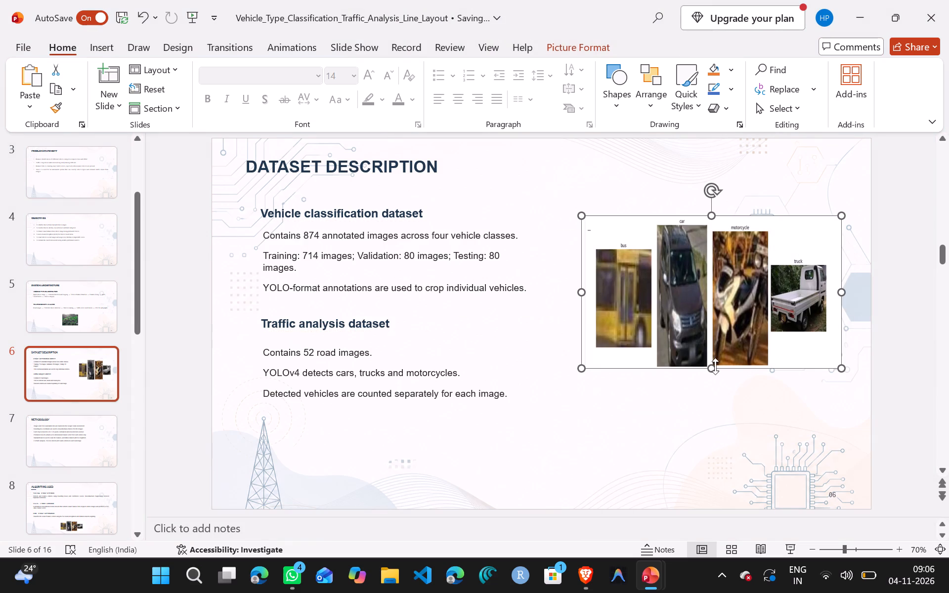
left_click_drag(713, 369, 714, 379)
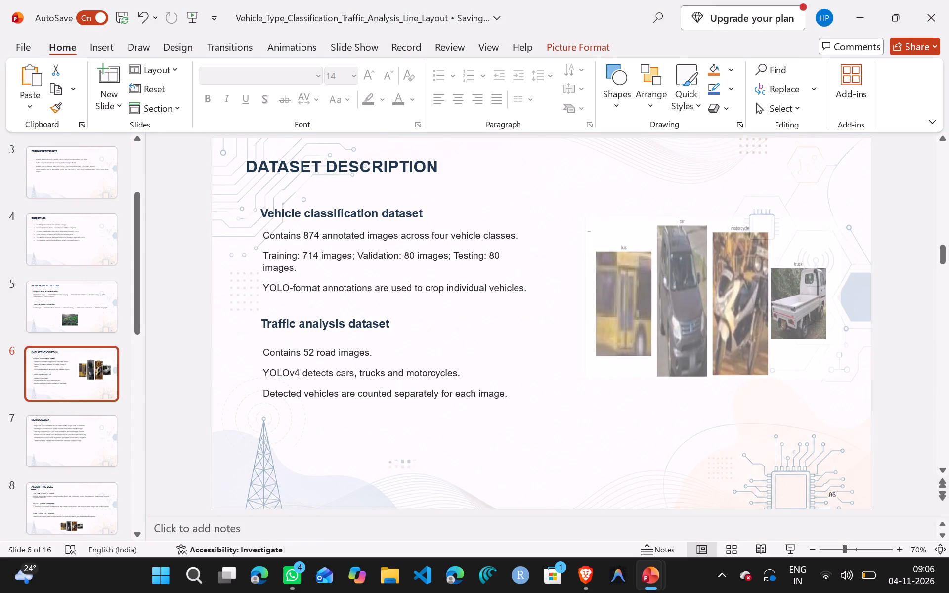
left_click_drag(714, 379, 714, 378)
left_click_drag(583, 295, 569, 298)
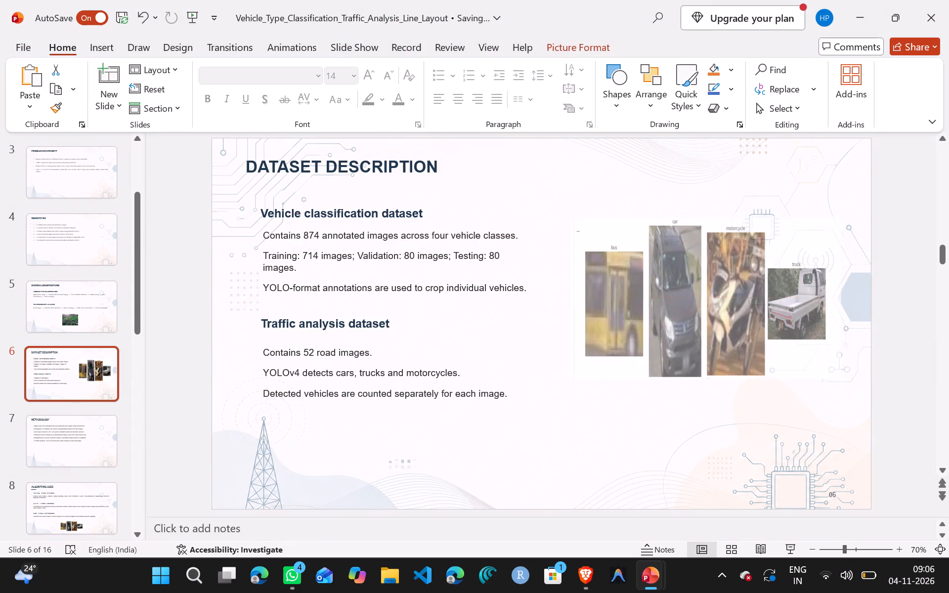
left_click_drag(569, 298, 554, 299)
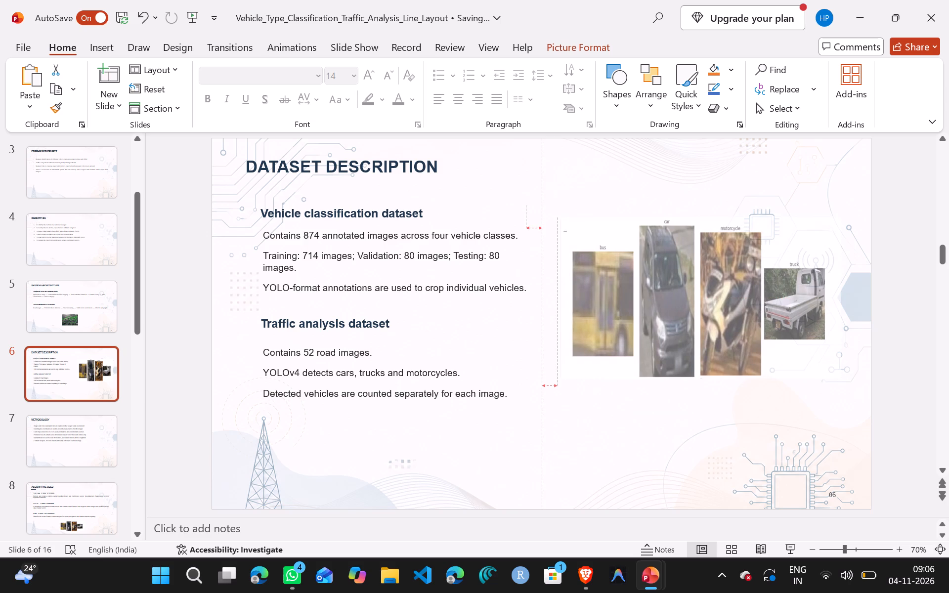
left_click_drag(554, 299, 554, 299)
left_click(630, 446)
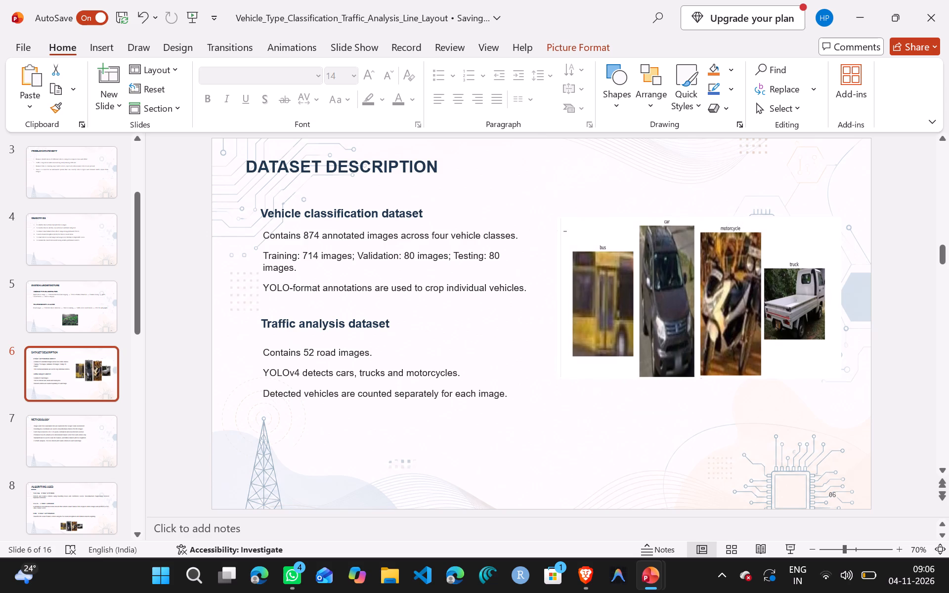
Change the title, the "Vehicle classification dataset" heading and both text blocks on the Dataset Description slide to Times New Roman.
key("Down")
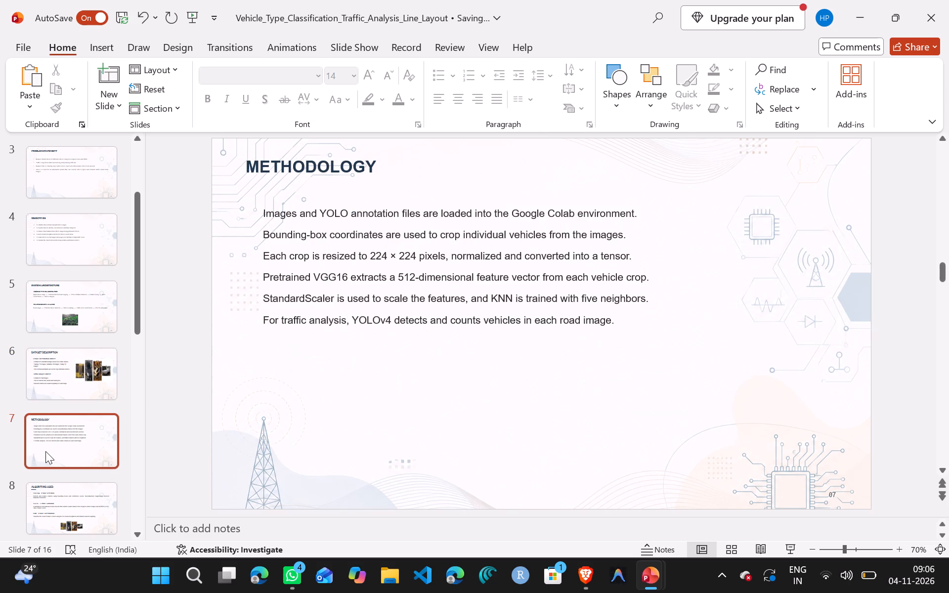
left_click(68, 240)
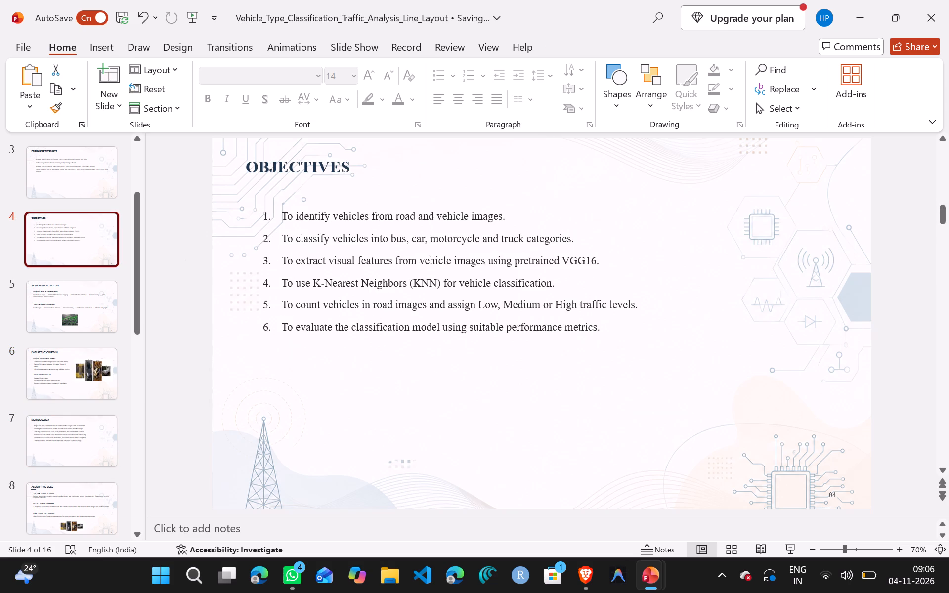
left_click(92, 312)
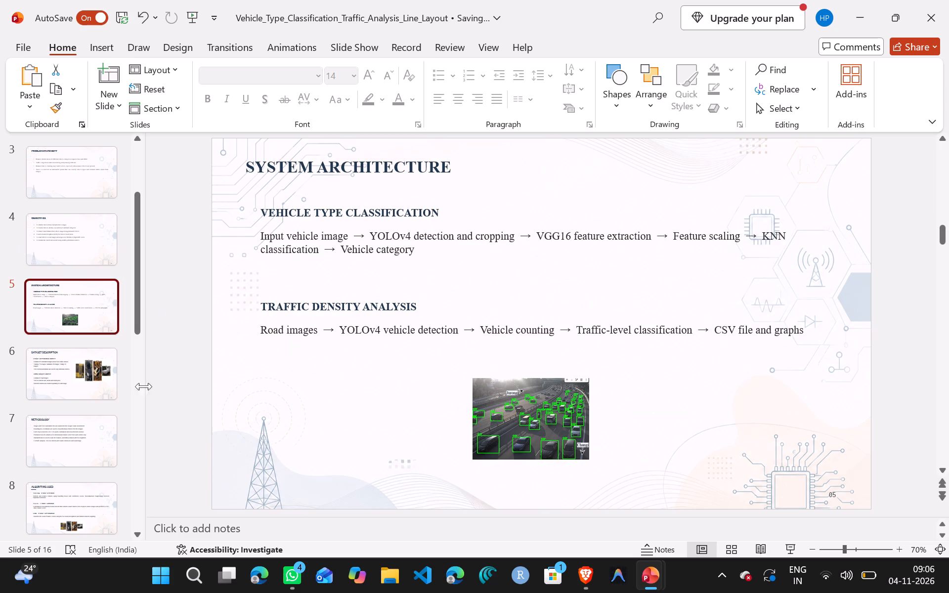
left_click(103, 363)
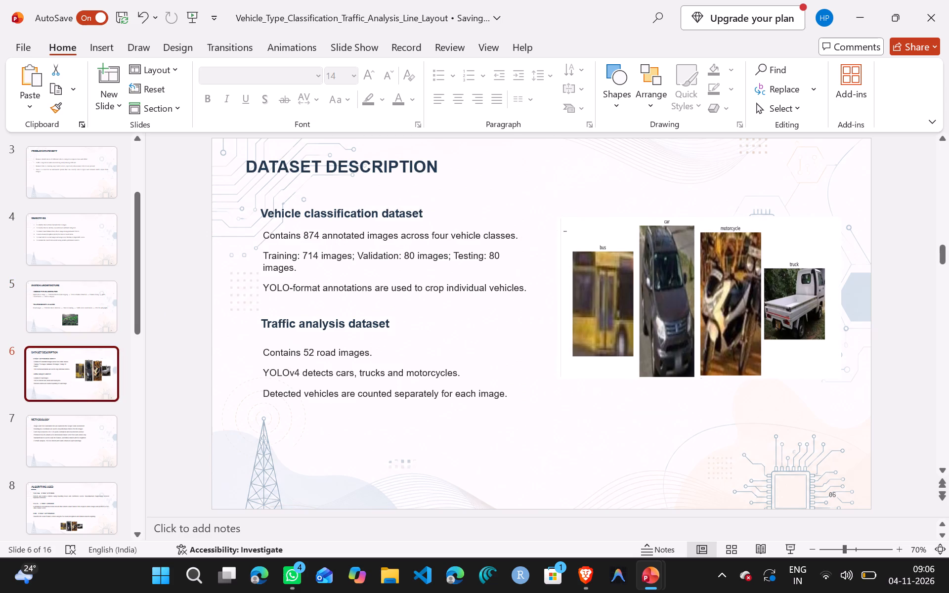
left_click(341, 210, "ctrl")
left_click(345, 156, "ctrl")
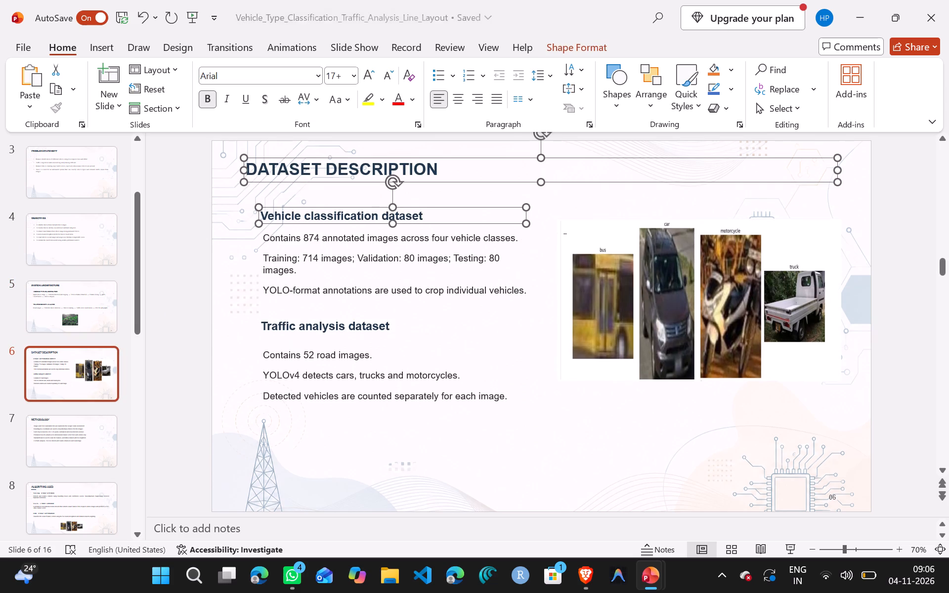
left_click(322, 250, "ctrl")
left_click(310, 367, "ctrl")
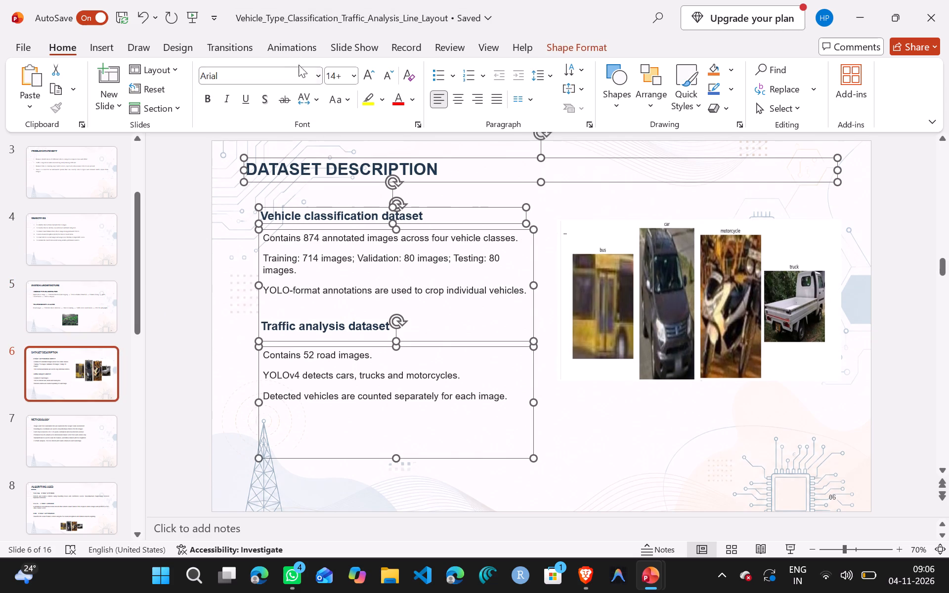
left_click(245, 78)
key("t")
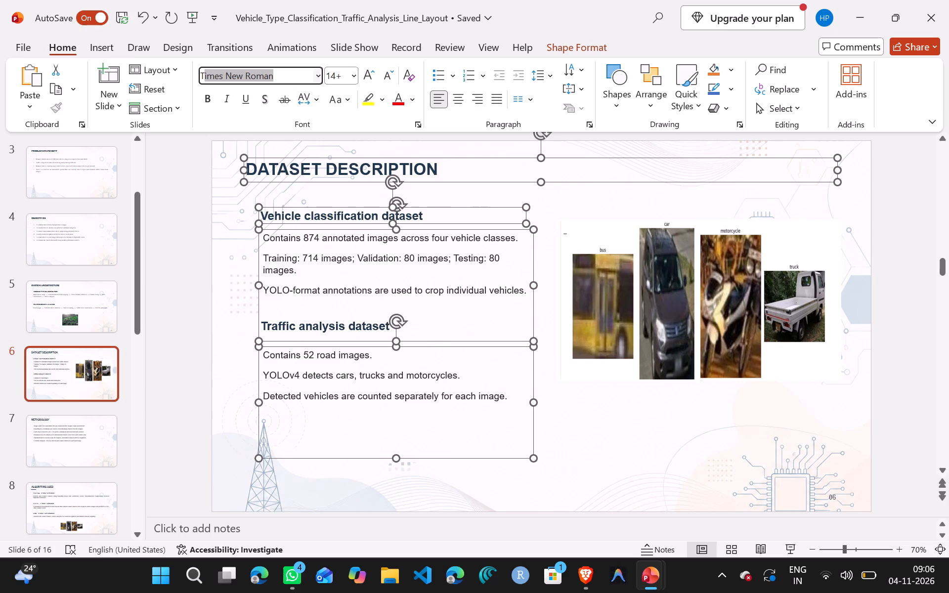
key("Return")
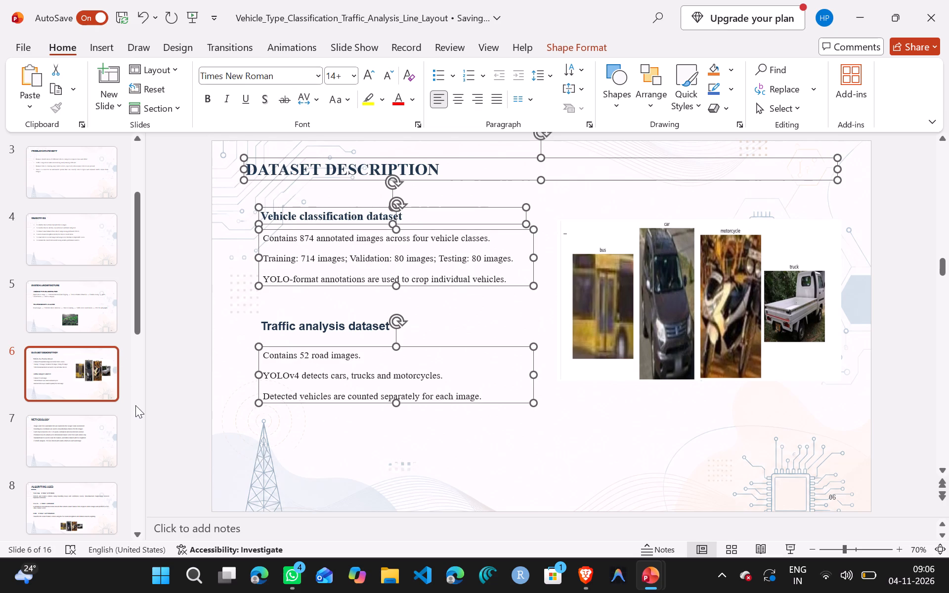
Move the three-line traffic analysis text up slightly so it sits closer beneath the "Traffic analysis dataset" heading.
left_click(346, 421)
left_click(352, 356)
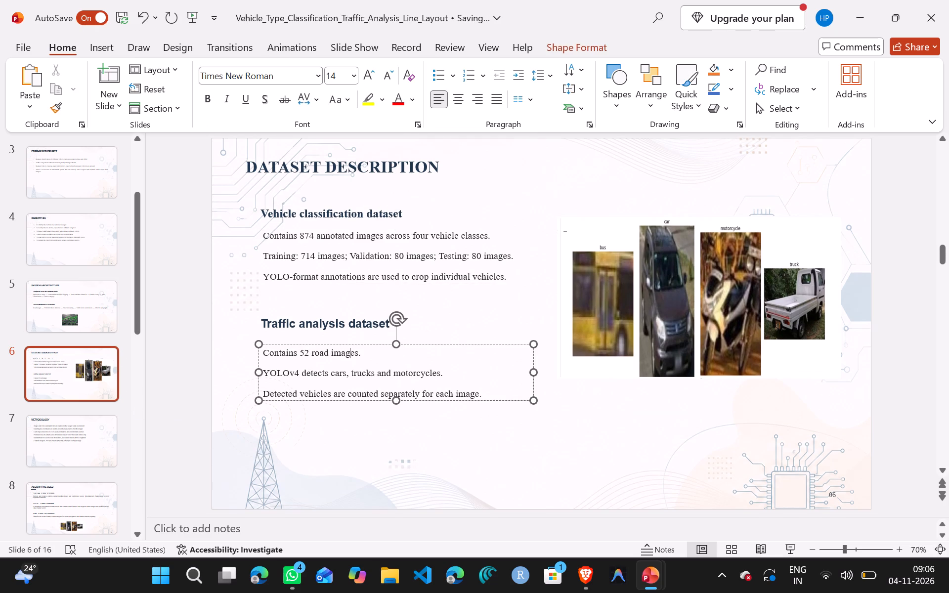
left_click_drag(367, 346, 366, 339)
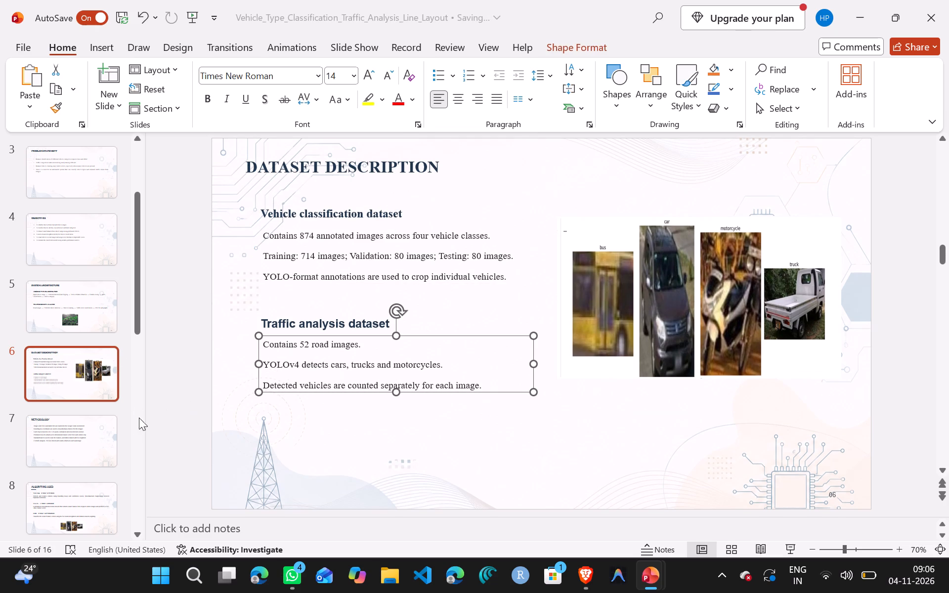
Change the title and body text on the Methodology slide to Times New Roman.
left_click(82, 437)
left_click(408, 284, "ctrl")
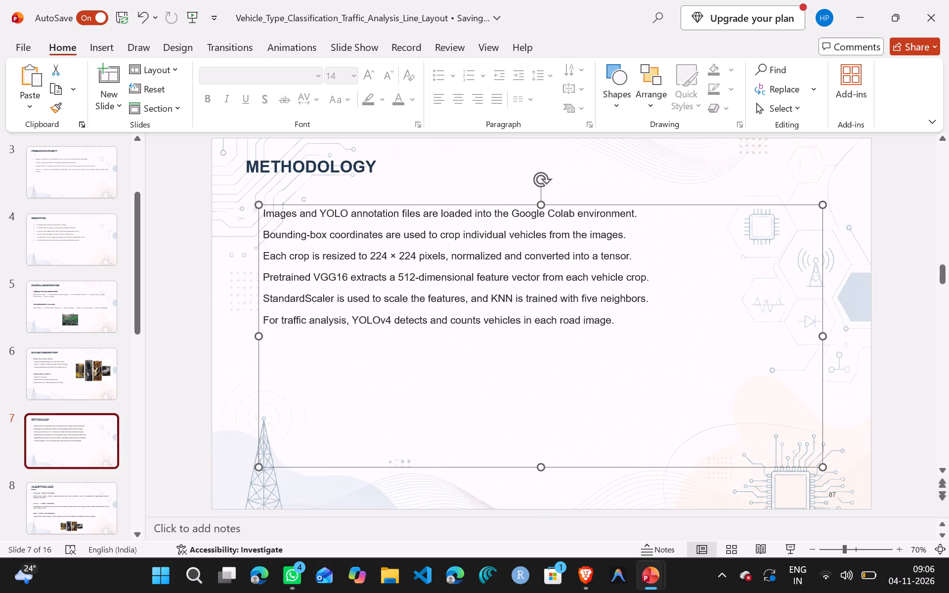
left_click(302, 167, "ctrl")
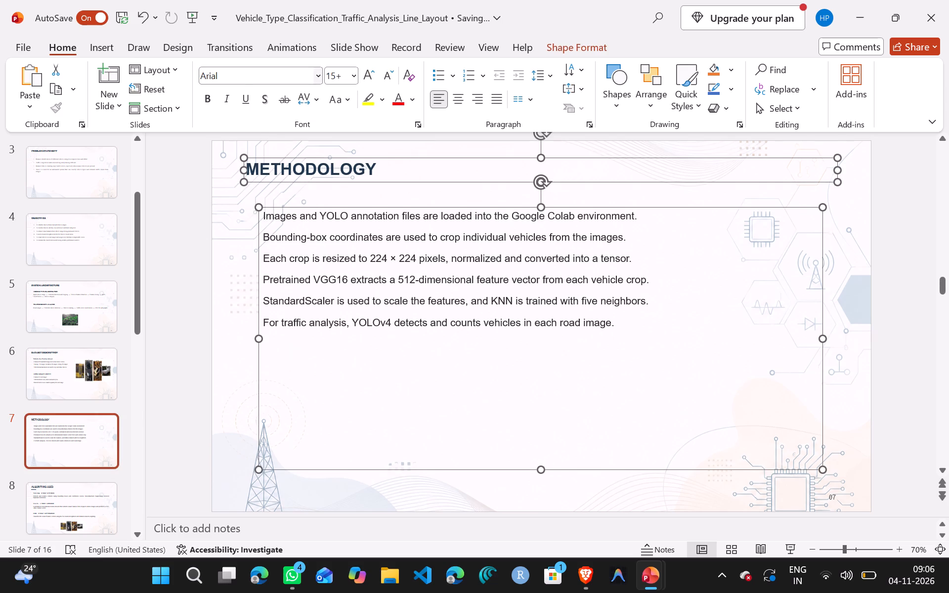
left_click_drag(241, 85, 254, 77)
left_click(254, 77)
type("tim")
key("Return")
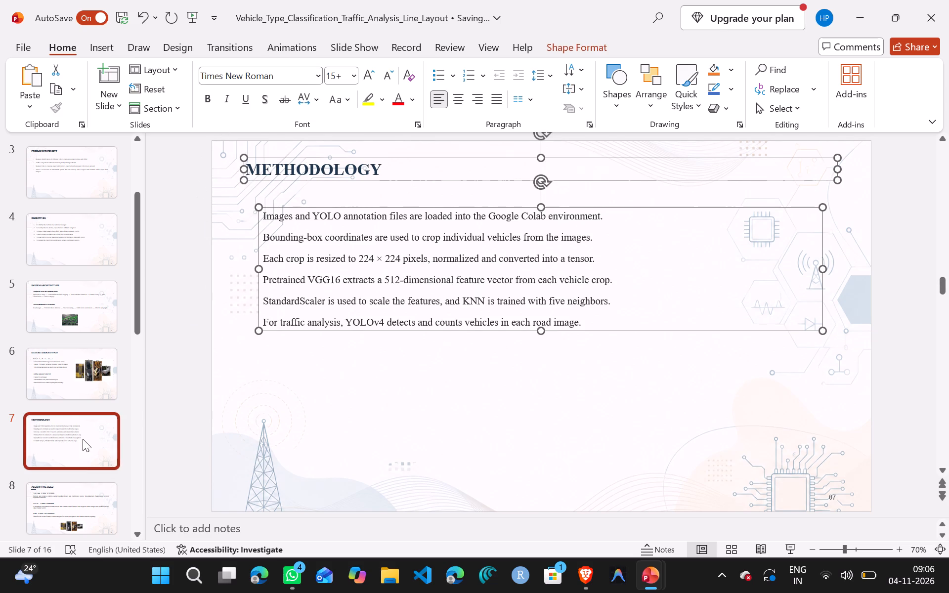
Change the title, the three algorithm headings and their descriptions on the Algorithms Used slide to Times New Roman.
left_click(76, 505)
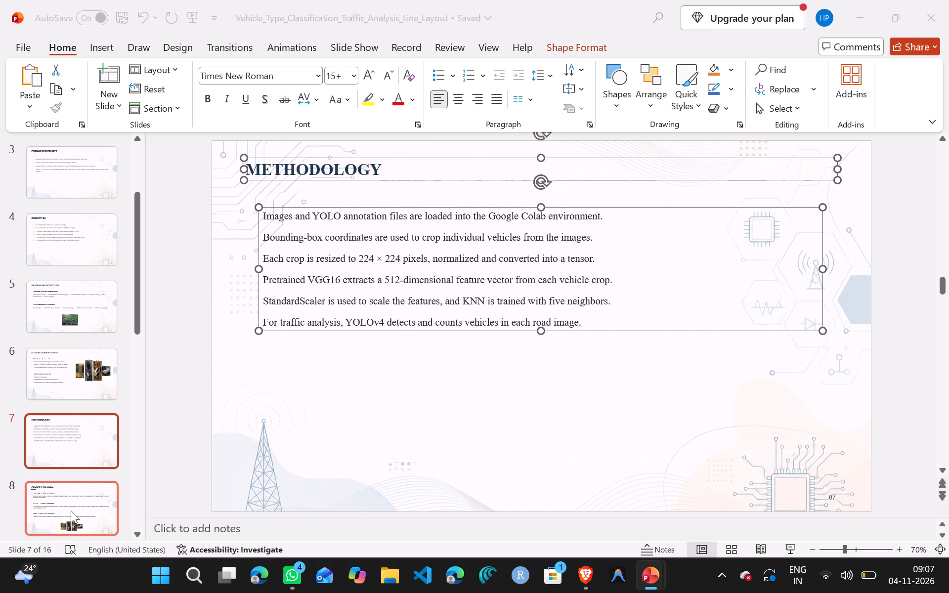
left_click(71, 509)
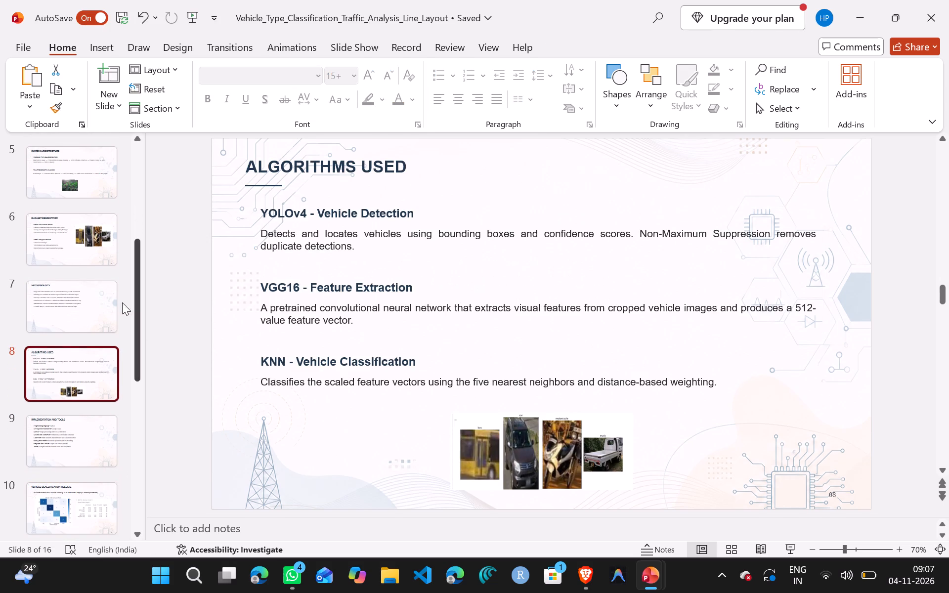
left_click(333, 164, "ctrl")
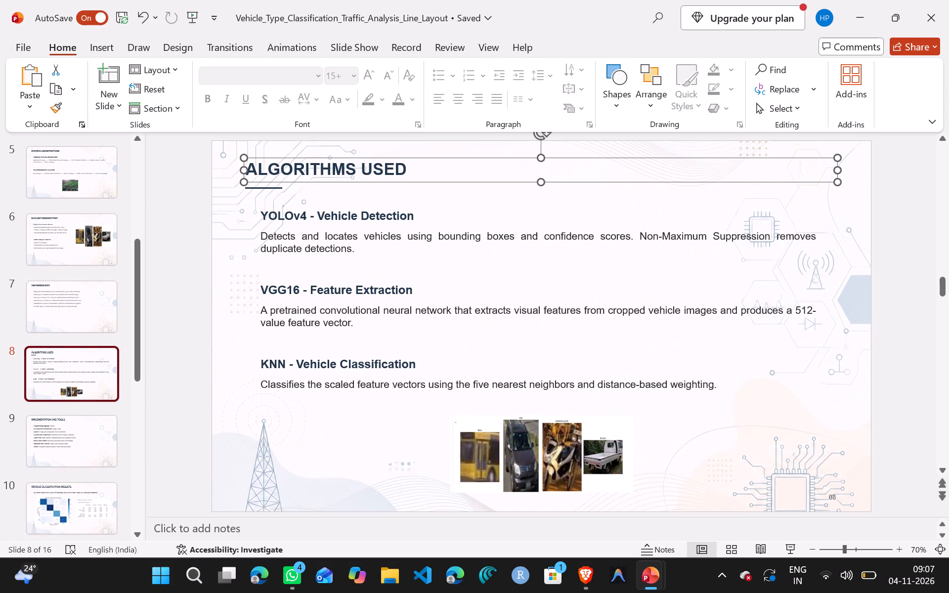
left_click(312, 212, "ctrl")
left_click(304, 240, "ctrl")
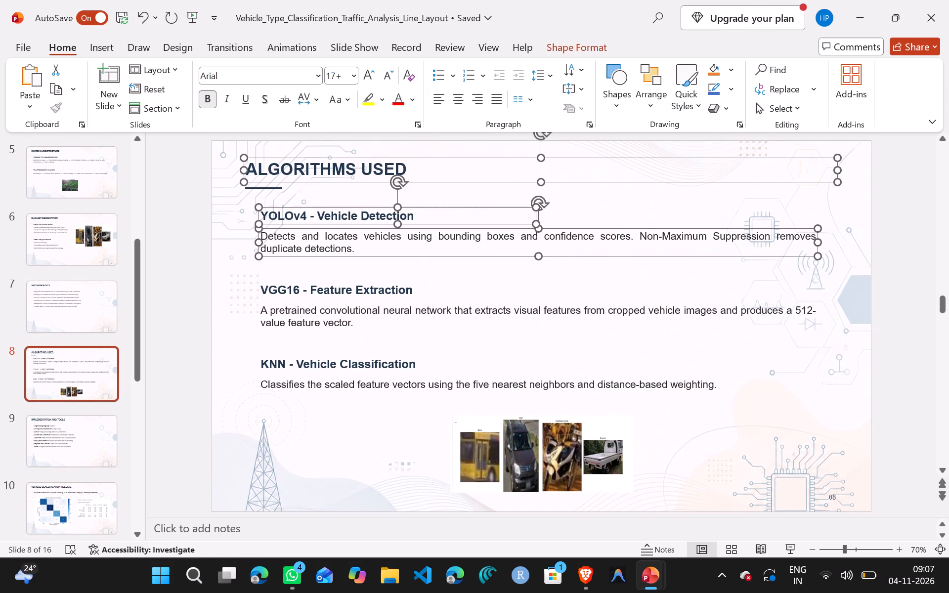
left_click(294, 295, "ctrl")
left_click(292, 308, "ctrl")
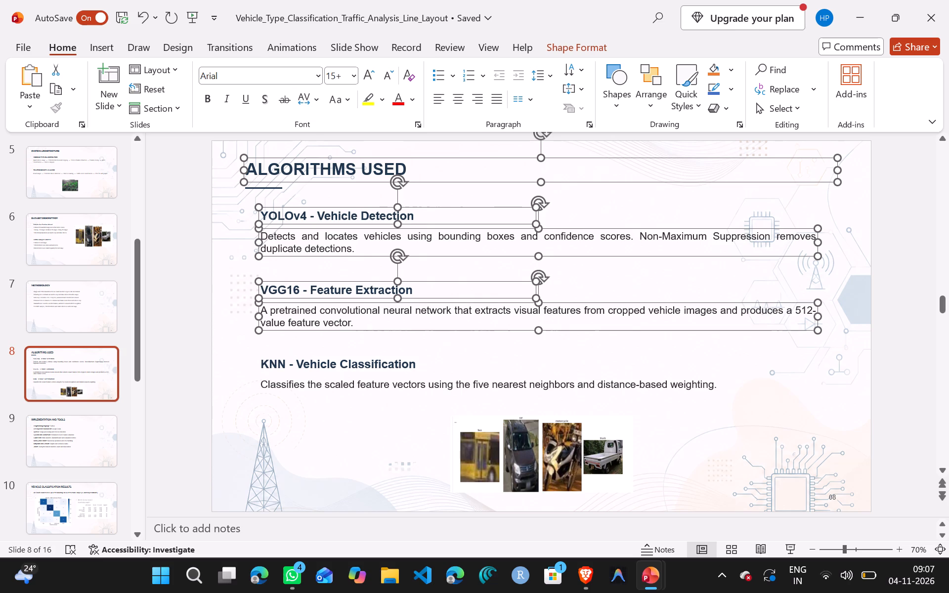
left_click(294, 356, "ctrl")
left_click(294, 382, "ctrl")
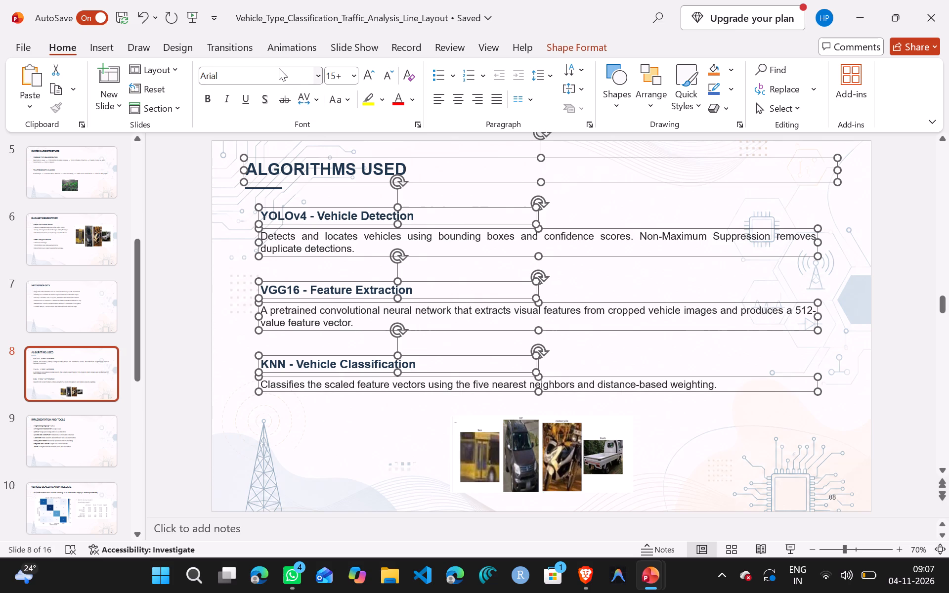
left_click(281, 75)
key("t")
key("Return")
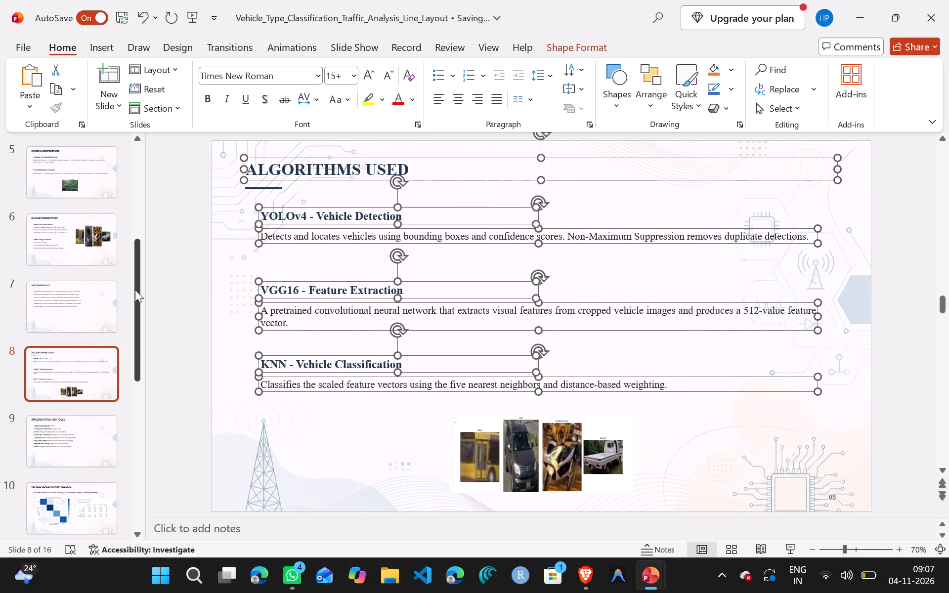
Change the title, both headings and both text blocks on the Applications and Future Scope slide to Times New Roman.
left_click(97, 245)
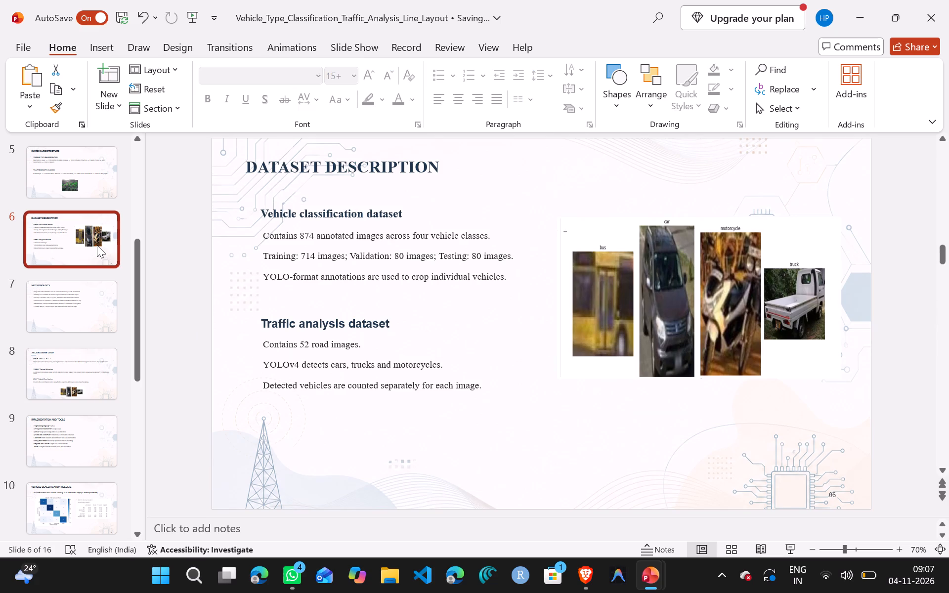
scroll(84, 440, "down", 9)
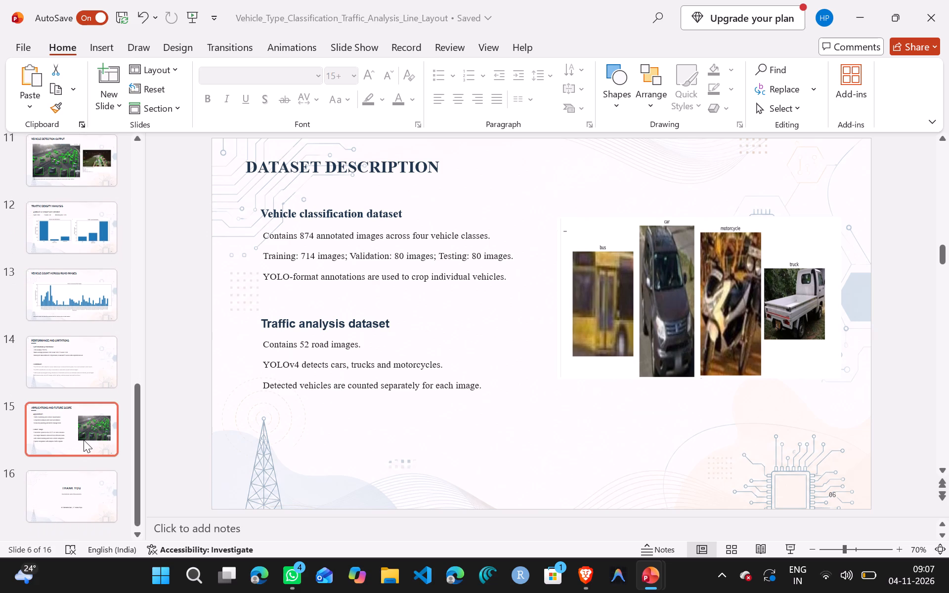
left_click(81, 445)
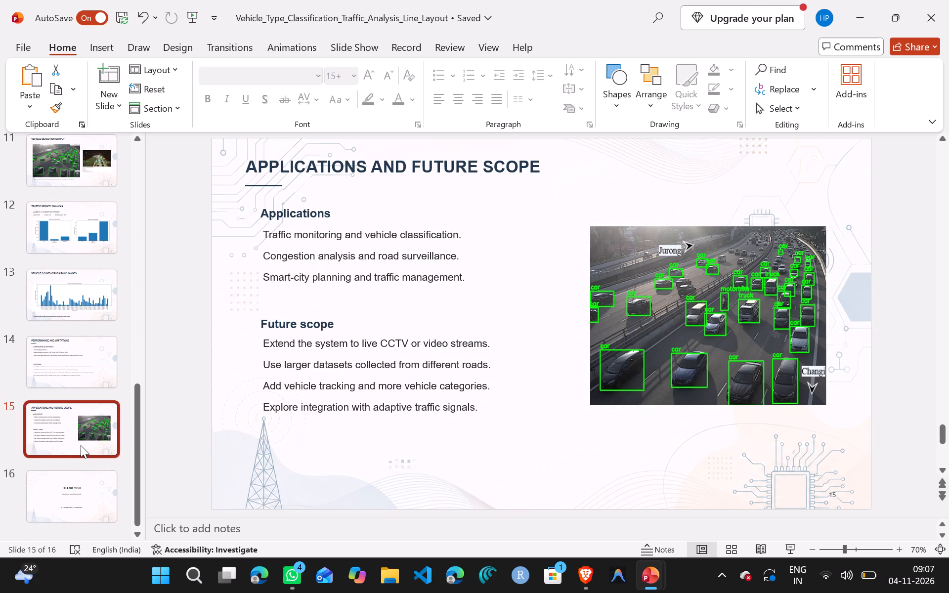
left_click(328, 338, "ctrl")
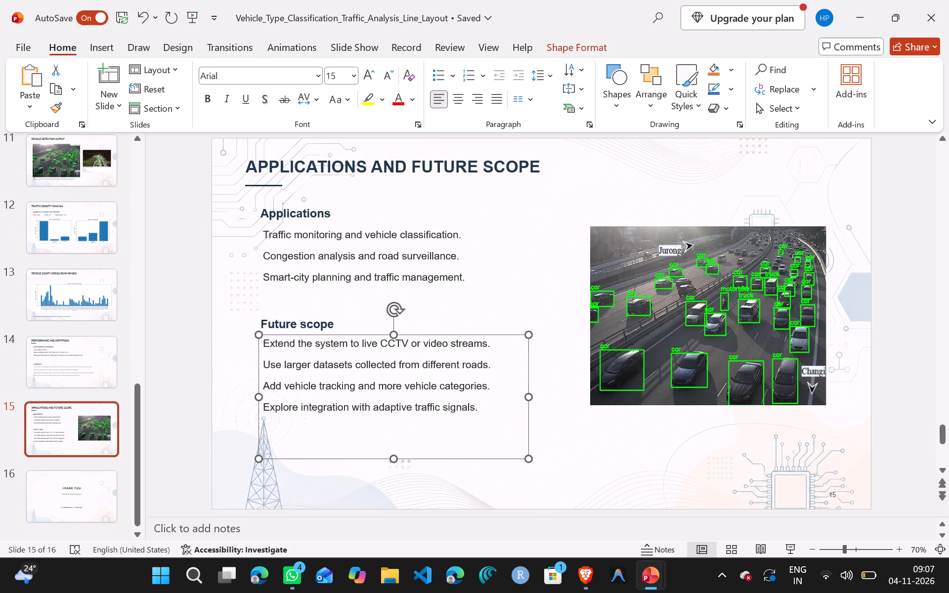
left_click(312, 329, "ctrl")
left_click(331, 263, "ctrl")
left_click(300, 214, "ctrl")
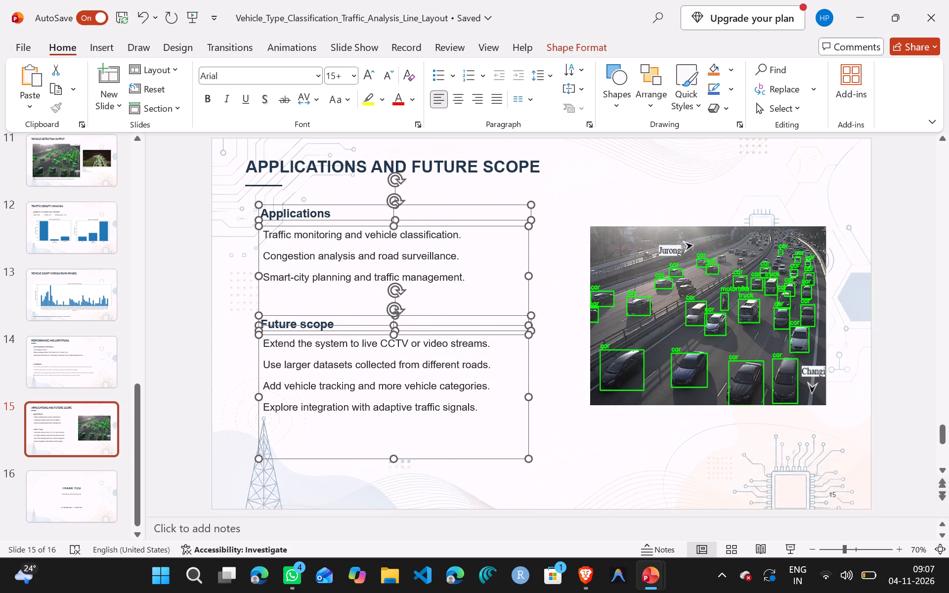
left_click(306, 160, "ctrl")
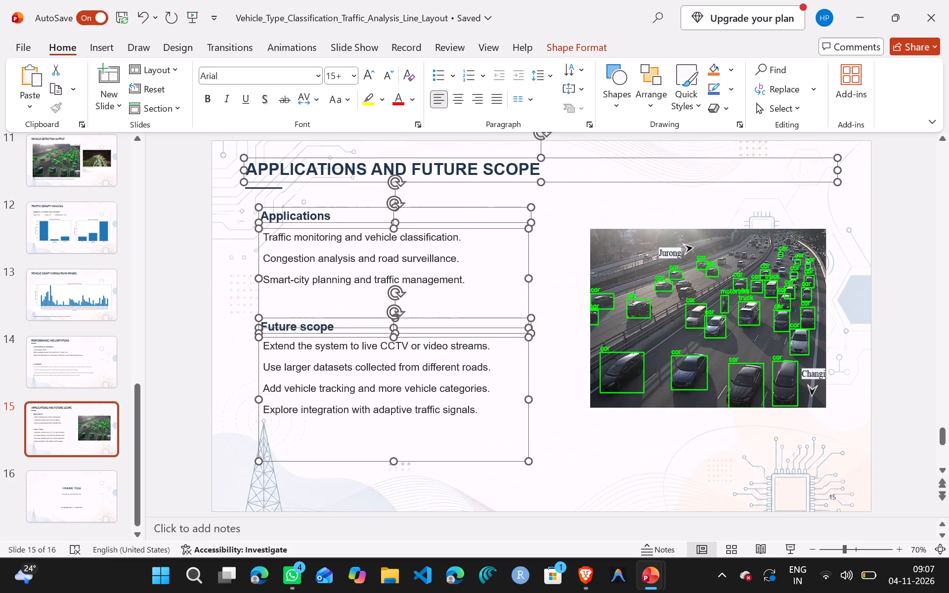
left_click(257, 77)
key("t")
key("Return")
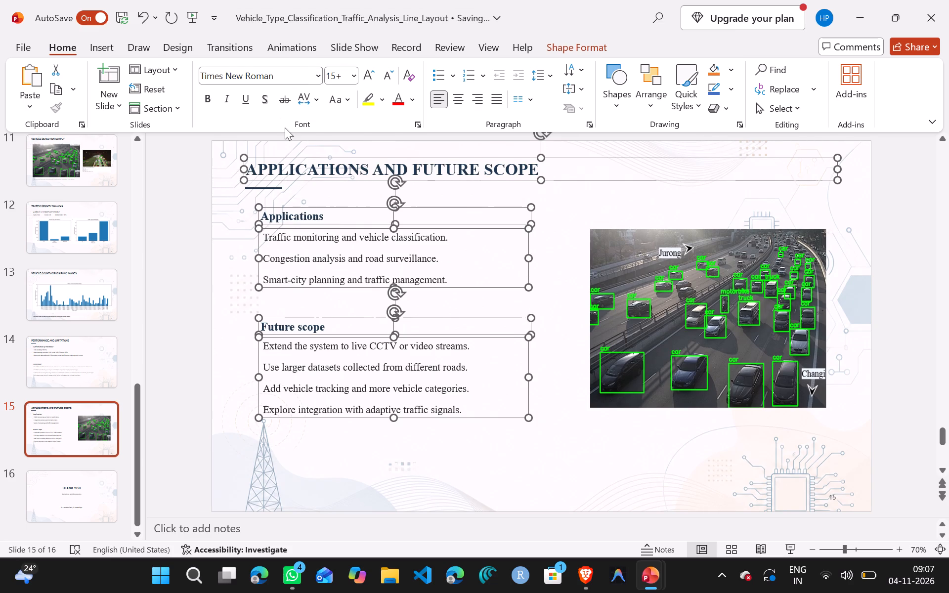
Delete the short accent line under the title on the Applications and Future Scope slide.
left_click(271, 188)
key("Delete")
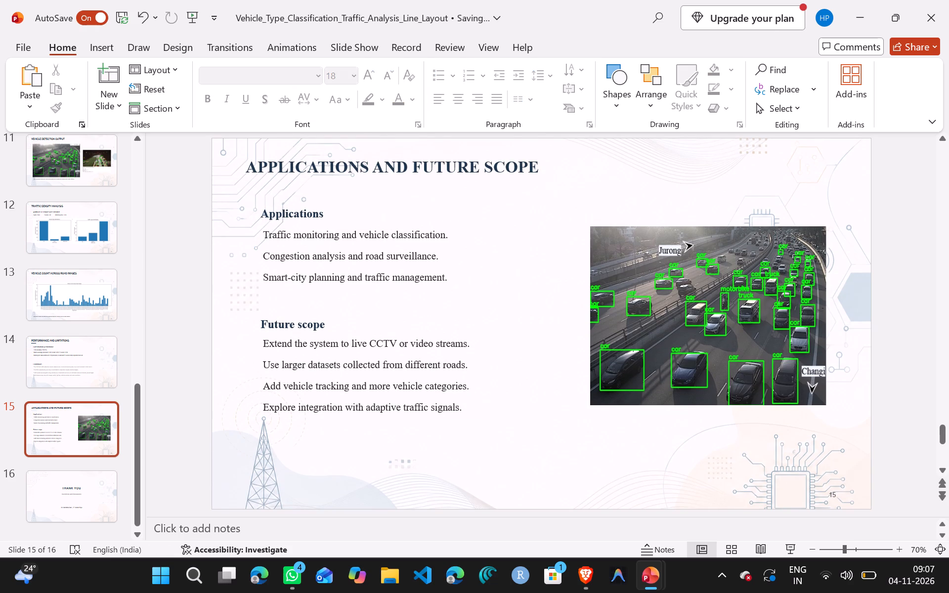
Change the title, both headings and both text blocks on the Performance and Limitations slide to Times New Roman.
left_click(72, 348)
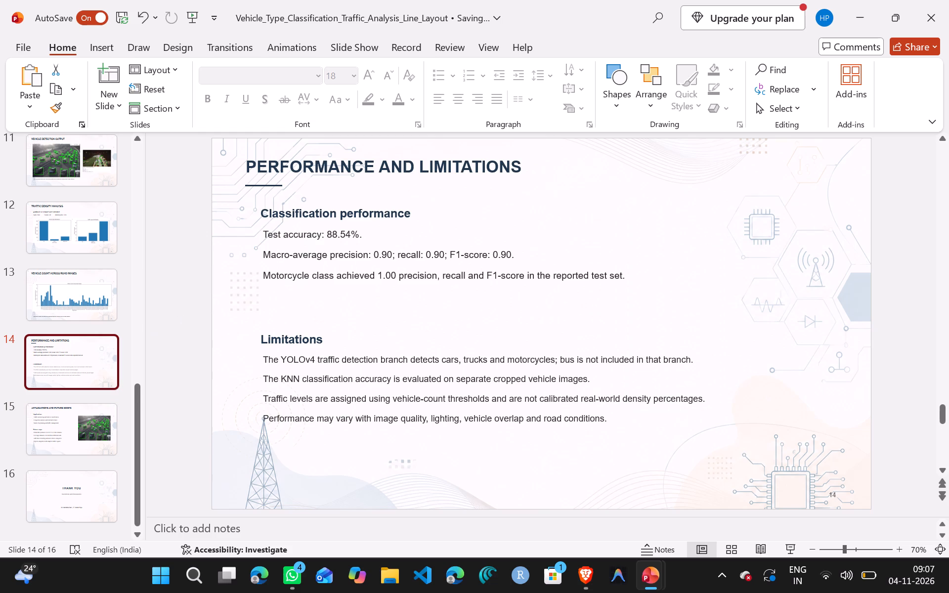
left_click(327, 239, "ctrl")
left_click(296, 208, "ctrl")
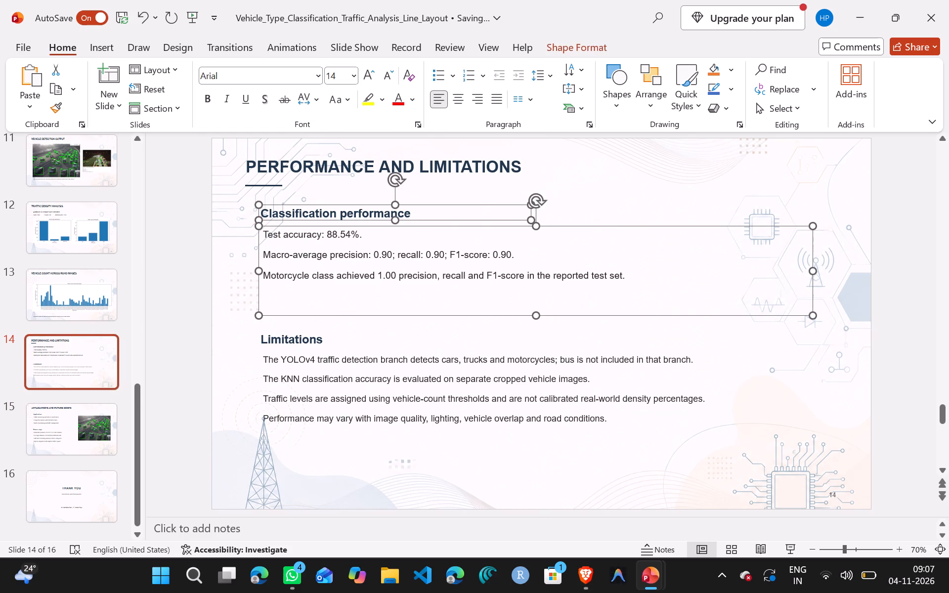
left_click(267, 165, "ctrl")
left_click(302, 402, "ctrl")
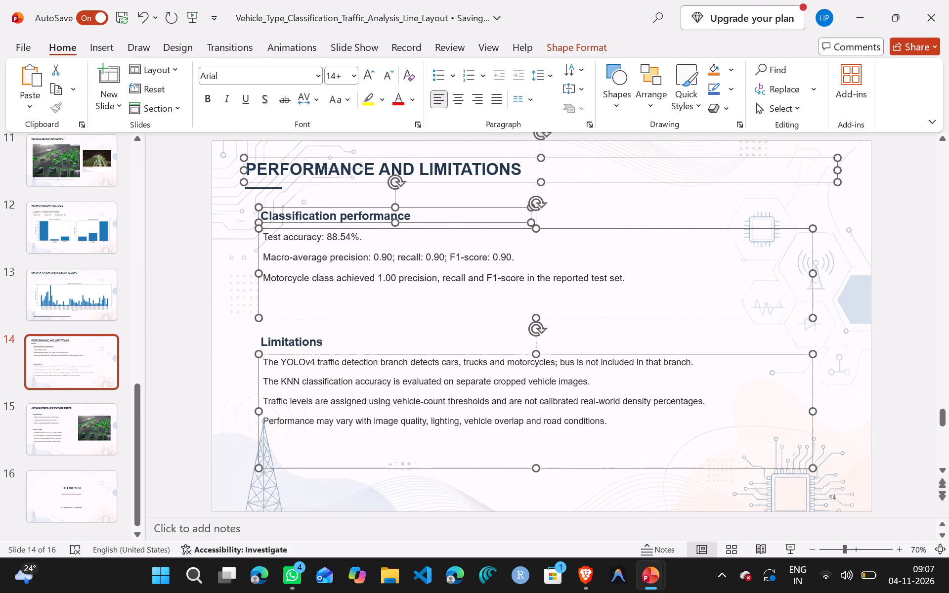
left_click(286, 337, "ctrl")
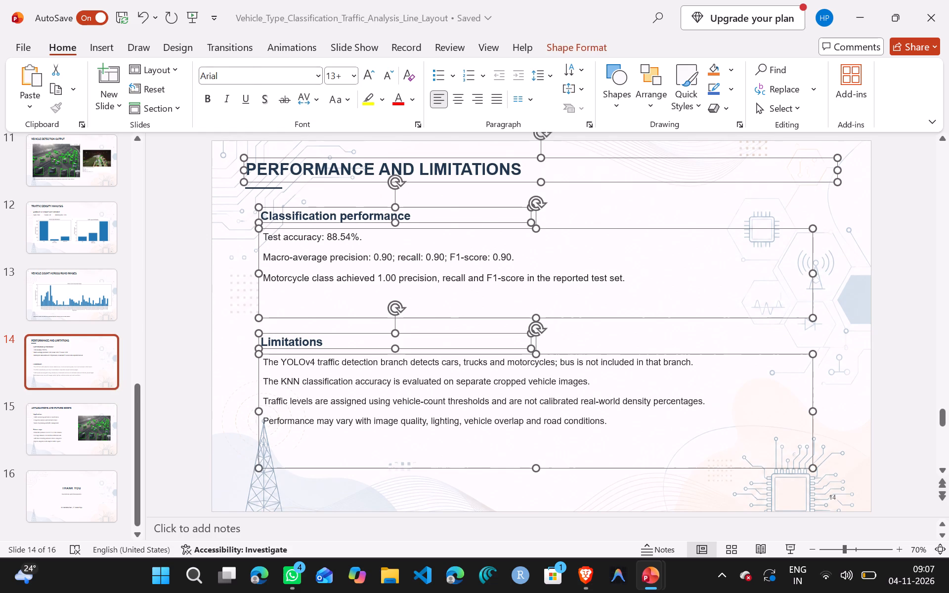
left_click(249, 77)
key("t")
key("Return")
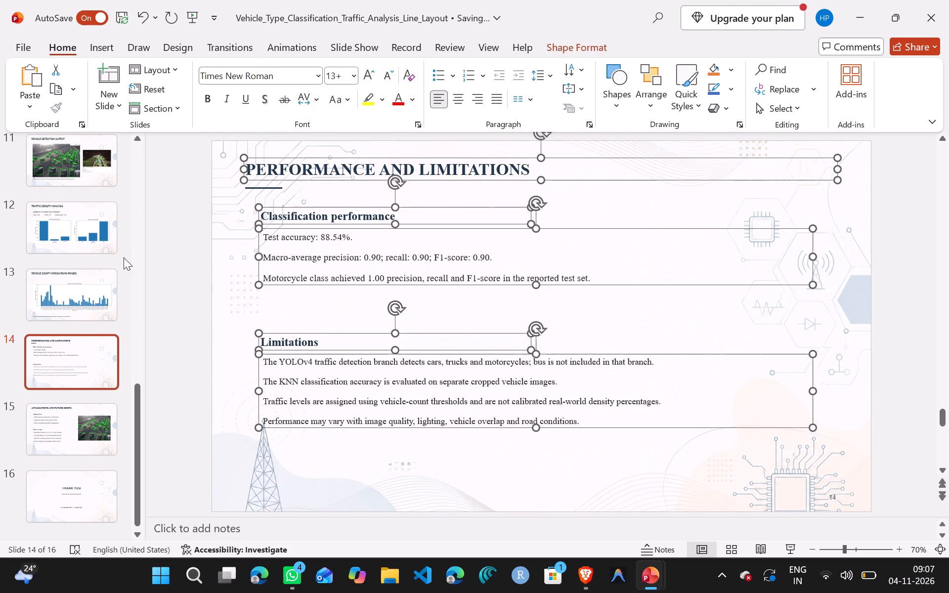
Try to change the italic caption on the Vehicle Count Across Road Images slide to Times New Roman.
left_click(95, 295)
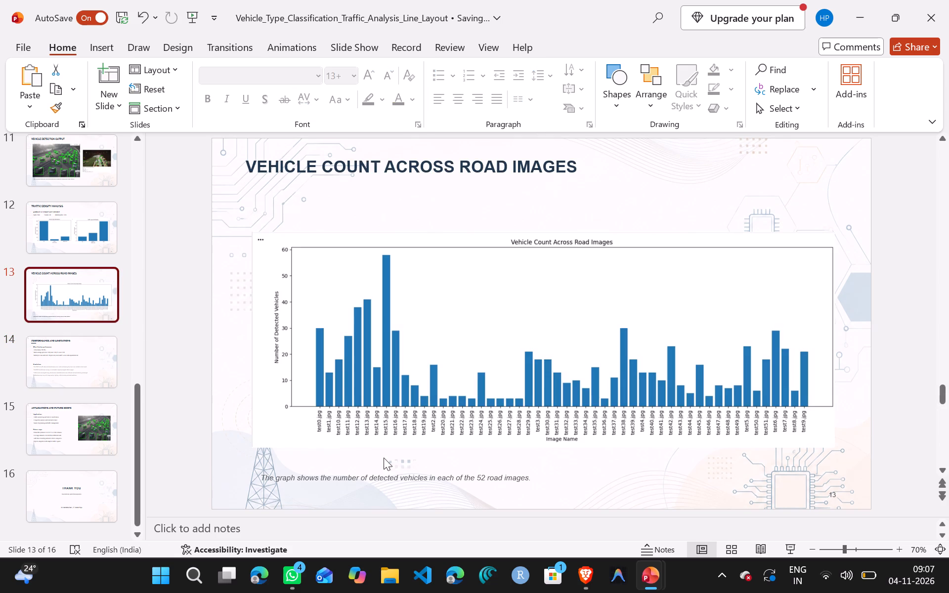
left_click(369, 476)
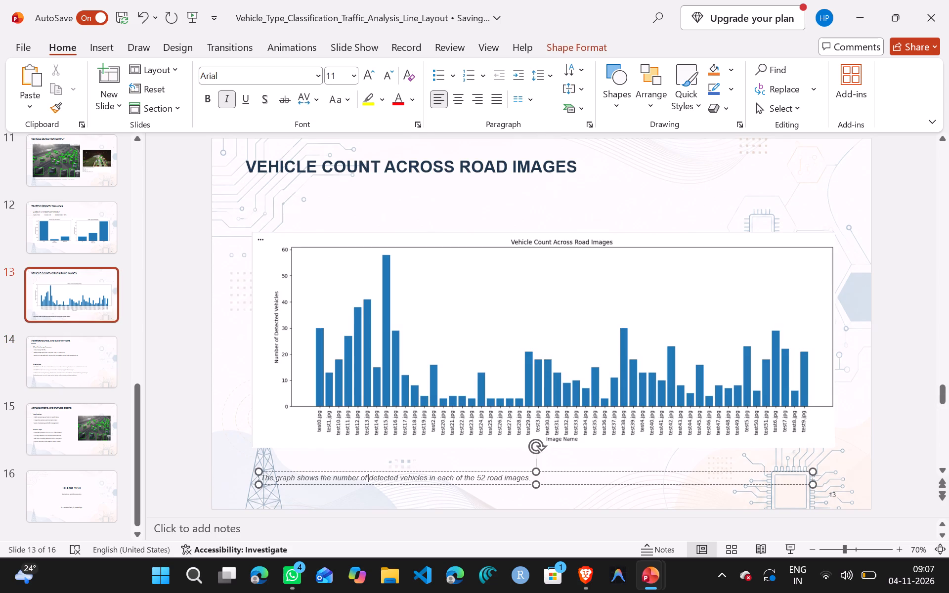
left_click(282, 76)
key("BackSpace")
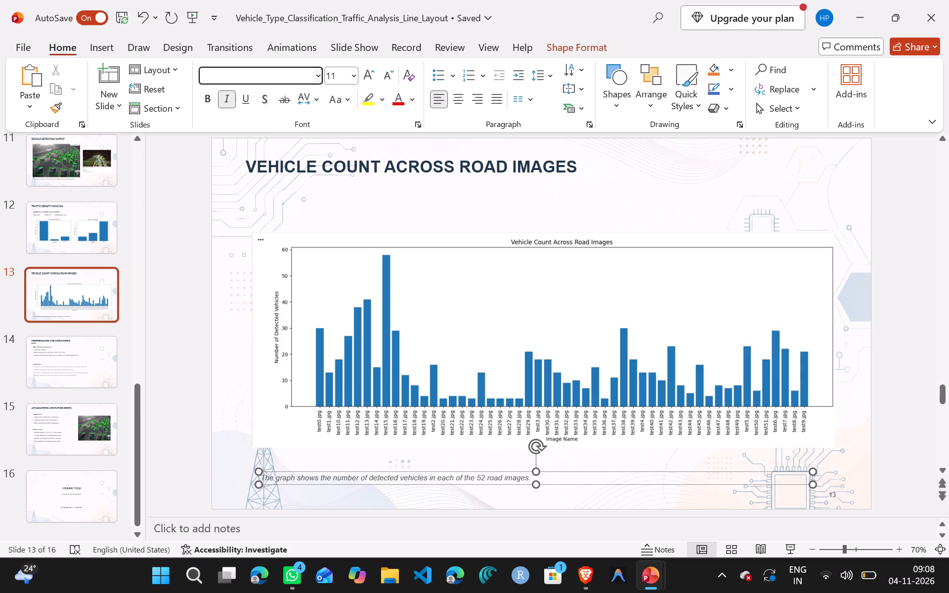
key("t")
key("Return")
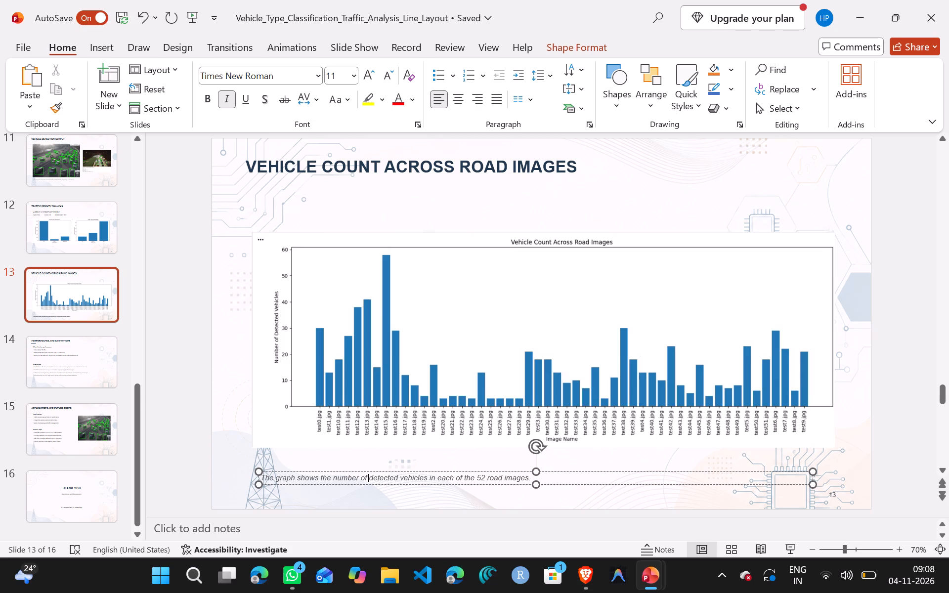
Move the italic caption up and across so its text sits roughly centred just beneath the vehicle count chart.
left_click_drag(424, 472, 546, 451)
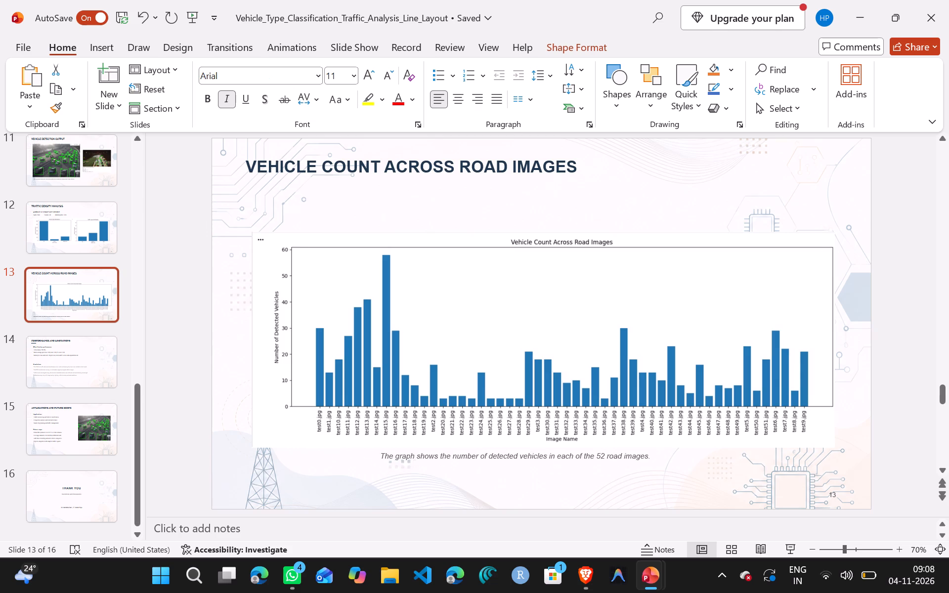
left_click_drag(546, 451, 596, 455)
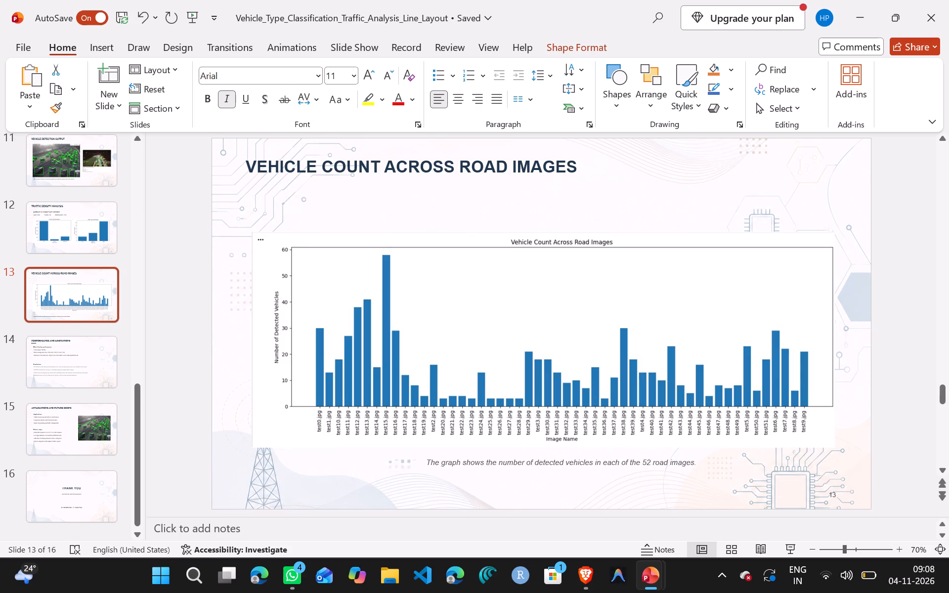
left_click_drag(596, 455, 591, 454)
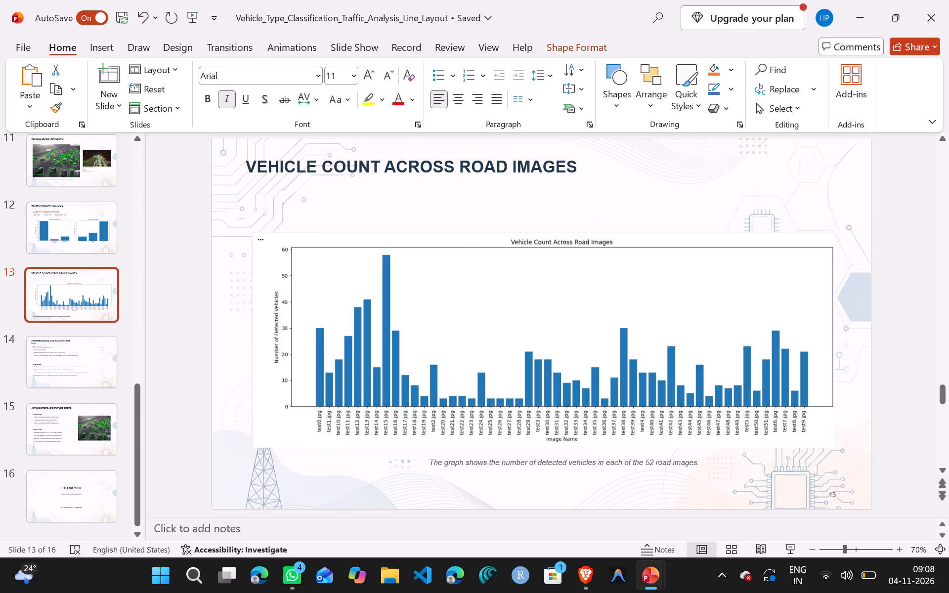
left_click_drag(591, 454, 626, 427)
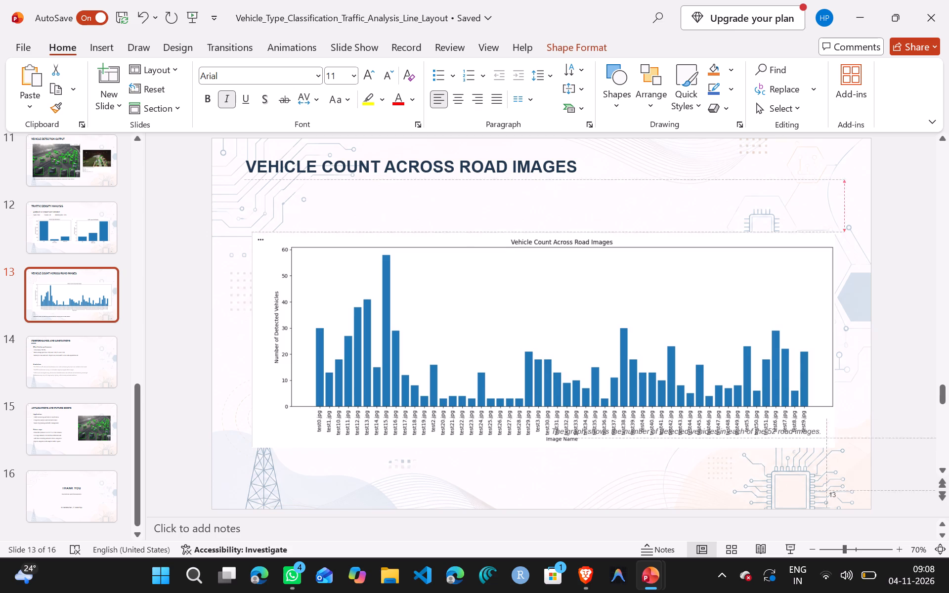
left_click_drag(626, 427, 586, 460)
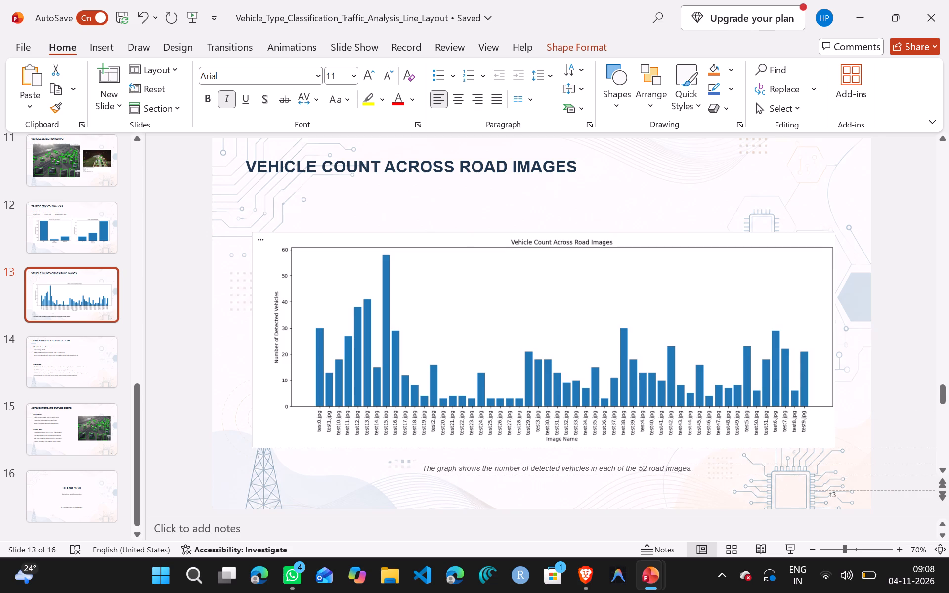
left_click_drag(586, 460, 587, 460)
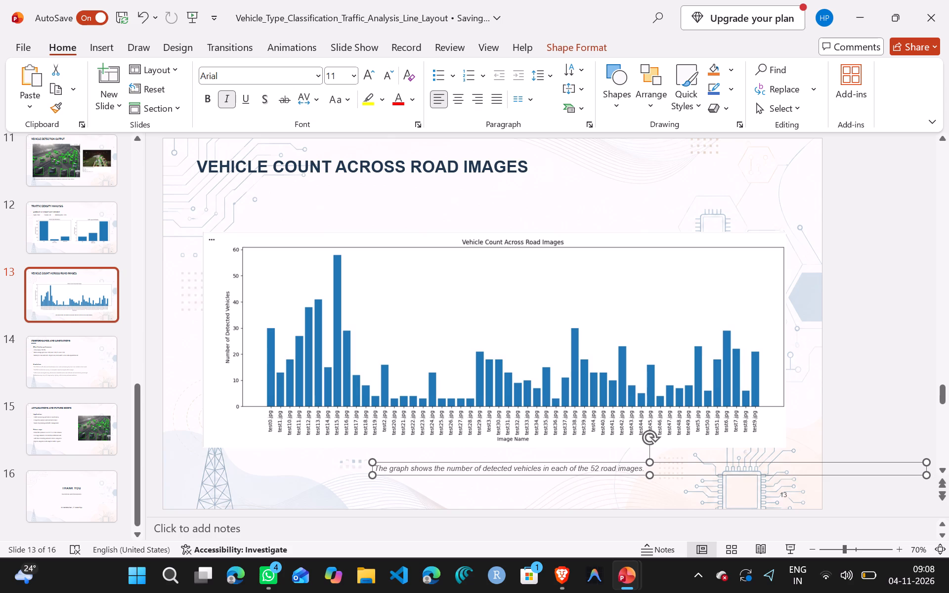
left_click(744, 505)
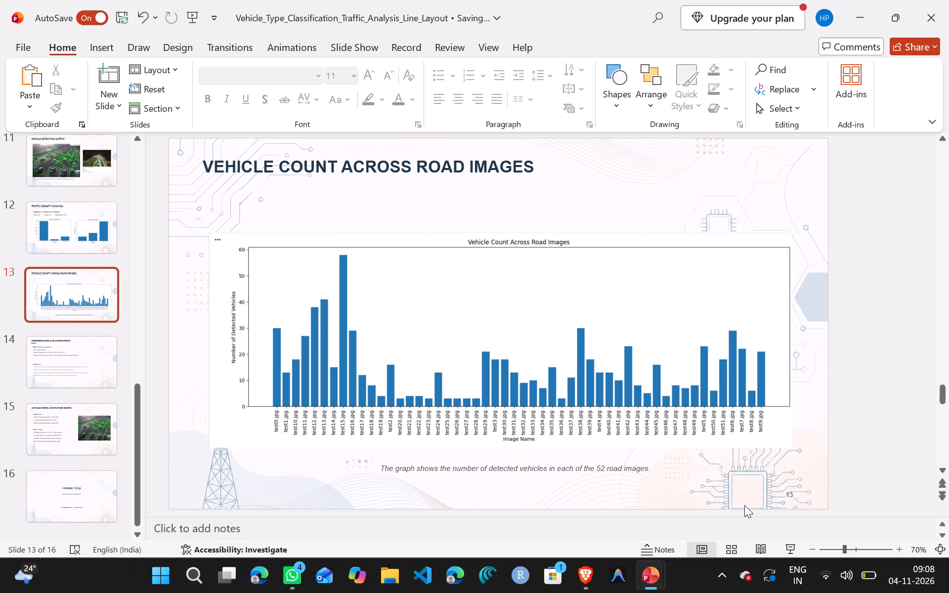
Apply black as the font colour of the italic caption beneath the vehicle count chart.
left_click(517, 466)
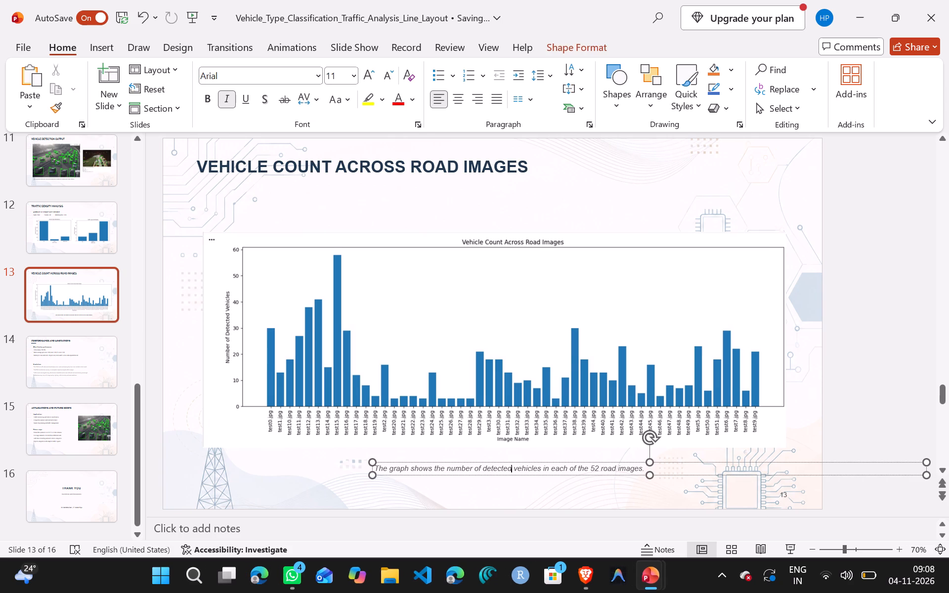
left_click(516, 466)
left_click(508, 458)
left_click(413, 103)
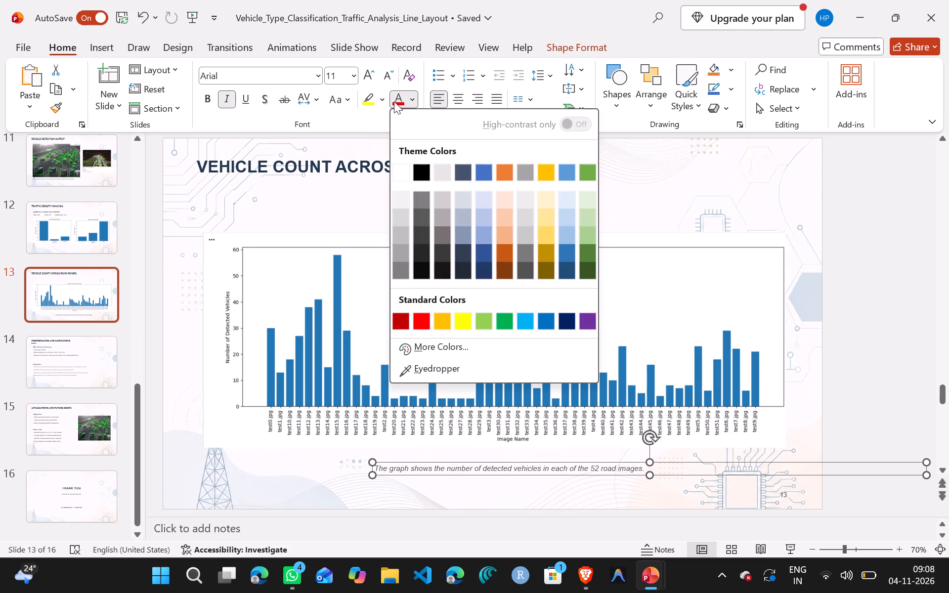
left_click(424, 166)
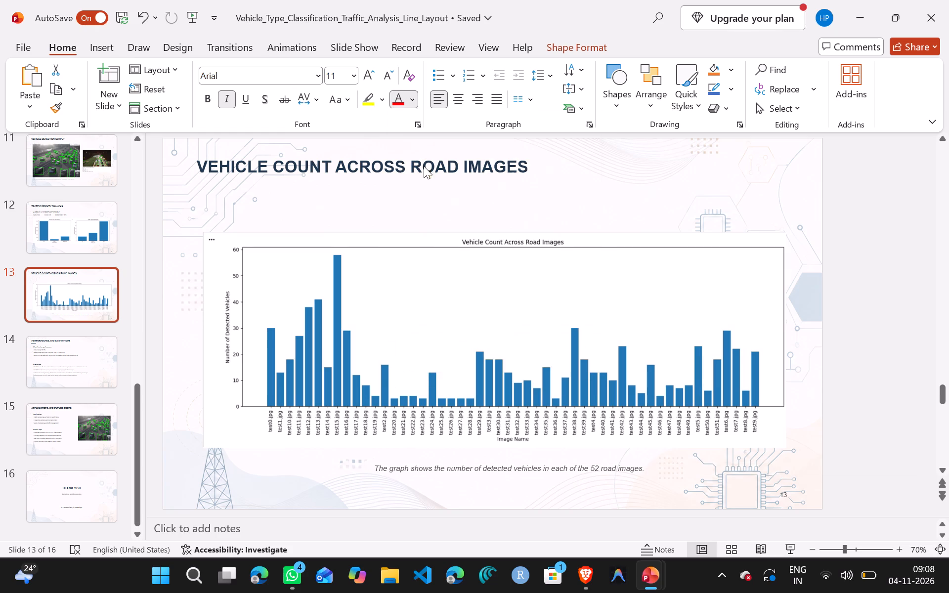
left_click(341, 488)
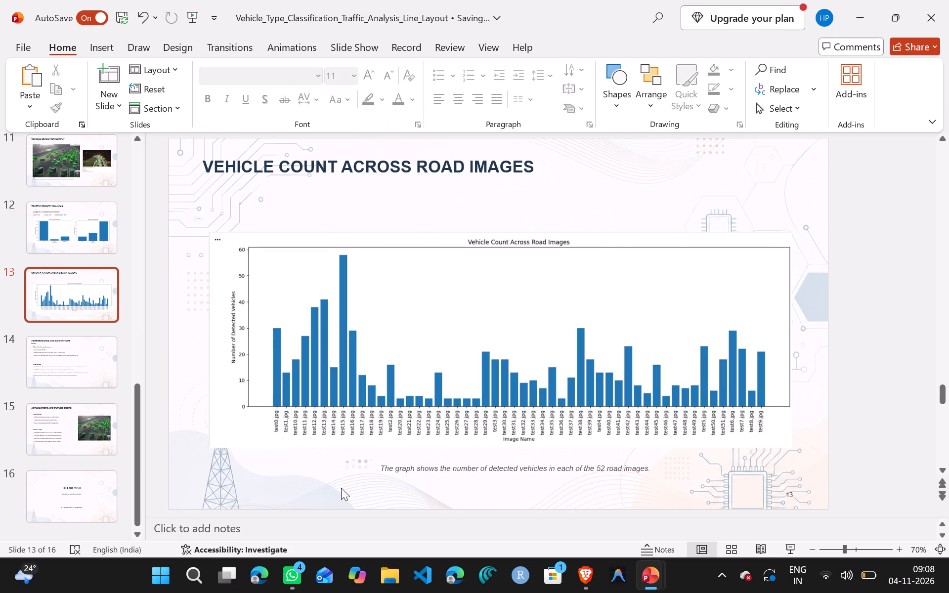
left_click(381, 468)
left_click(424, 464)
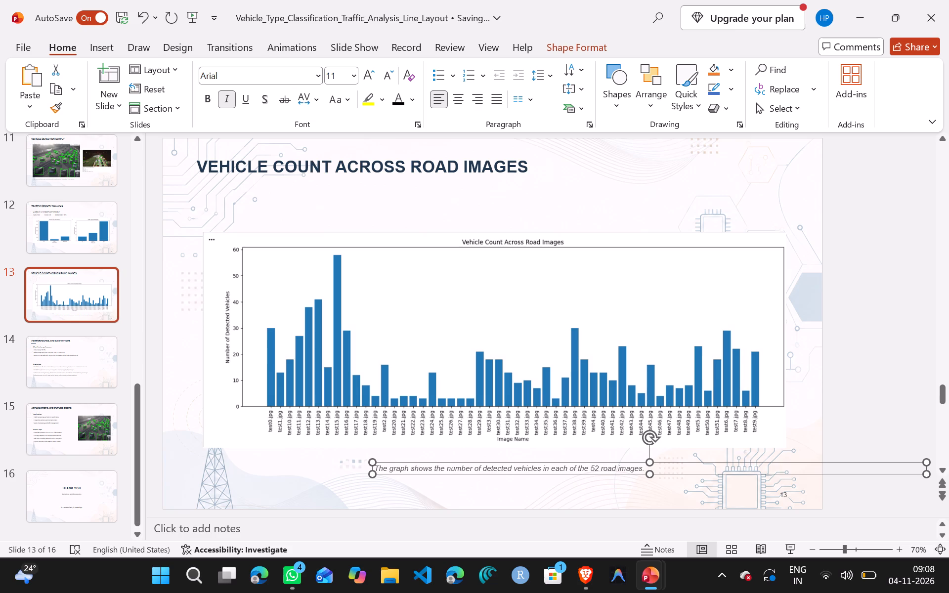
left_click(400, 99)
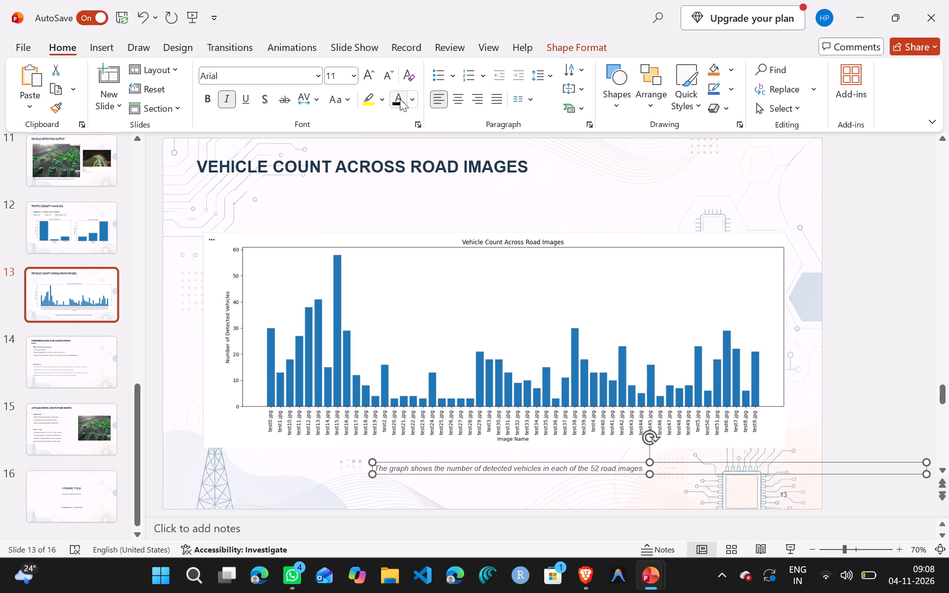
left_click(400, 99)
Change the title of the Vehicle Count Across Road Images slide to Times New Roman.
left_click(415, 152)
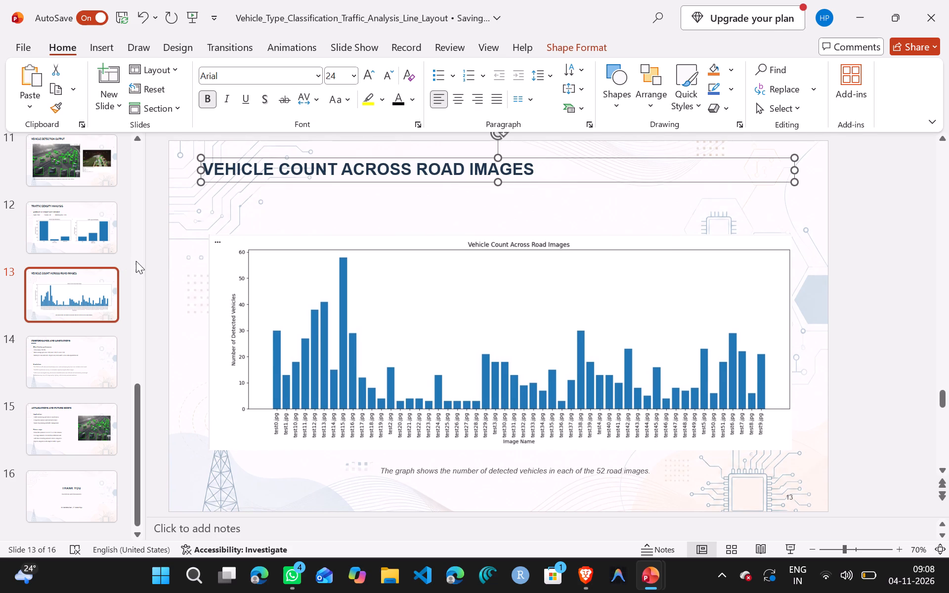
left_click(244, 171)
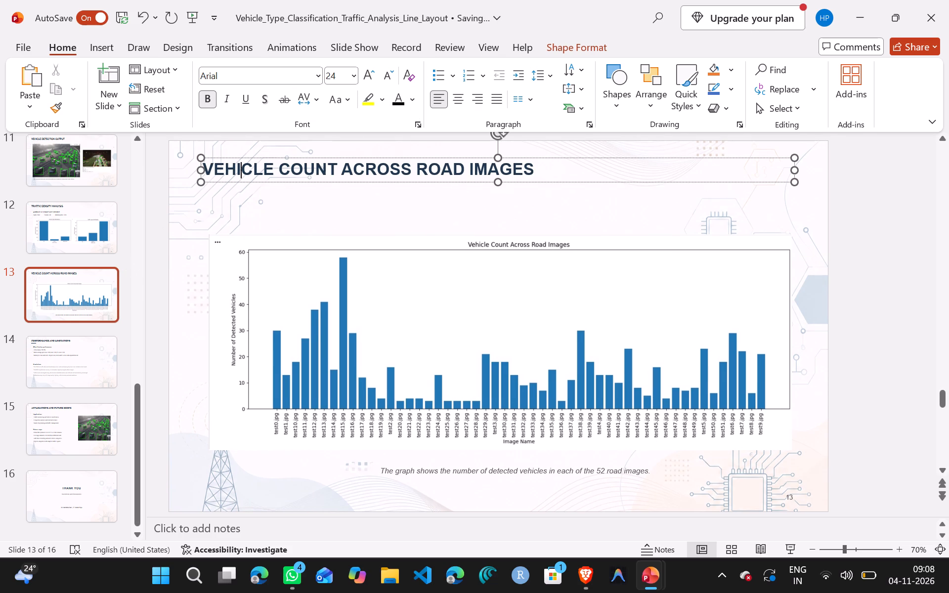
left_click(307, 206)
left_click(351, 167, "ctrl")
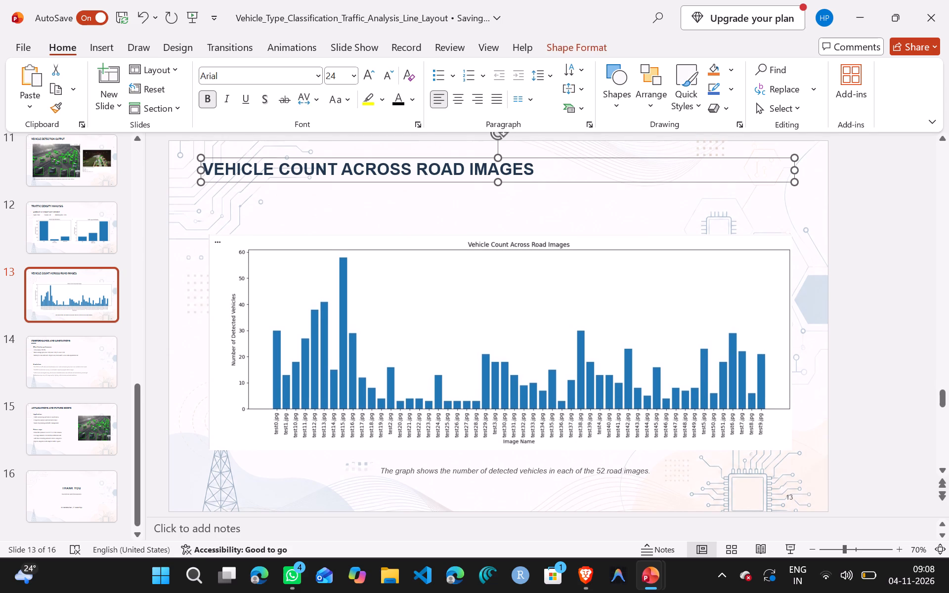
left_click(279, 78)
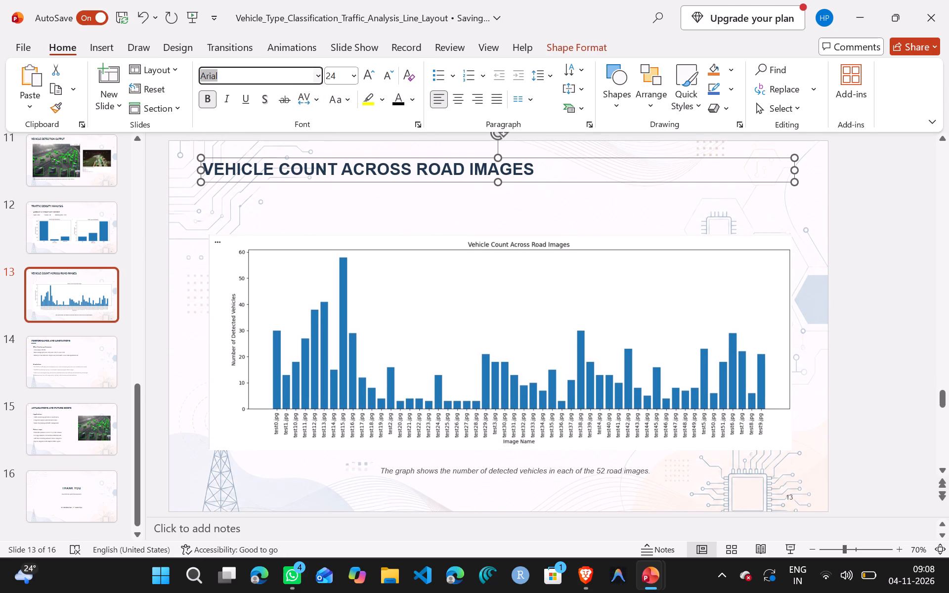
key("t")
key("Return")
Review the opening slides in order, from the title slide through System Architecture, checking their text and layout.
left_click(63, 357)
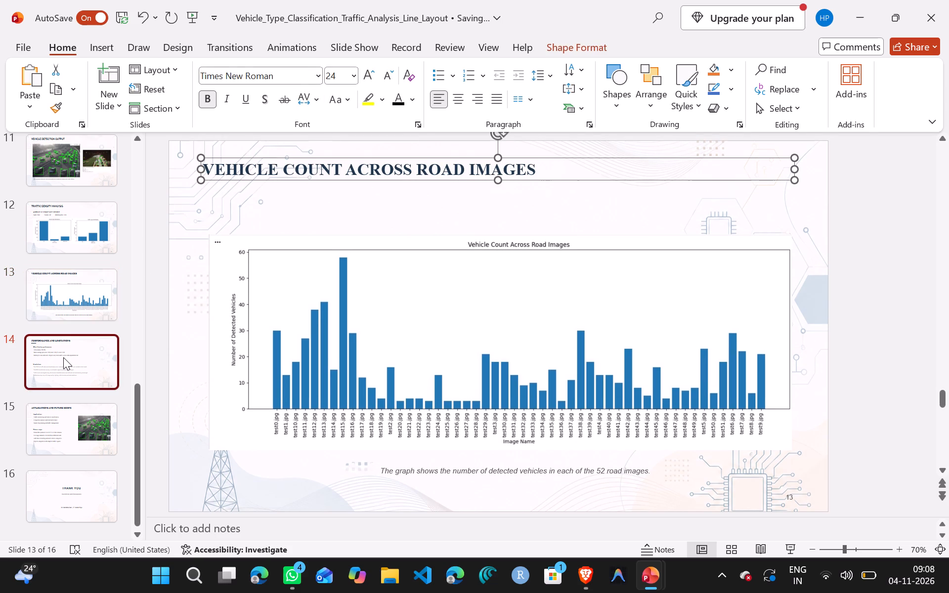
scroll(69, 285, "up", 13)
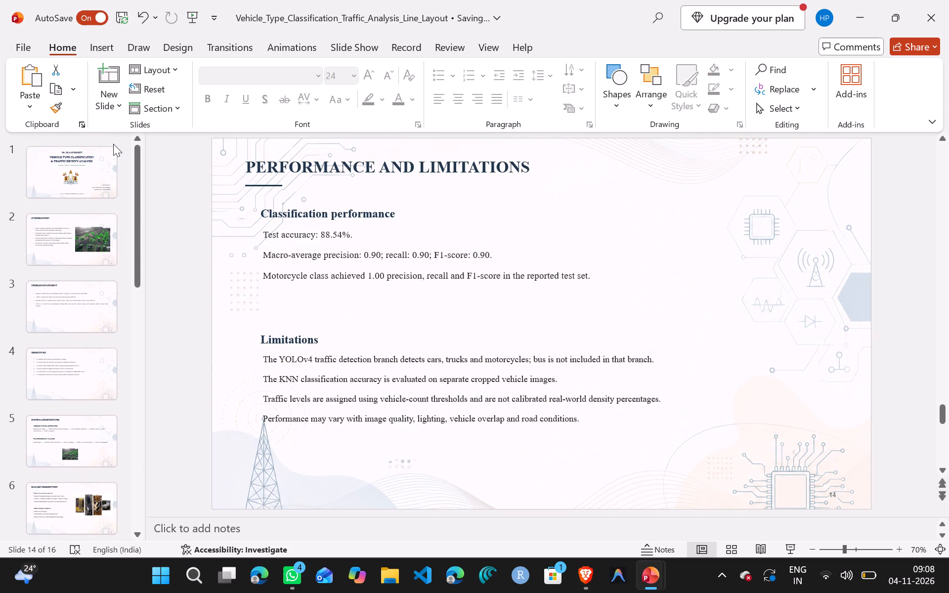
left_click_drag(112, 142, 89, 176)
left_click(89, 176)
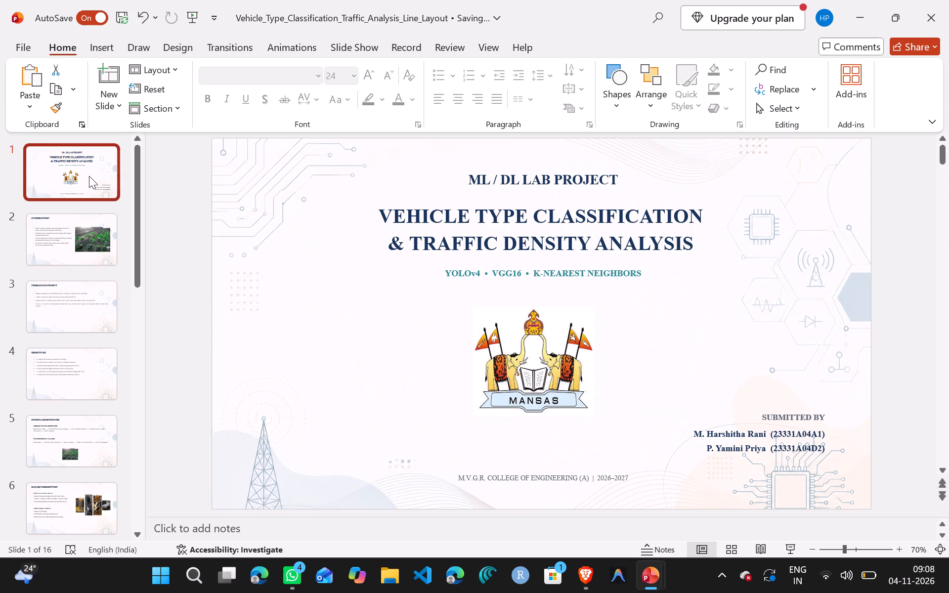
key("Down")
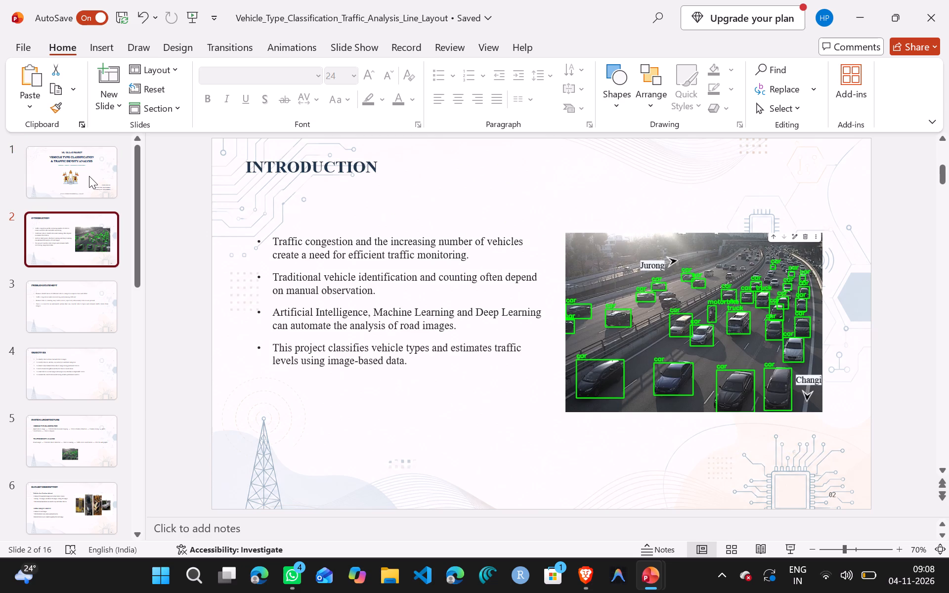
key("Down")
key("Down")
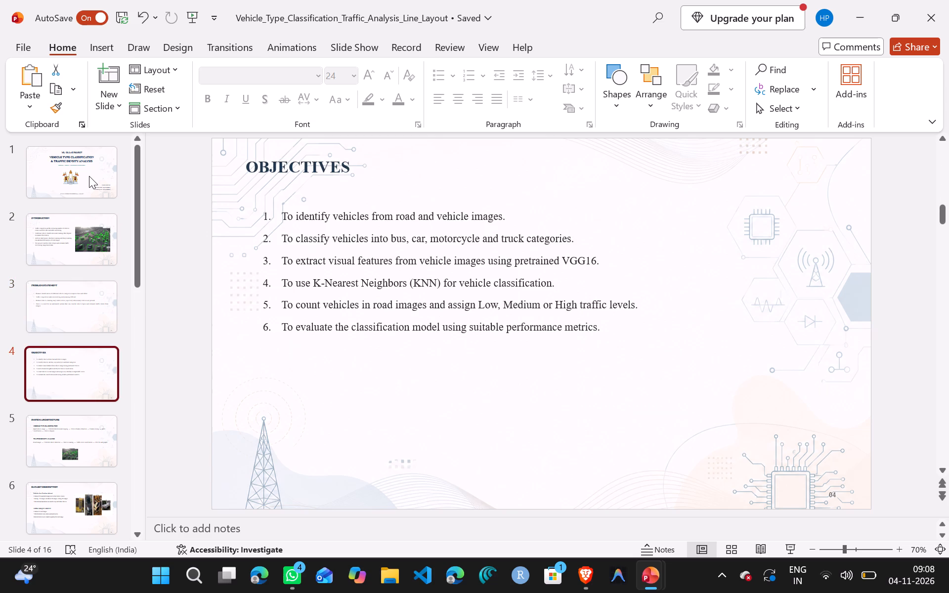
key("Down")
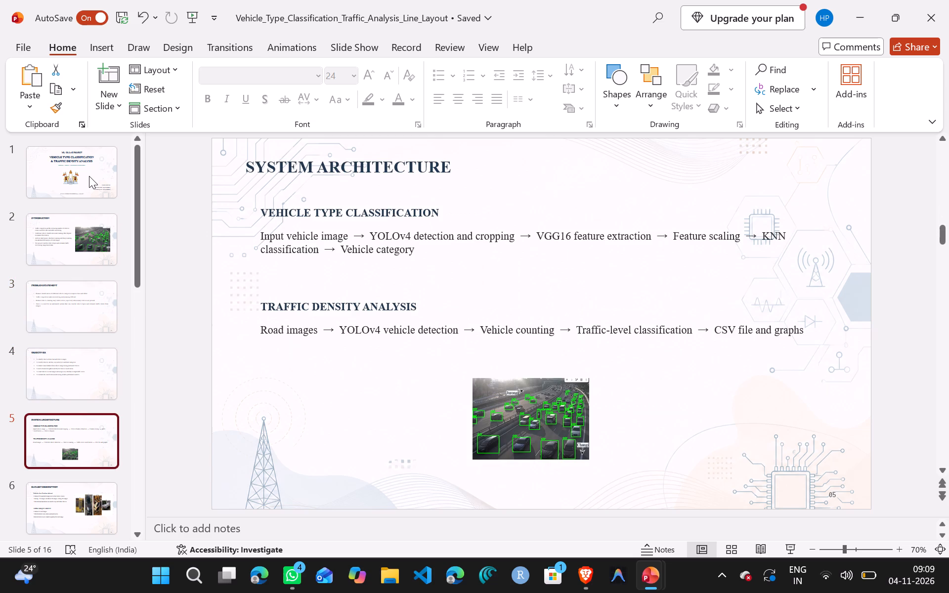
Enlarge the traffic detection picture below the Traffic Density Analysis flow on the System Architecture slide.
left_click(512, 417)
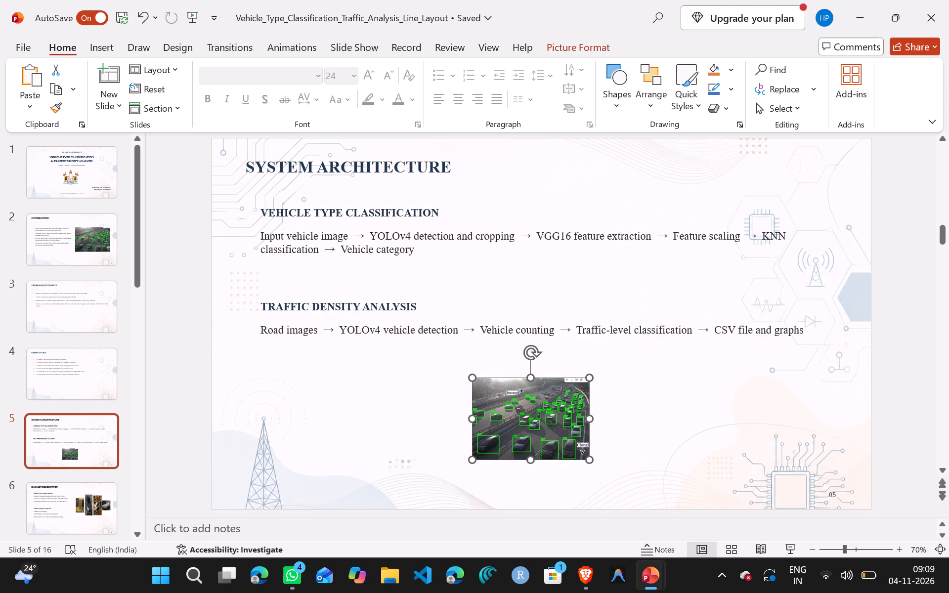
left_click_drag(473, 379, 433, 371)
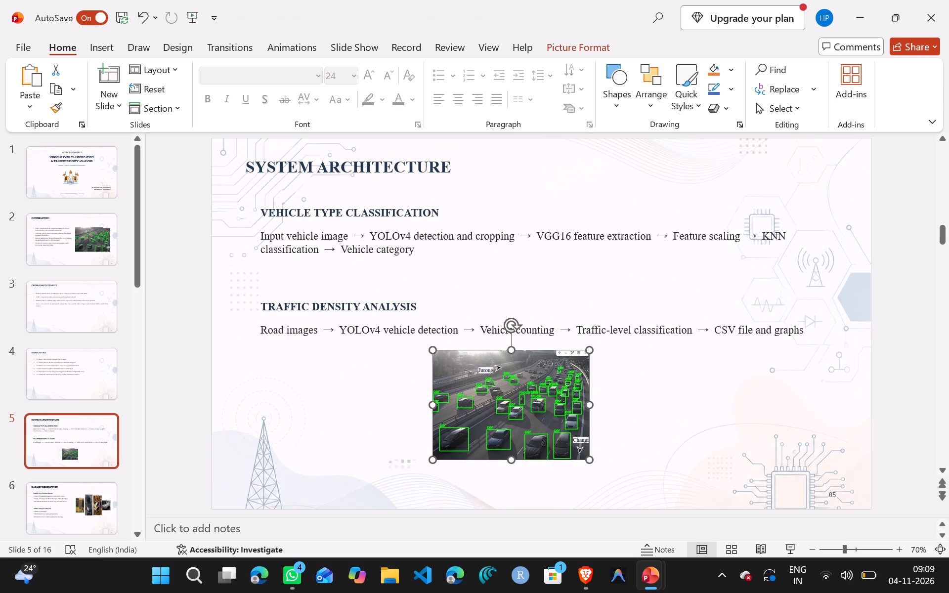
Delete the traffic detection picture from the System Architecture slide.
left_click(534, 412)
key("Delete")
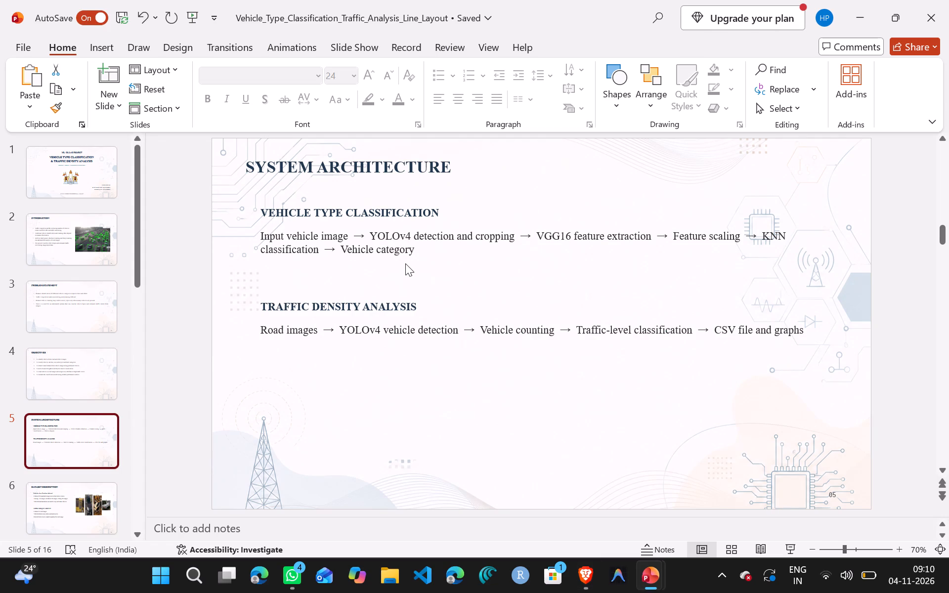
In the vehicle classification presentation, delete the Vehicle Type Classification flow text box from the System Architecture slide.
left_click_drag(418, 254, 258, 230)
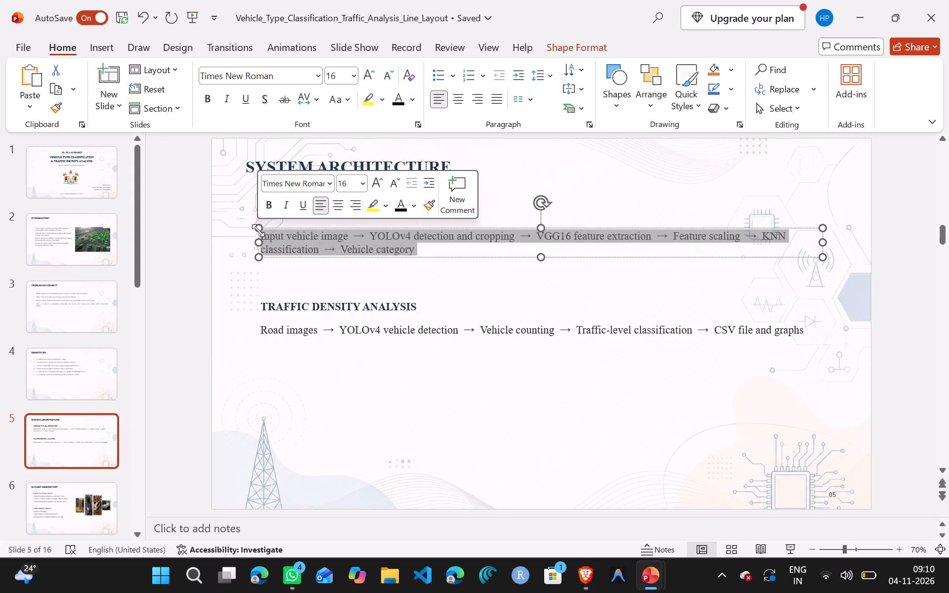
key("BackSpace")
key("ctrl+z")
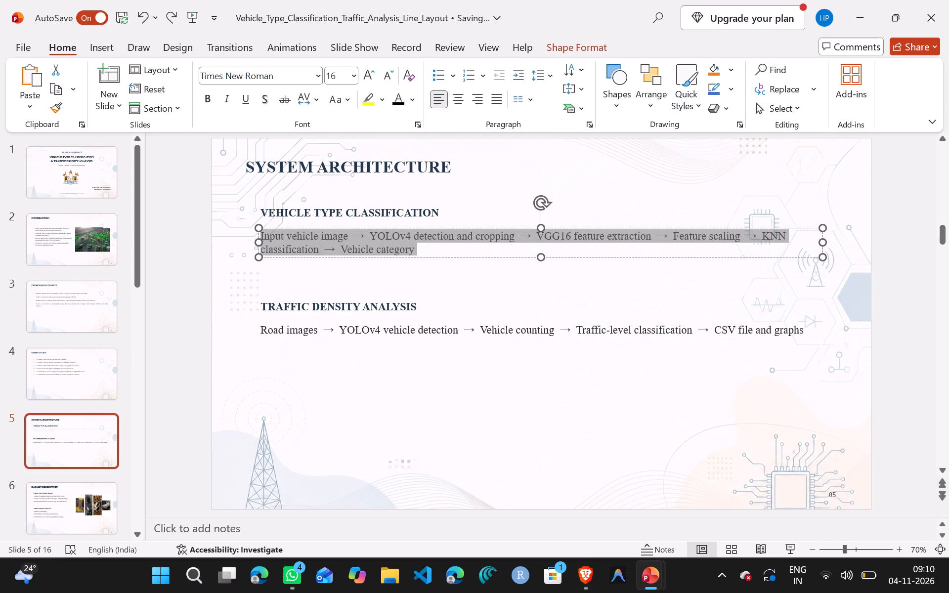
left_click(462, 227)
key("Delete")
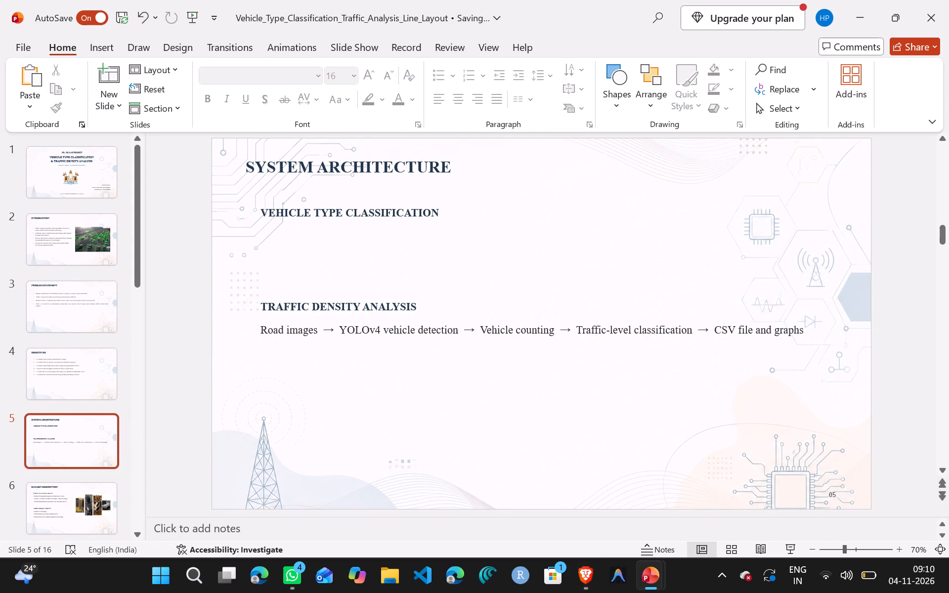
Paste the workflow image onto the System Architecture slide and shrink it to about 9.65 cm high by 28.96 cm wide.
left_click(461, 250)
double_click(412, 246)
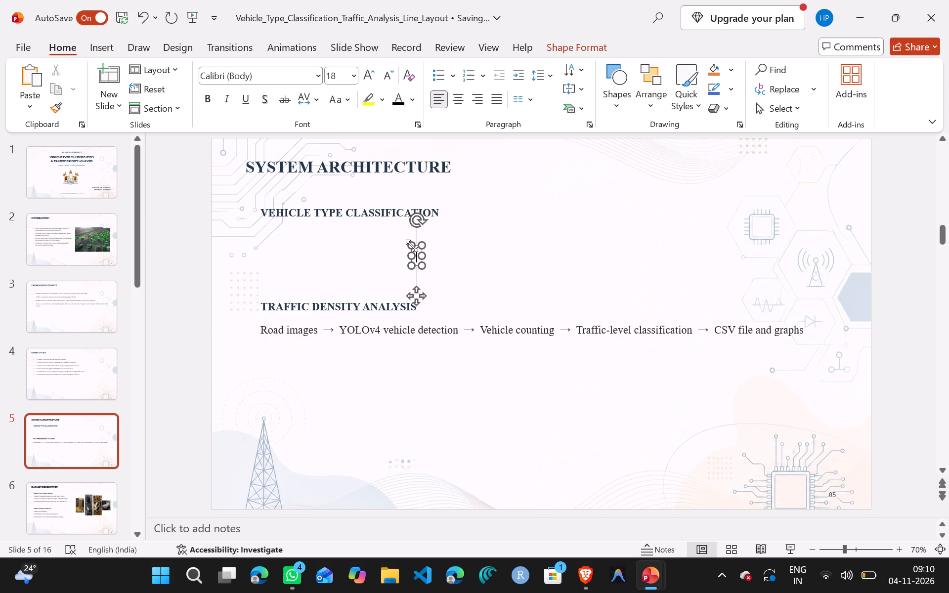
key("ctrl+v")
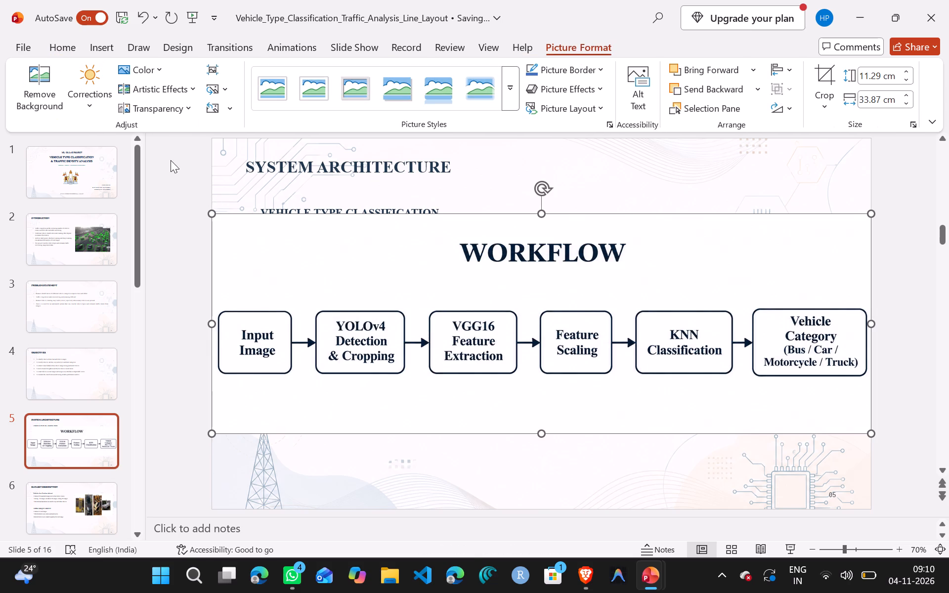
left_click_drag(214, 217, 297, 285)
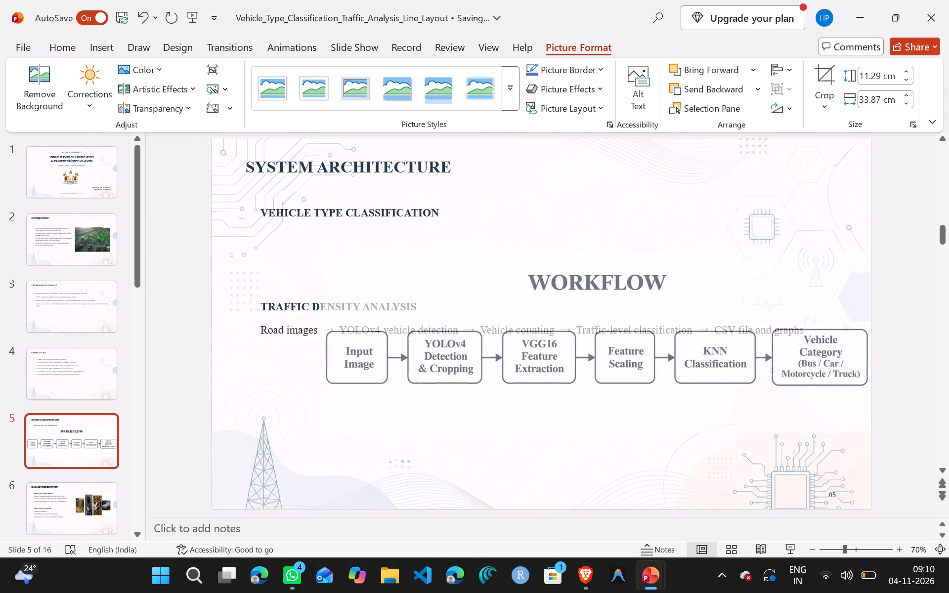
left_click_drag(297, 285, 308, 295)
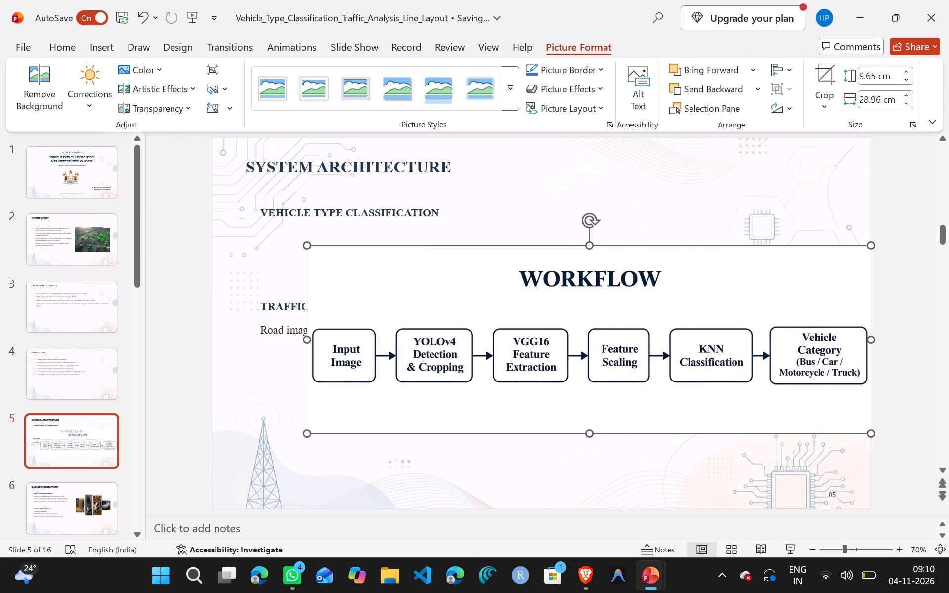
Crop the WORKFLOW heading off the top of the workflow picture, leaving it about 7.12 cm high.
left_click(527, 273)
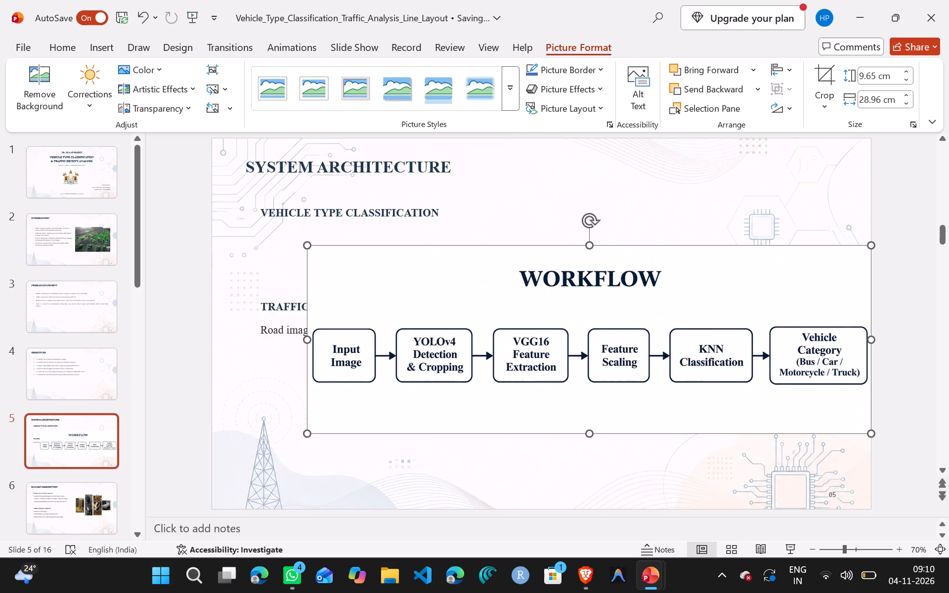
right_click(527, 273)
left_click(575, 177)
left_click_drag(589, 244, 591, 290)
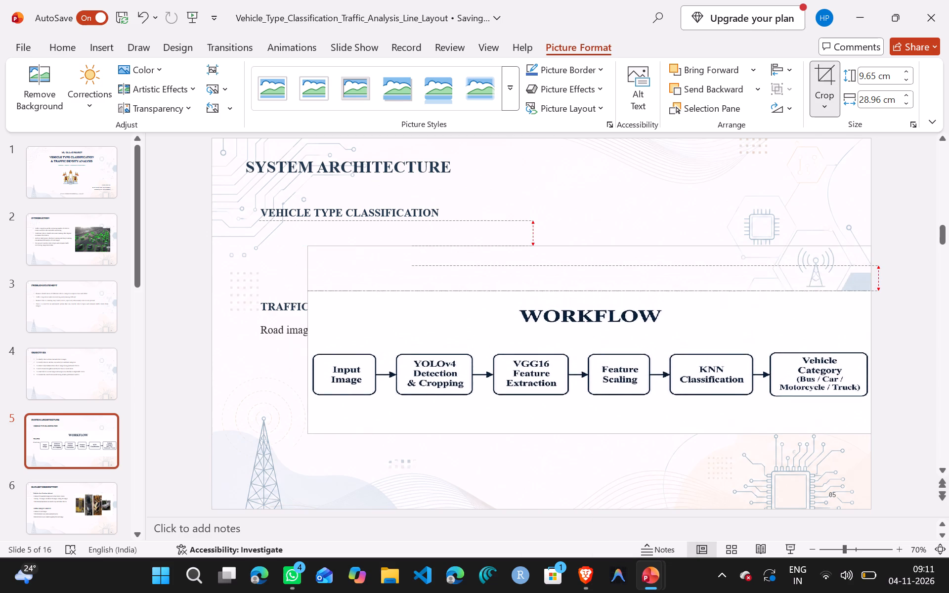
left_click_drag(591, 290, 593, 256)
key("ctrl+z")
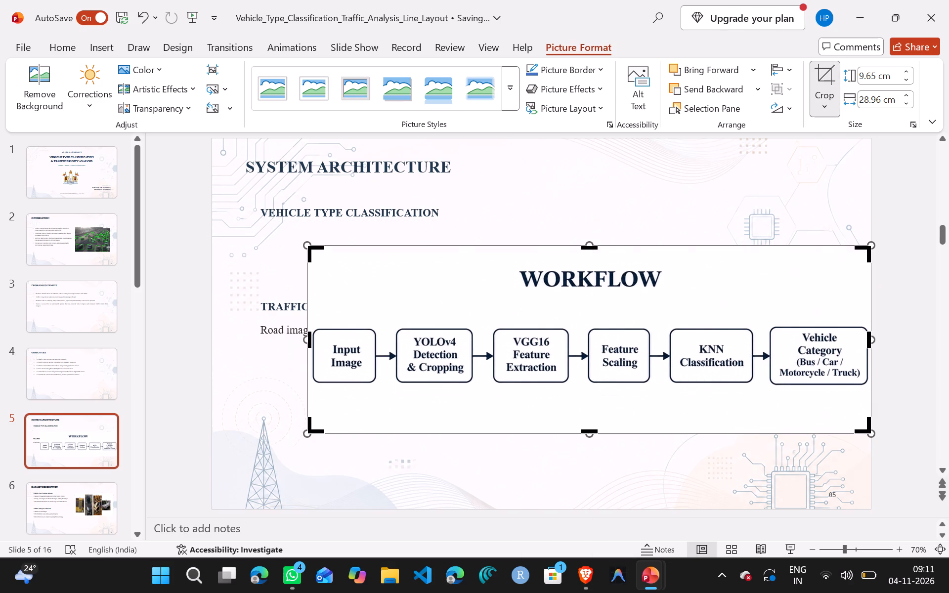
left_click_drag(587, 248, 593, 290)
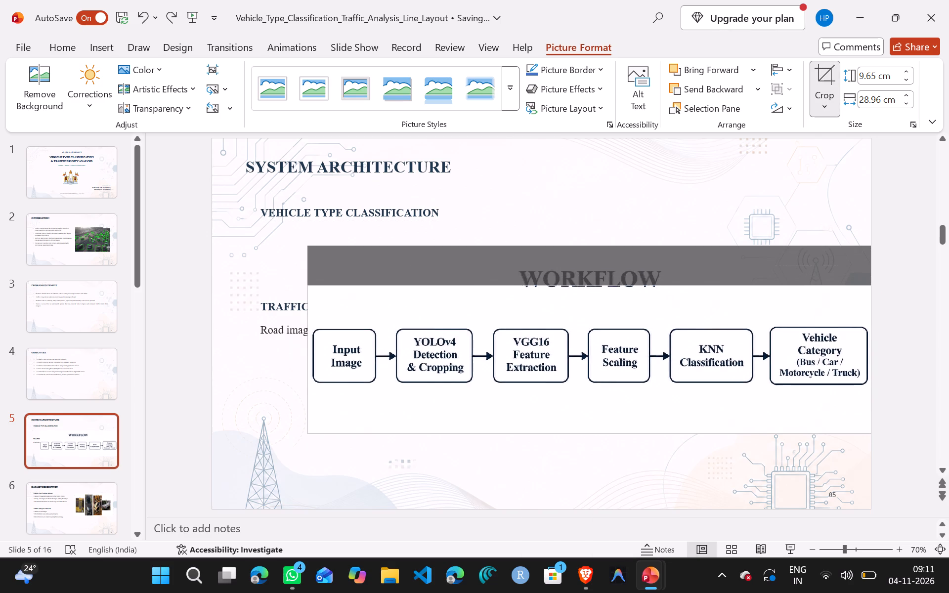
left_click_drag(593, 290, 593, 296)
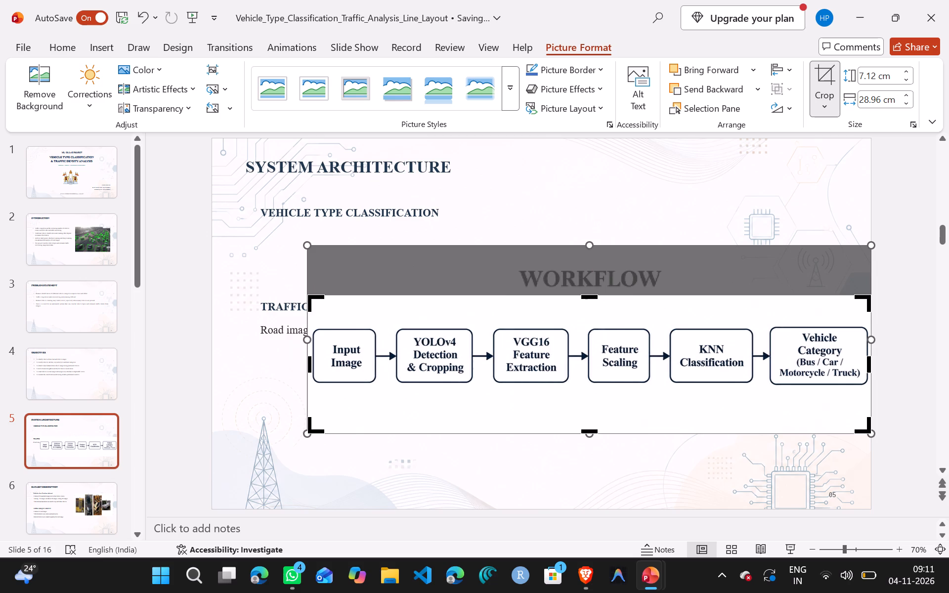
key("Return")
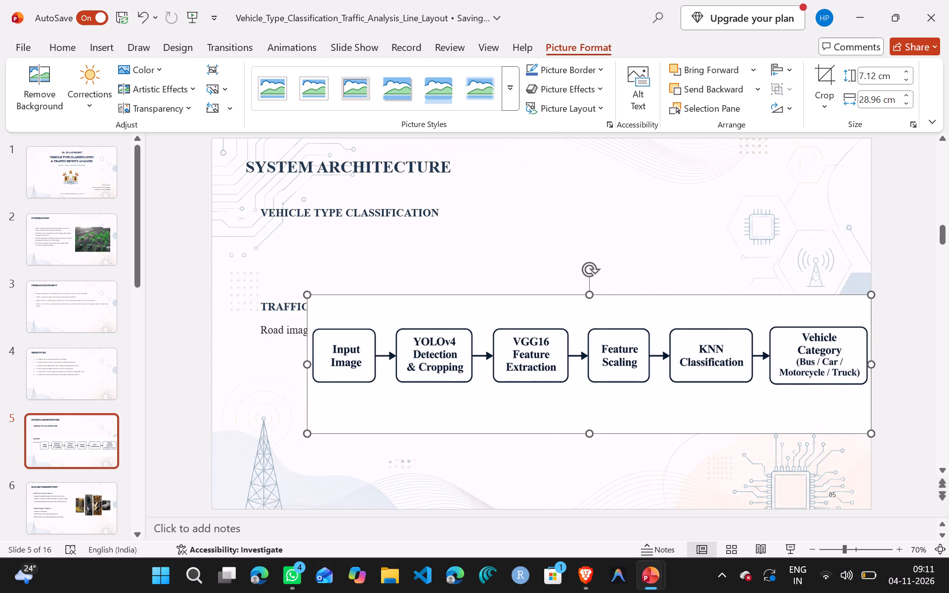
Crop the blank space off the top and bottom of the workflow picture, leaving it about 3.81 cm high.
left_click(590, 438)
key("ctrl+z")
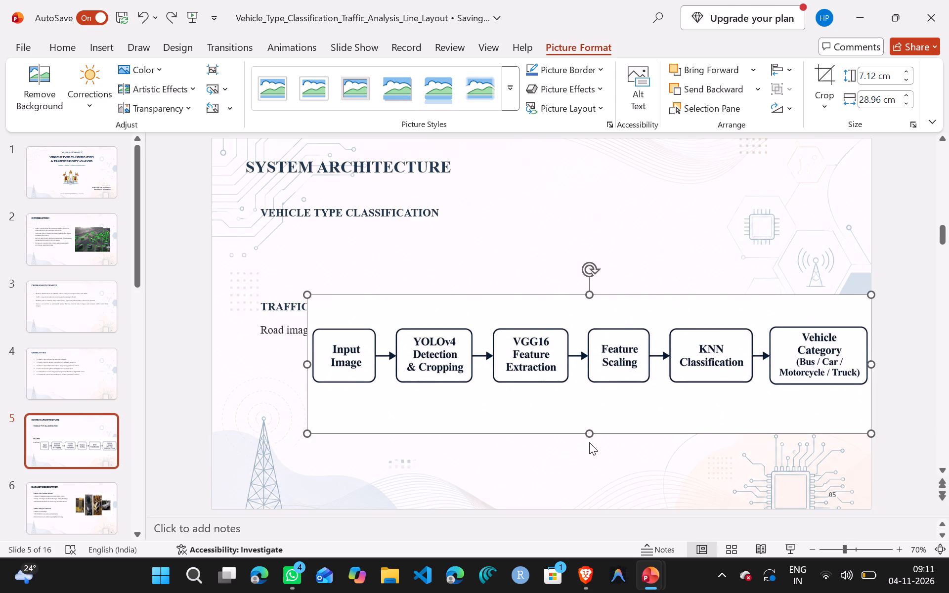
right_click(582, 368)
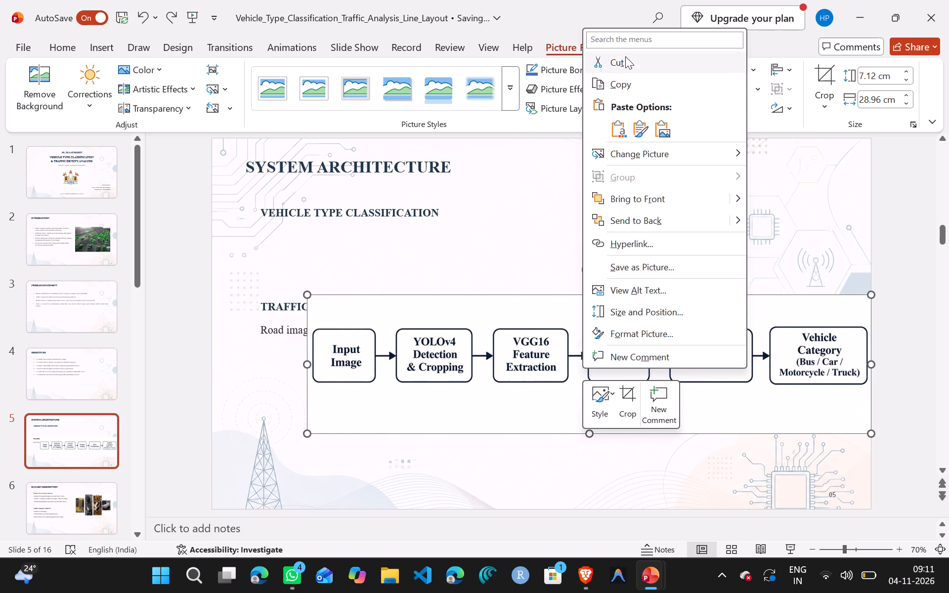
left_click(630, 396)
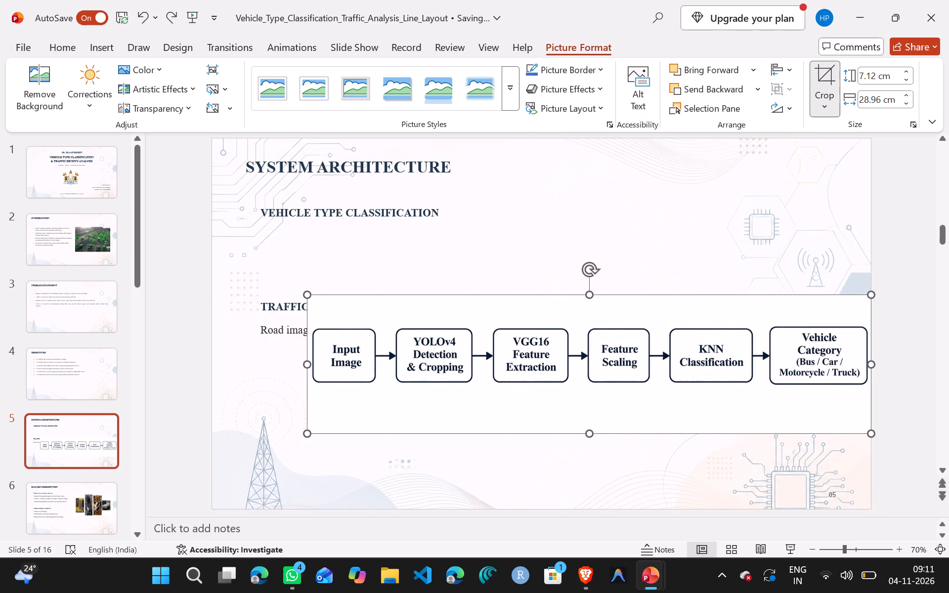
left_click_drag(593, 298, 595, 319)
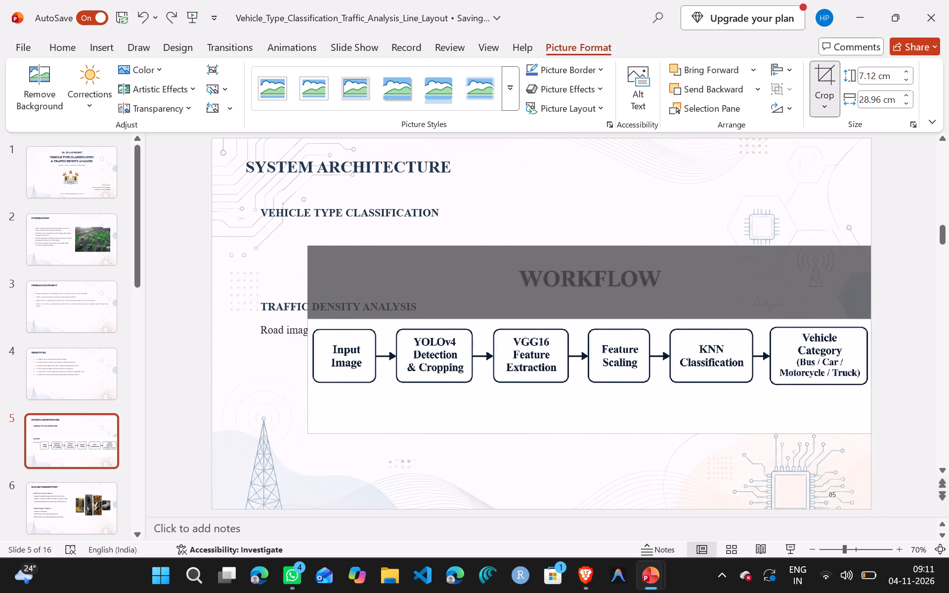
left_click_drag(595, 319, 595, 319)
left_click_drag(595, 432, 595, 429)
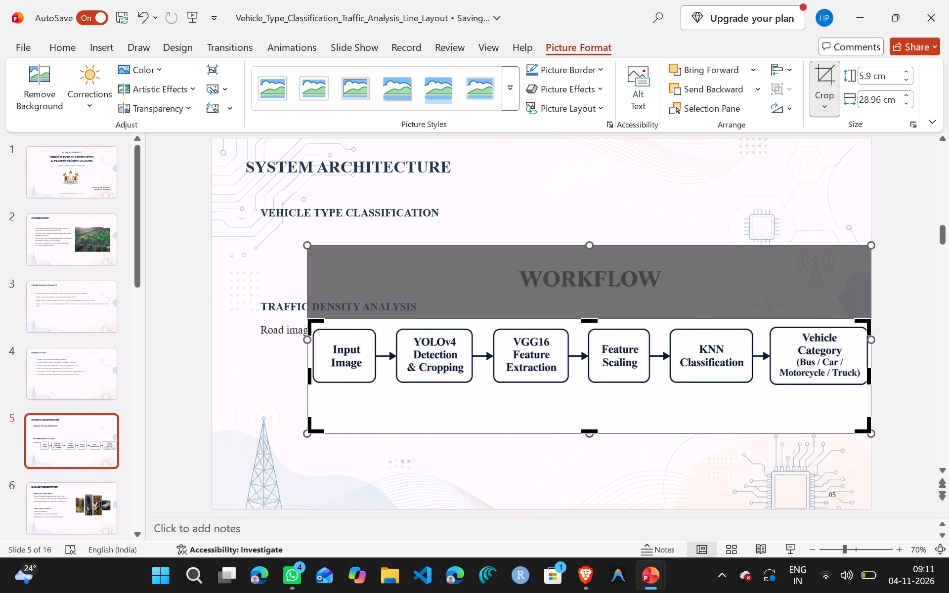
left_click_drag(595, 429, 590, 392)
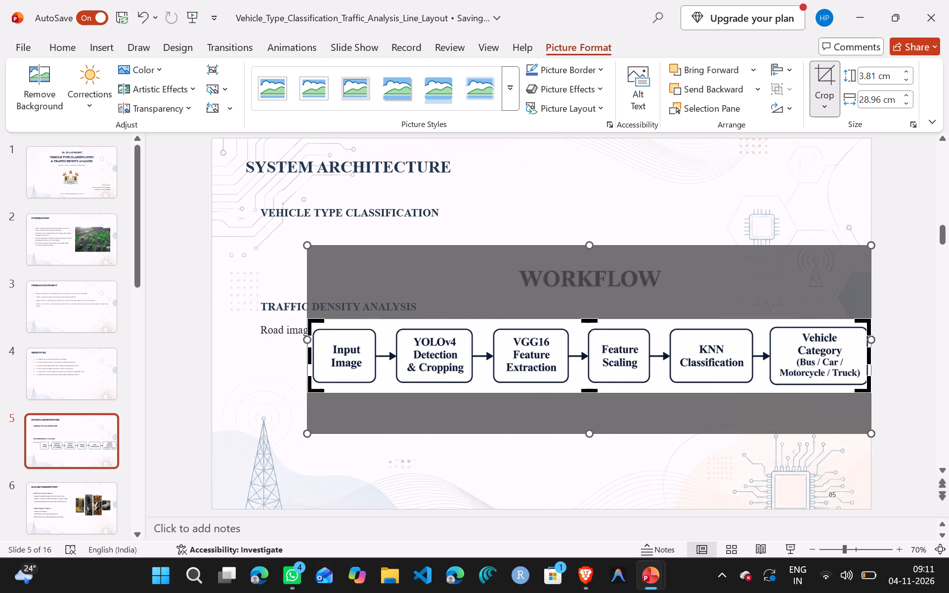
key("Return")
Move the cropped workflow picture directly beneath the VEHICLE TYPE CLASSIFICATION heading.
left_click_drag(565, 320, 510, 236)
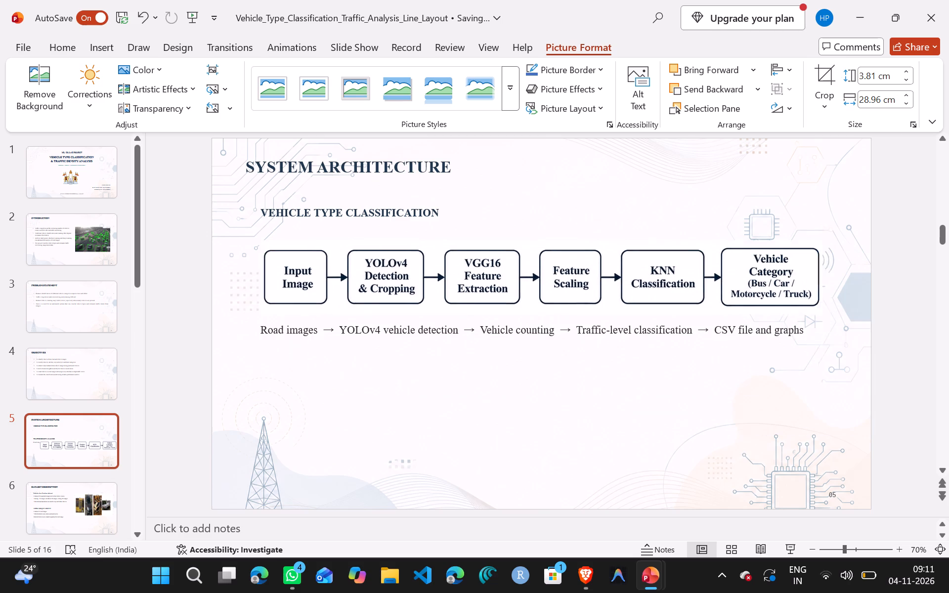
left_click_drag(510, 236, 515, 226)
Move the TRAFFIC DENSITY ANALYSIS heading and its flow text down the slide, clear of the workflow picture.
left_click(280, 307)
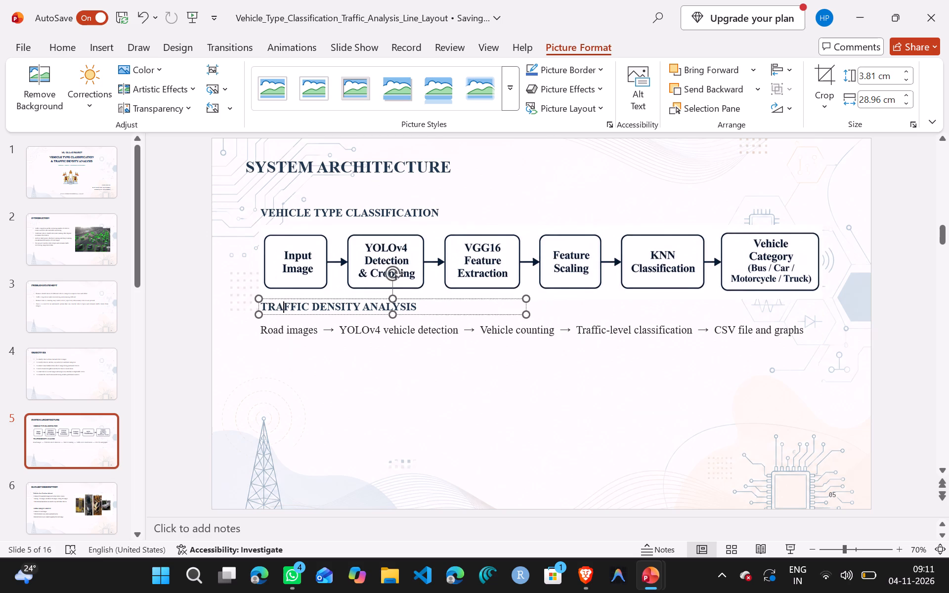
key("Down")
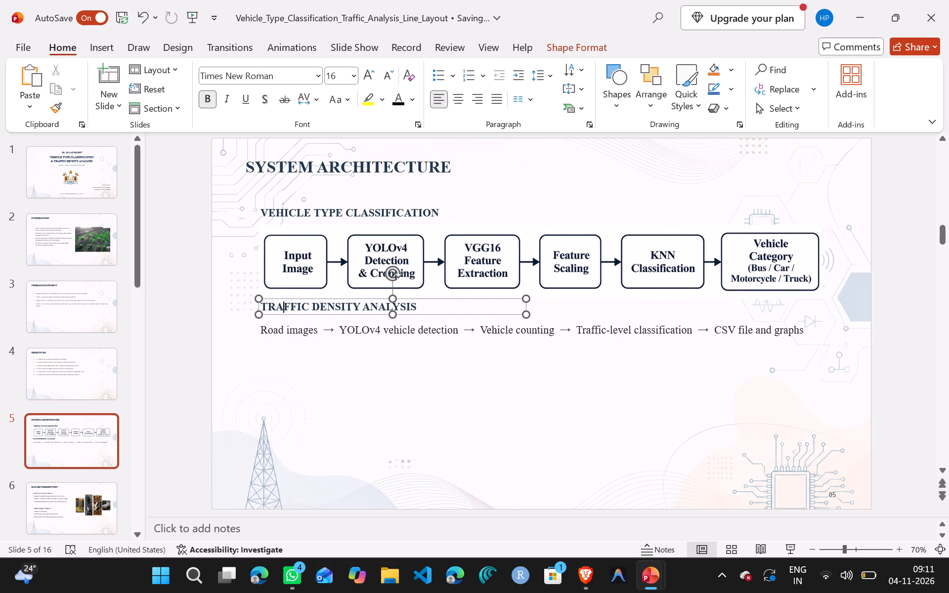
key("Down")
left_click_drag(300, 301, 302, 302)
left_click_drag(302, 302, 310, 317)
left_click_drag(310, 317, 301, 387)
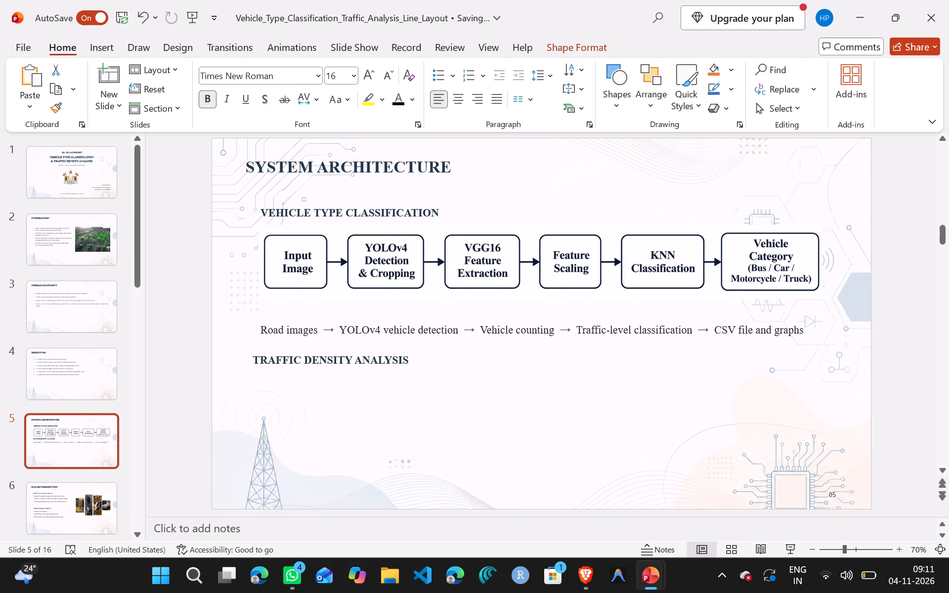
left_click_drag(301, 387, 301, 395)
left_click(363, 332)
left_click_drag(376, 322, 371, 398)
Shift the workflow picture slightly down to leave a small gap below the VEHICLE TYPE CLASSIFICATION heading.
left_click_drag(474, 260, 474, 267)
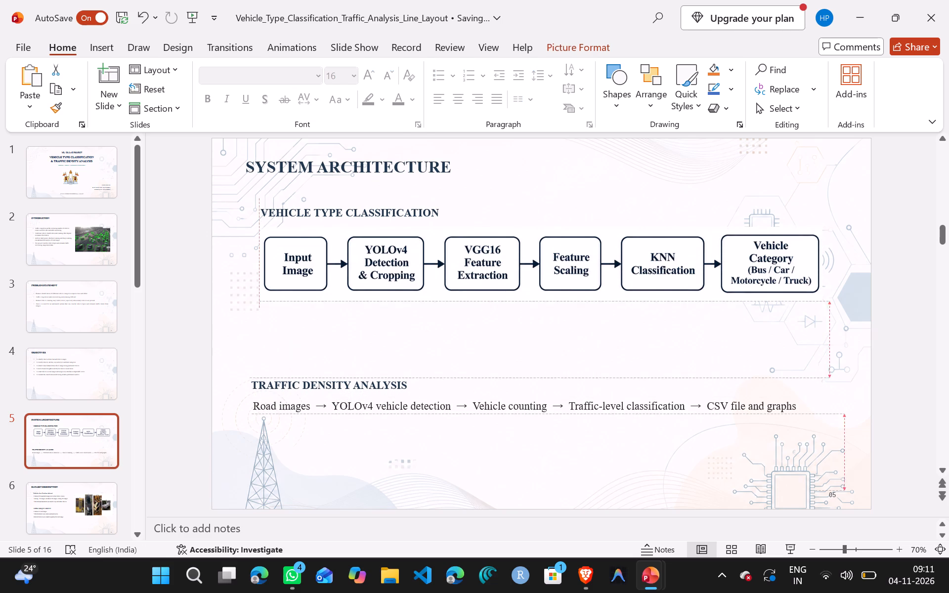
left_click_drag(474, 267, 471, 274)
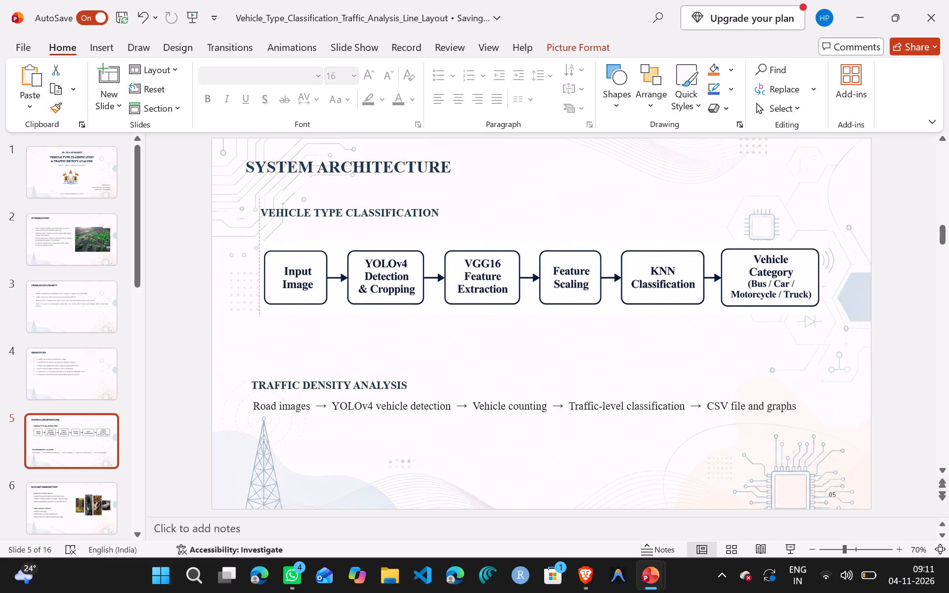
left_click_drag(471, 274, 473, 277)
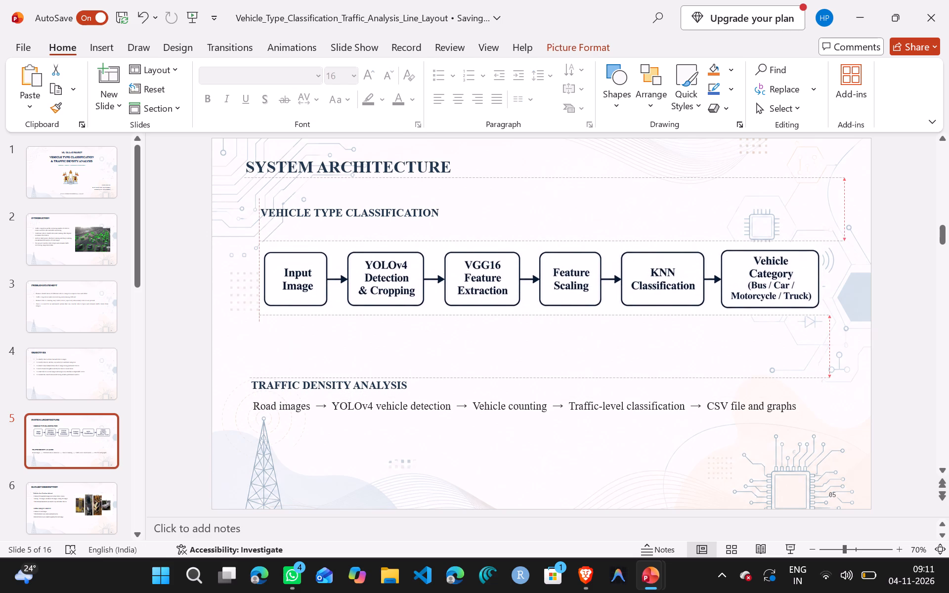
left_click_drag(473, 277, 471, 272)
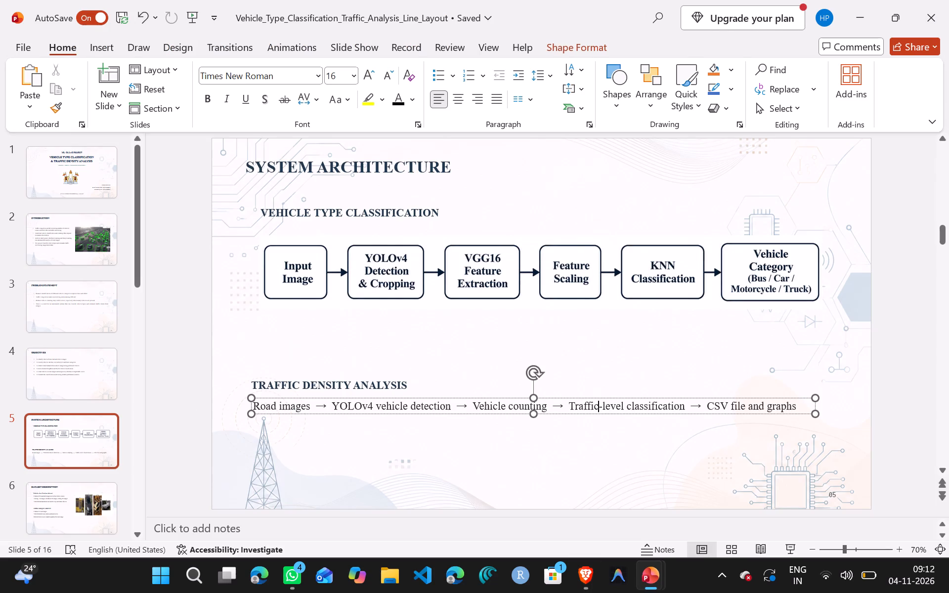
left_click(459, 397)
key("Delete")
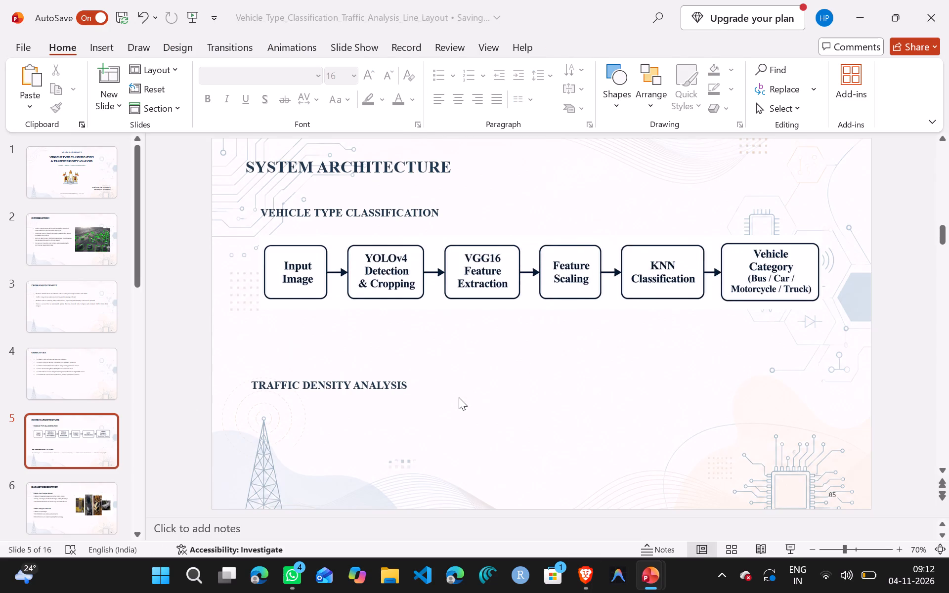
Move the TRAFFIC DENSITY ANALYSIS heading up to just below the vehicle classification workflow picture.
left_click_drag(367, 378, 378, 324)
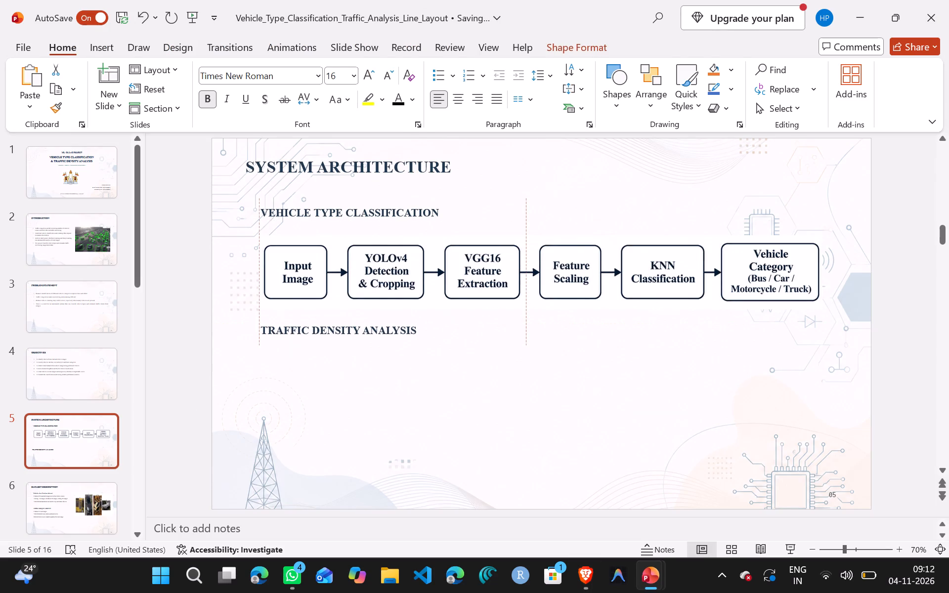
left_click_drag(378, 324, 381, 332)
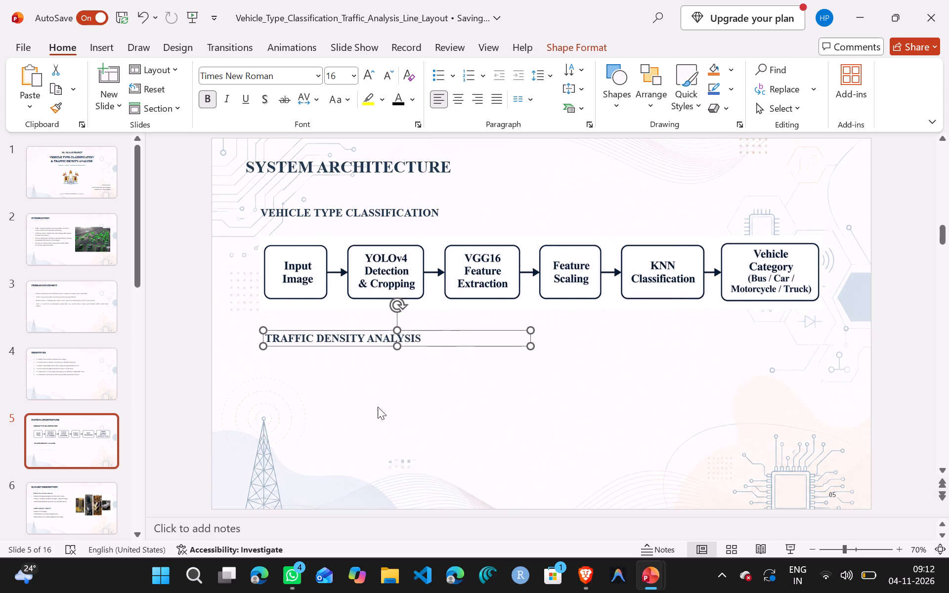
Paste the traffic density analysis workflow image onto the System Architecture slide.
double_click(378, 407)
key("ctrl+v")
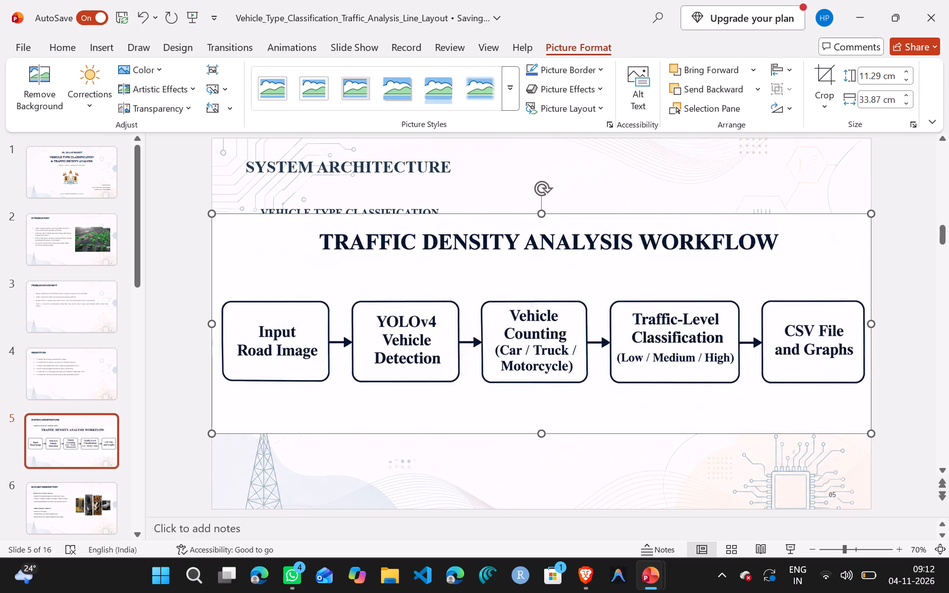
Crop the title off the top and the blank space off the bottom of the traffic density picture, leaving it about 5.18 cm high.
right_click(524, 286)
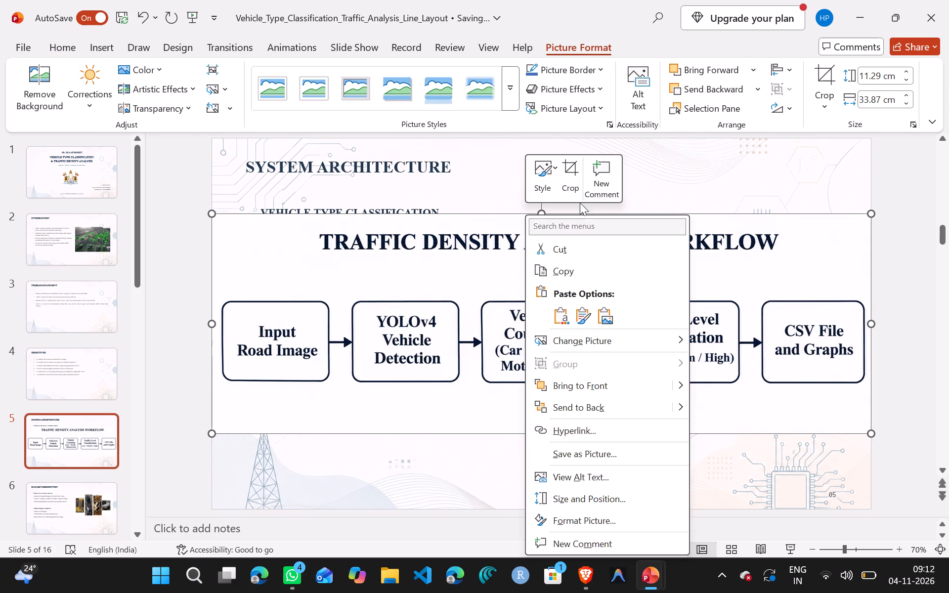
left_click(569, 188)
left_click_drag(545, 211, 550, 211)
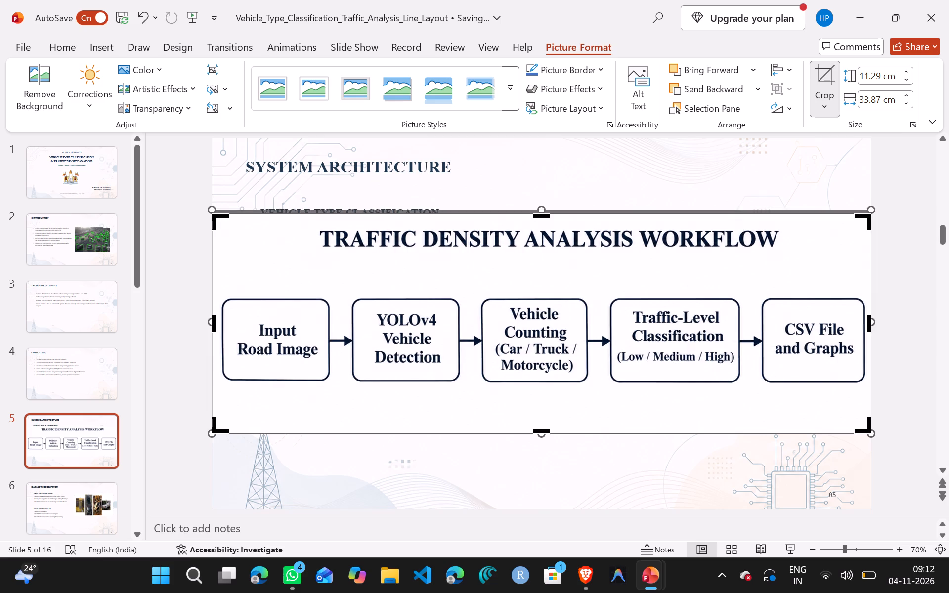
key("ctrl+z")
left_click_drag(542, 216, 545, 273)
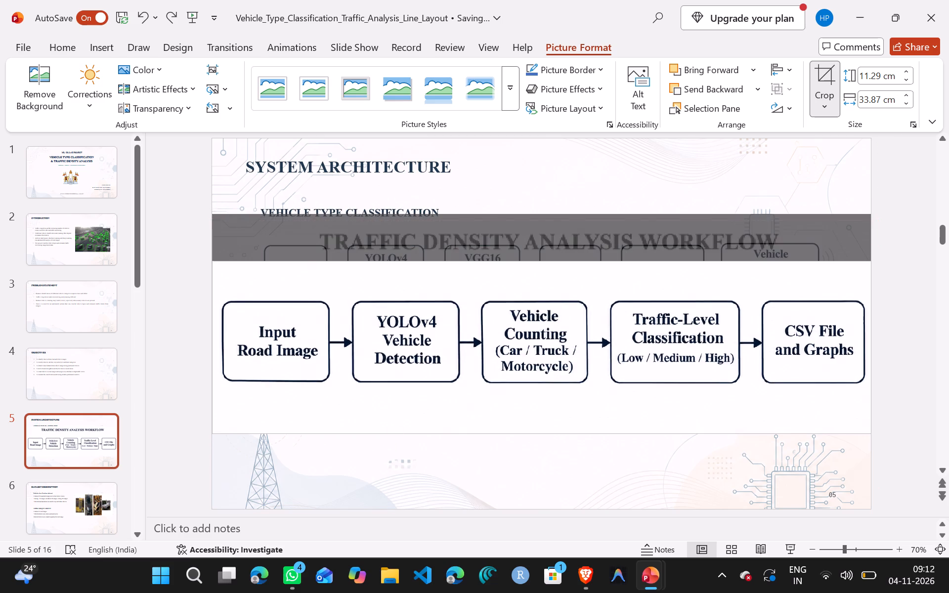
left_click_drag(545, 273, 548, 292)
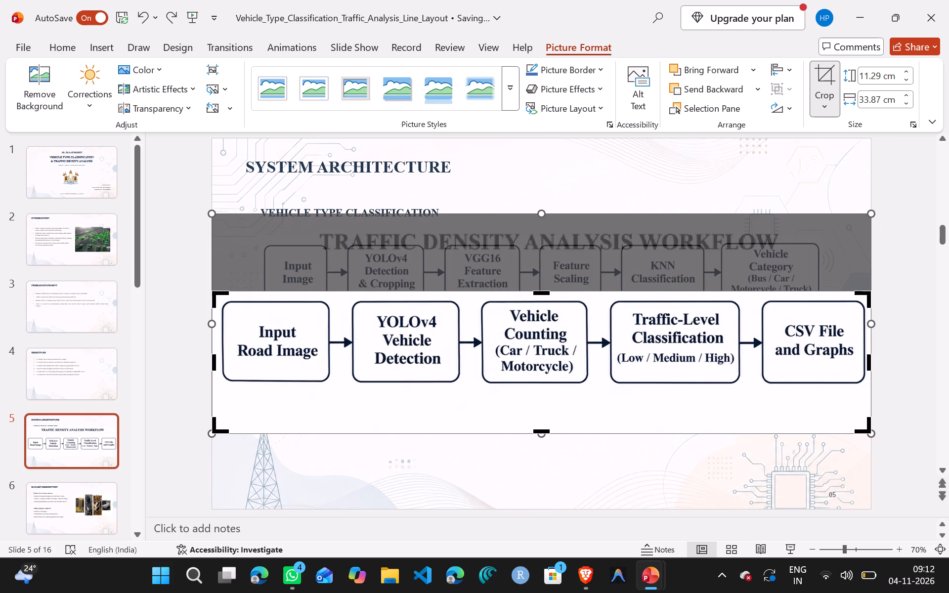
left_click_drag(541, 430, 546, 405)
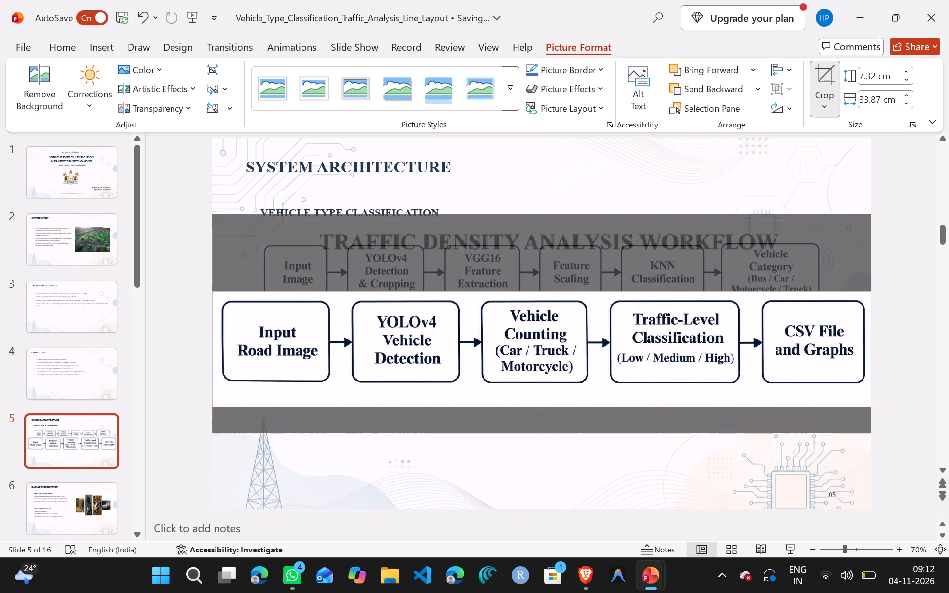
left_click_drag(546, 405, 547, 397)
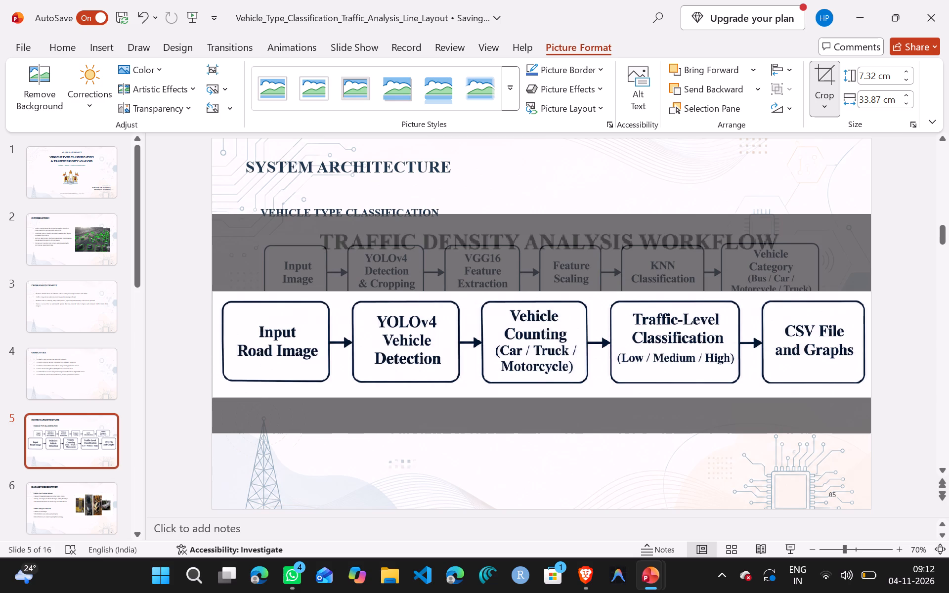
left_click_drag(547, 397, 542, 392)
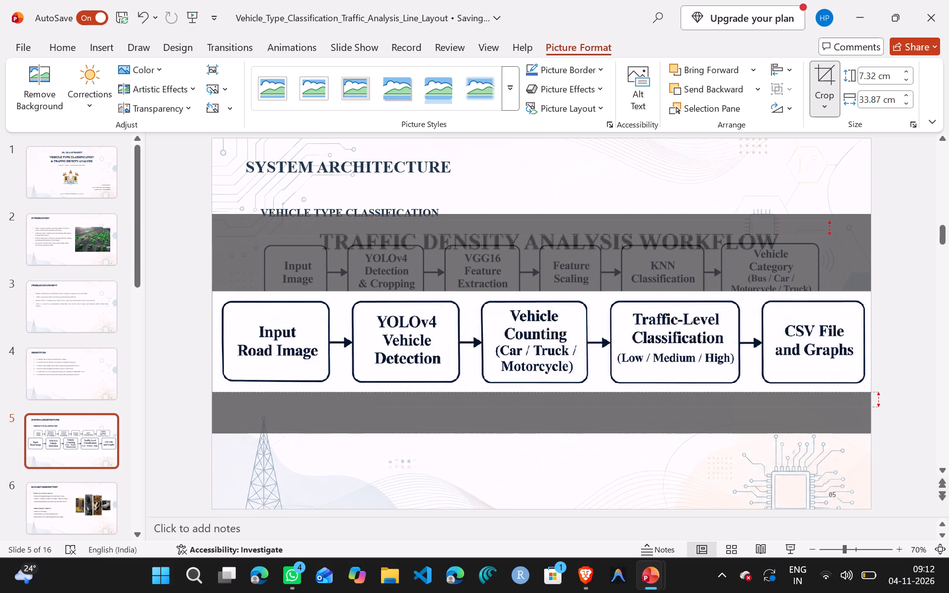
left_click_drag(542, 392, 542, 392)
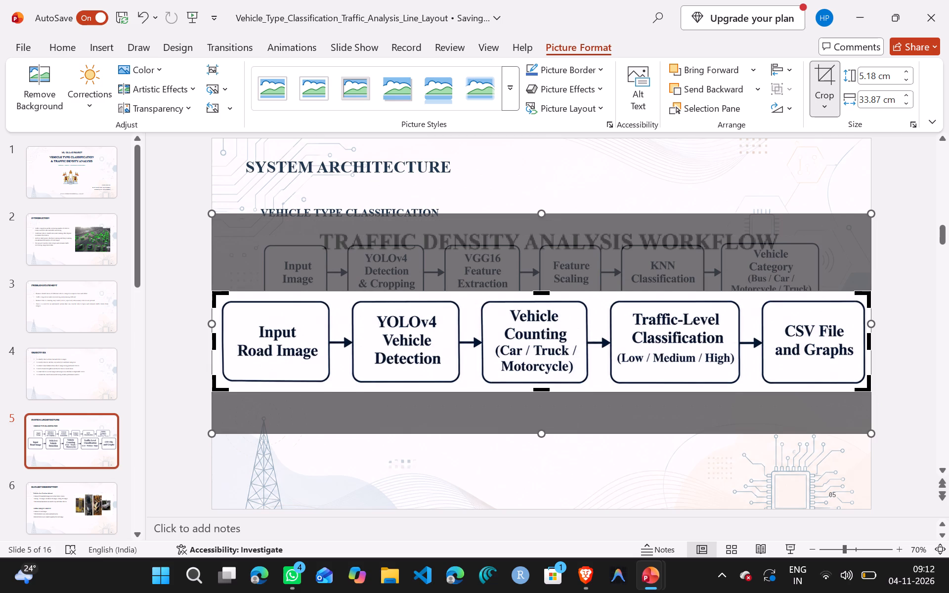
Finish the crop and move the traffic density workflow picture down below the TRAFFIC DENSITY ANALYSIS heading.
key("Return")
left_click_drag(571, 349, 566, 407)
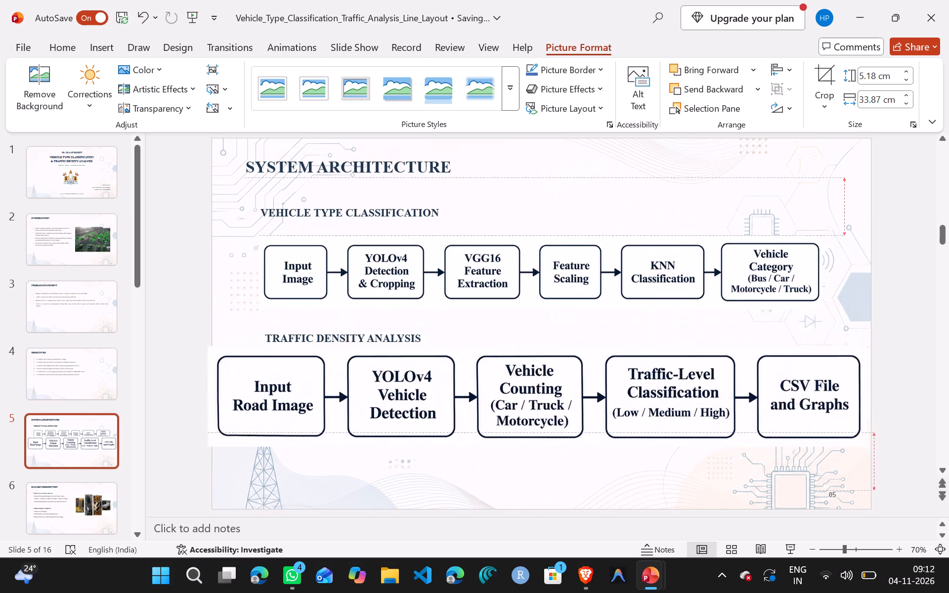
left_click_drag(566, 407, 574, 419)
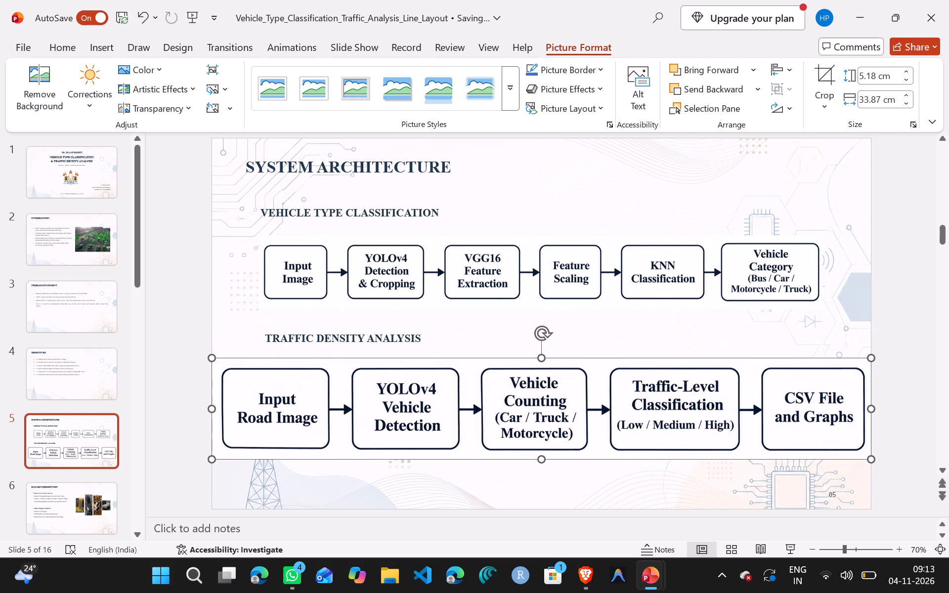
Shrink the traffic density workflow picture proportionally to about 4.45 × 29.06 cm and line it up under the heading and the upper workflow.
left_click_drag(214, 355, 252, 362)
left_click_drag(213, 358, 260, 371)
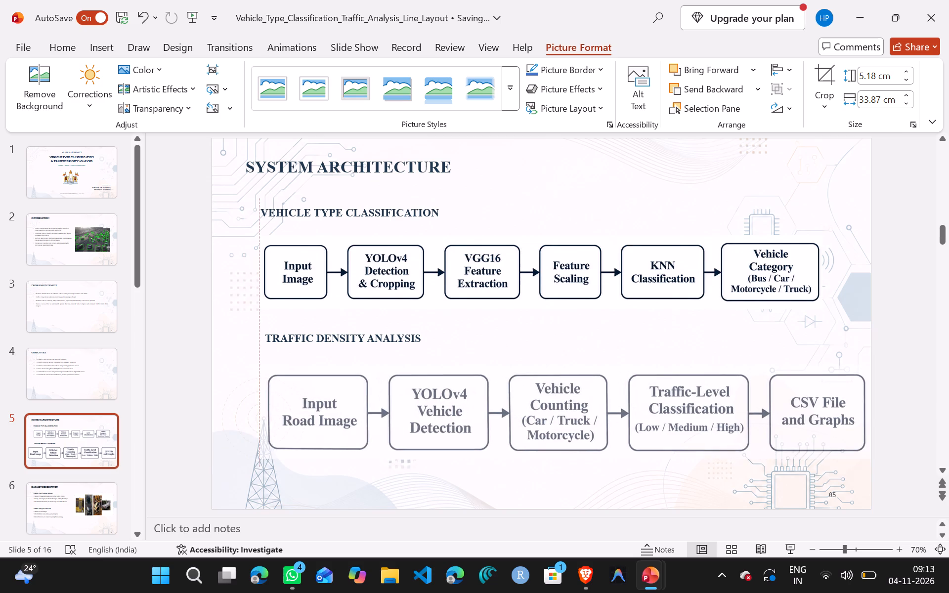
left_click_drag(260, 371, 289, 381)
left_click_drag(465, 423, 434, 423)
left_click_drag(257, 369, 276, 374)
left_click_drag(380, 401, 365, 400)
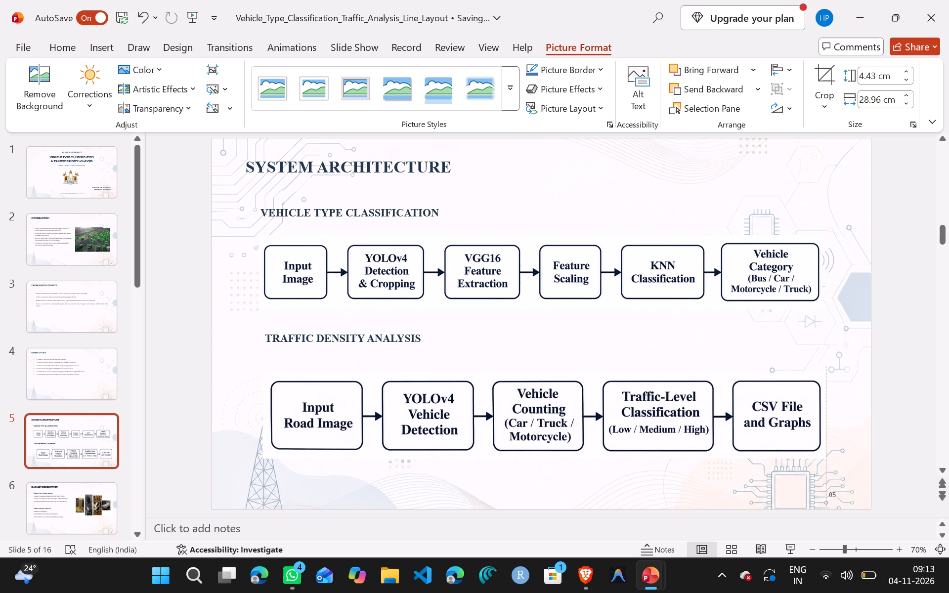
left_click_drag(365, 400, 366, 400)
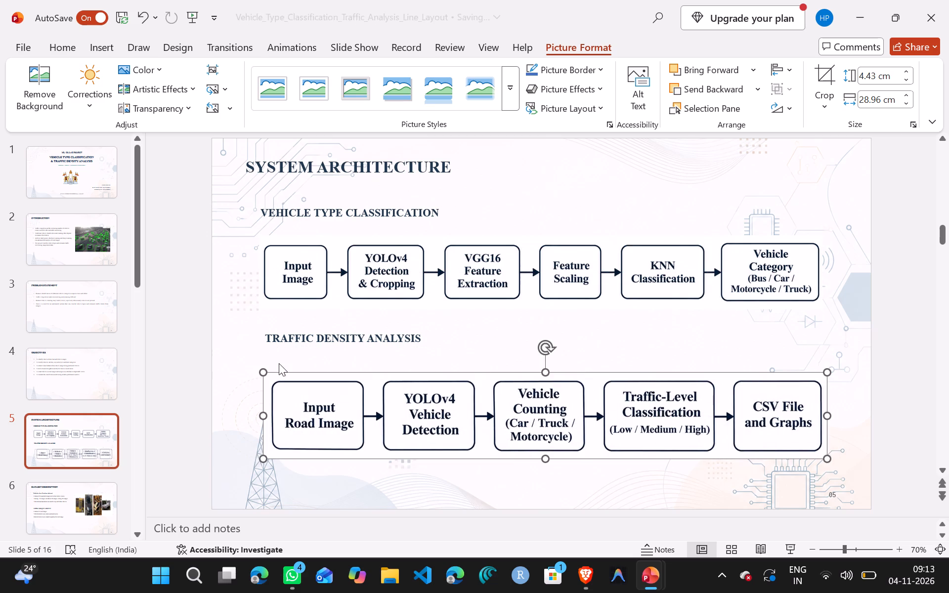
left_click(263, 371)
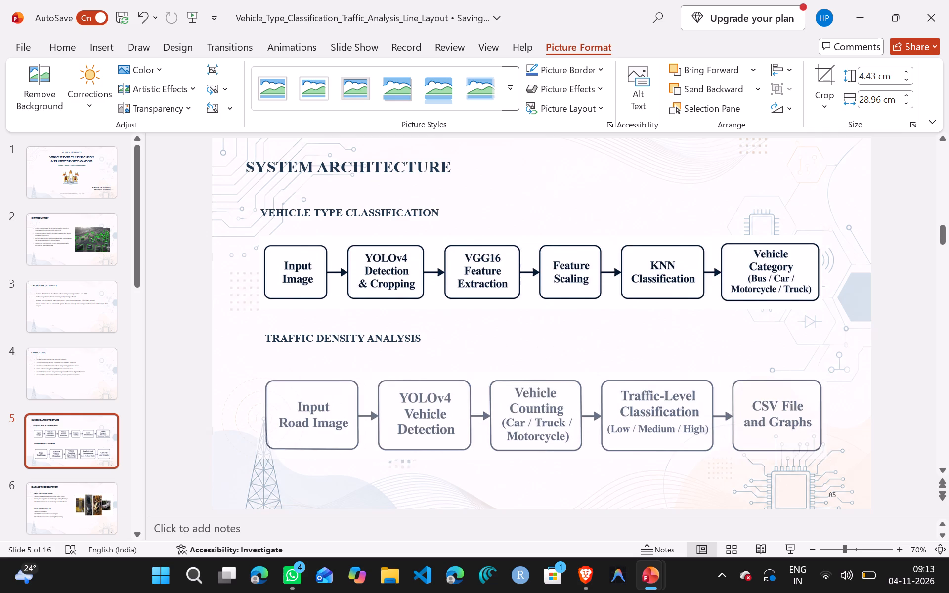
left_click(305, 388)
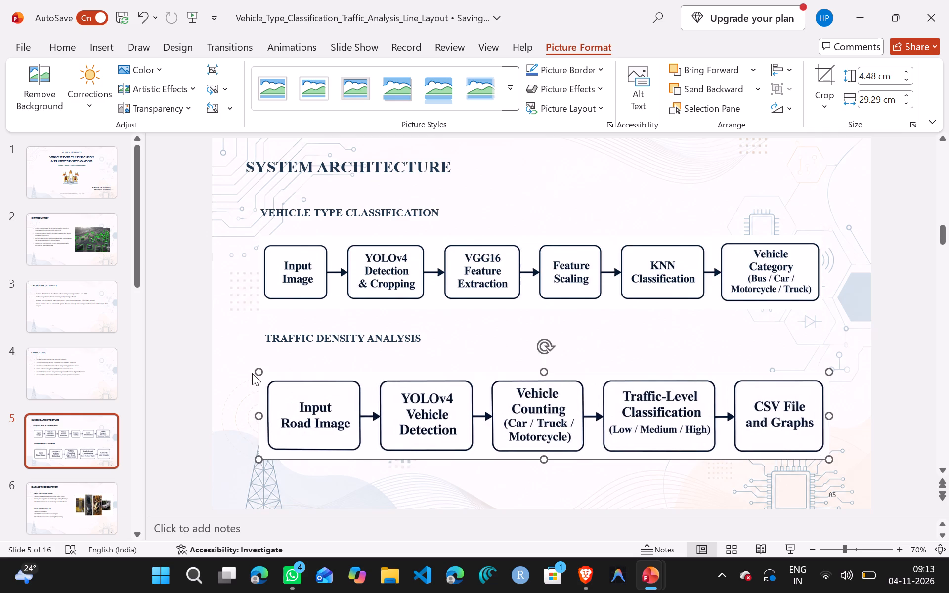
left_click(260, 372)
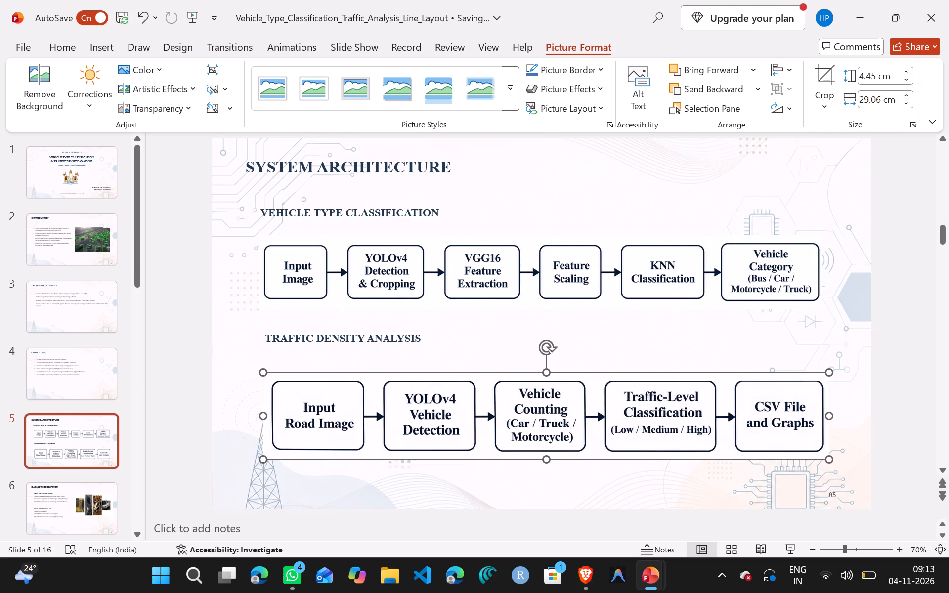
left_click_drag(327, 406, 322, 406)
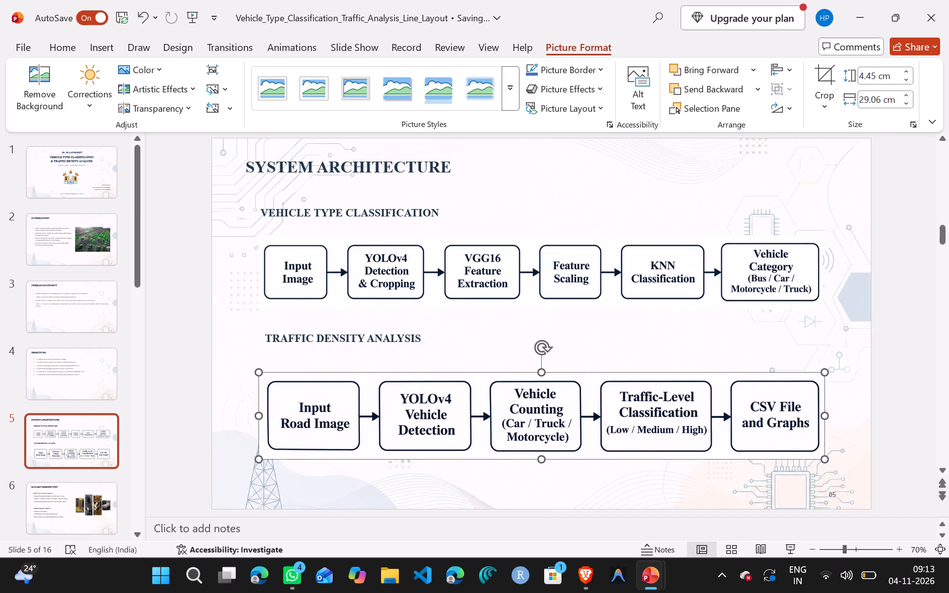
Nudge the traffic density workflow picture up slightly, closer to its heading.
left_click(514, 180)
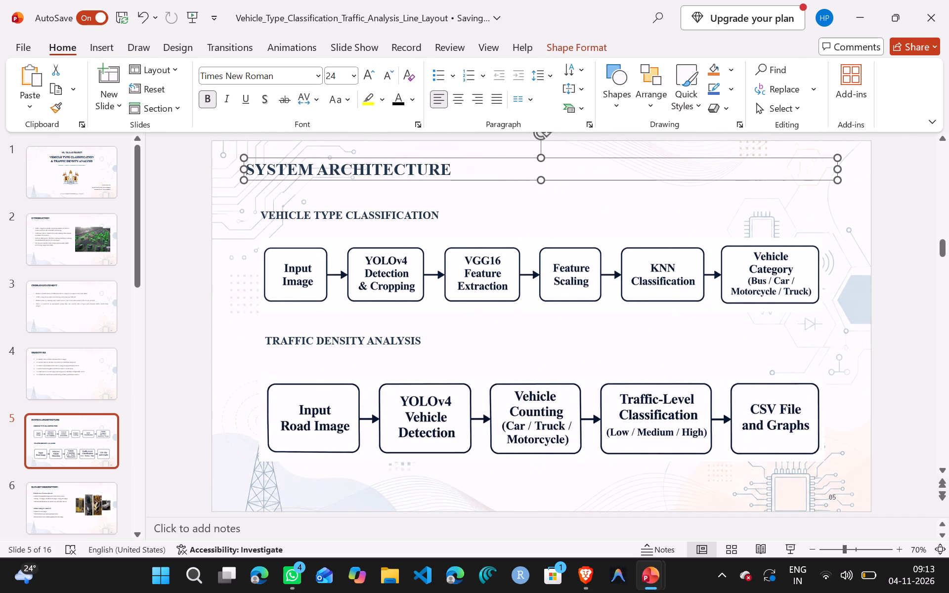
left_click(480, 367)
left_click(469, 391)
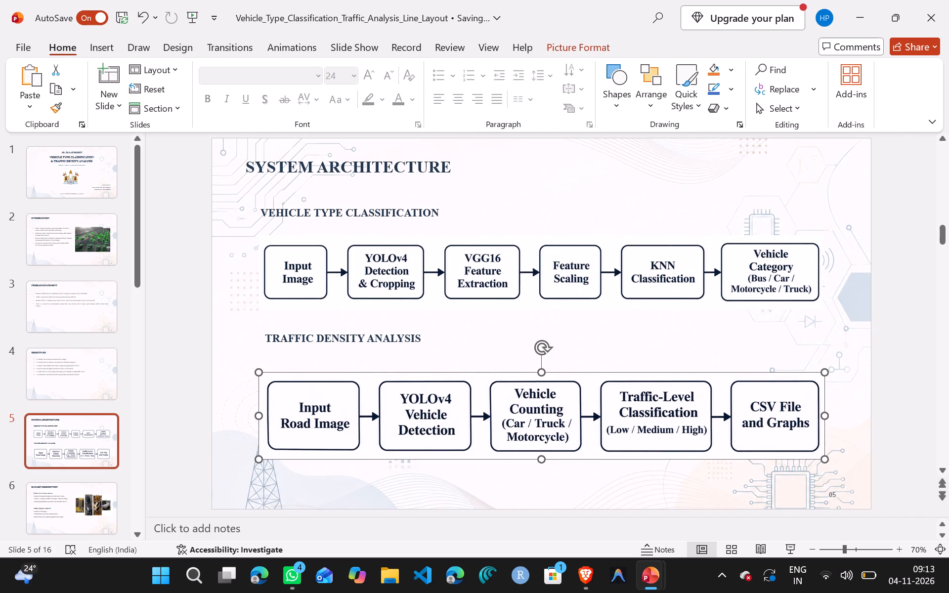
left_click_drag(482, 371, 481, 364)
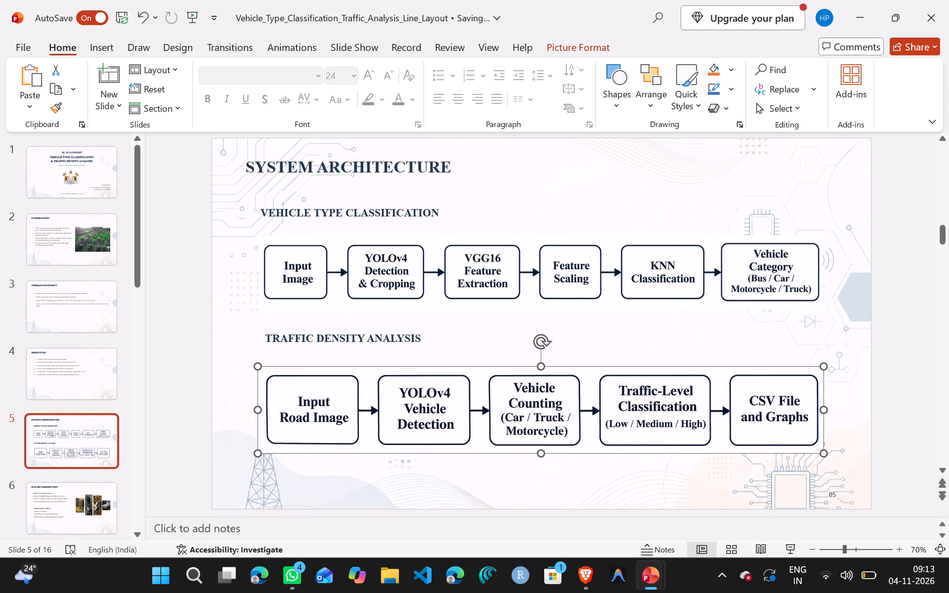
On the Introduction slide, crop the strip with the overlaid icons off the top of the road traffic photo.
left_click(85, 488)
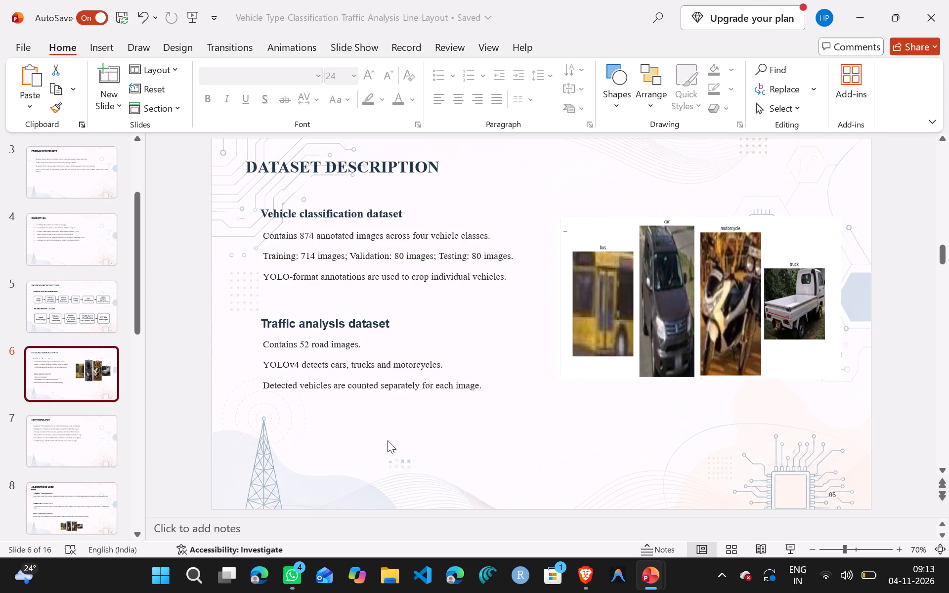
scroll(99, 414, "up", 9)
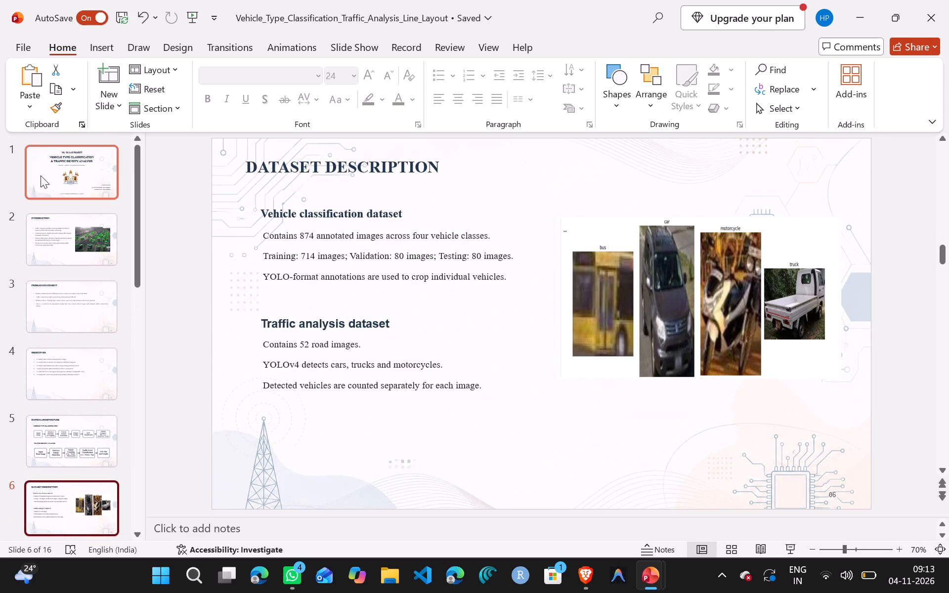
left_click(44, 183)
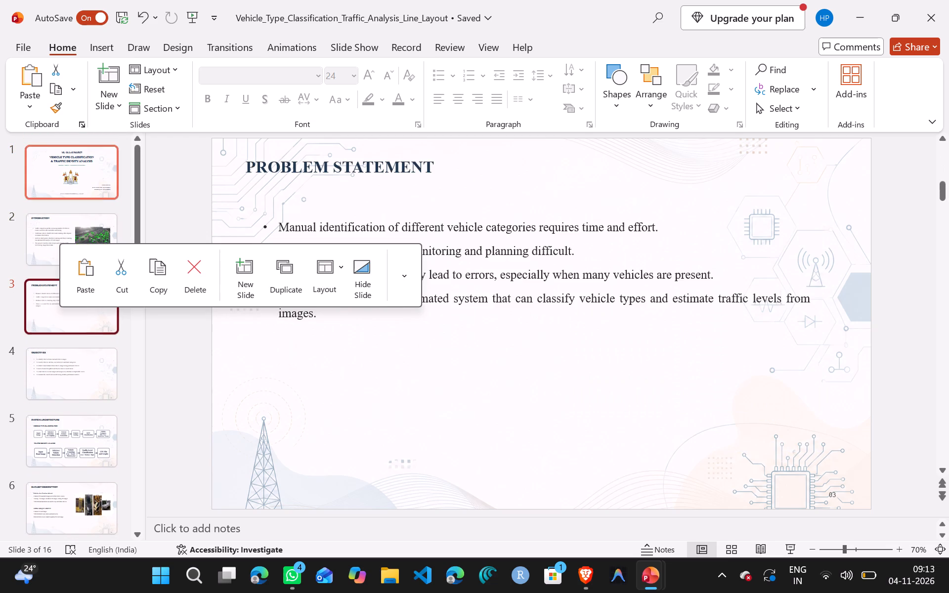
left_click(764, 312)
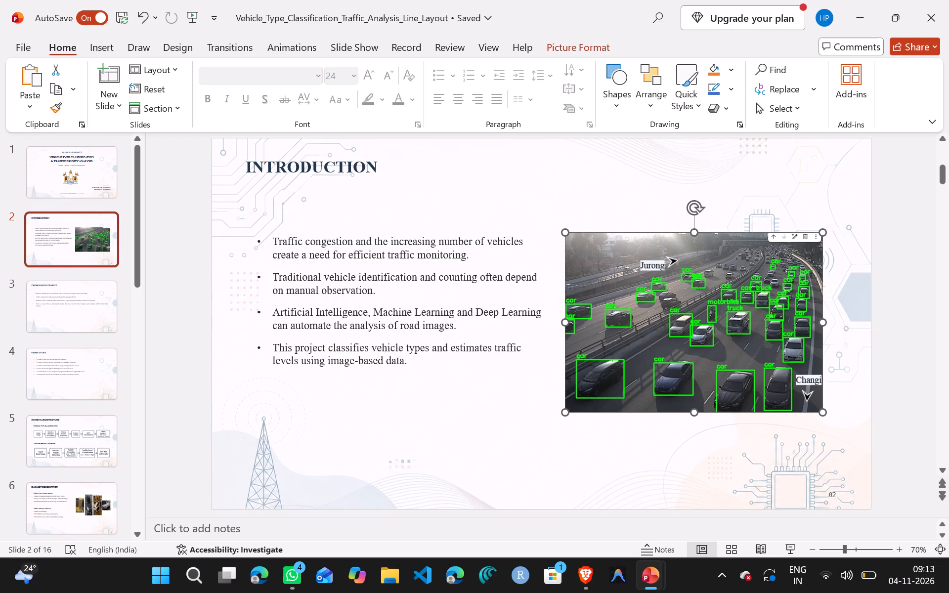
right_click(764, 312)
left_click(811, 175)
left_click_drag(693, 235, 696, 241)
key("Return")
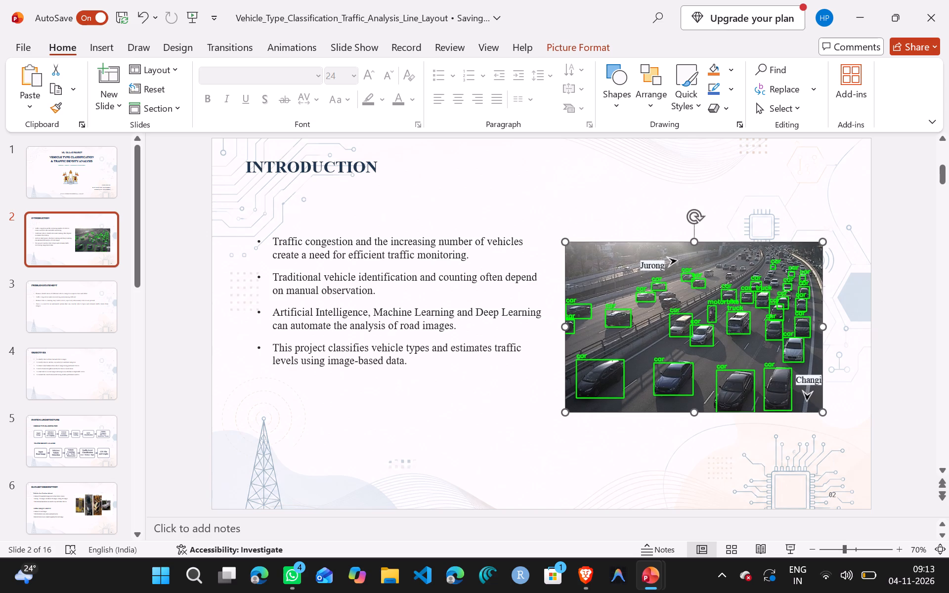
Move the cropped road photo slightly up and away from the Introduction slide's bullet text.
left_click_drag(699, 283, 709, 276)
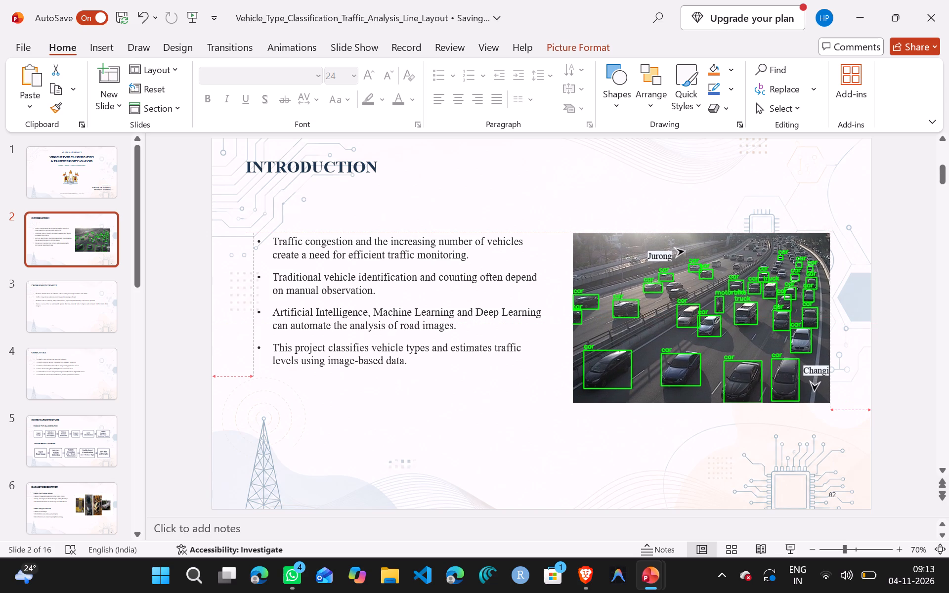
left_click_drag(709, 276, 710, 274)
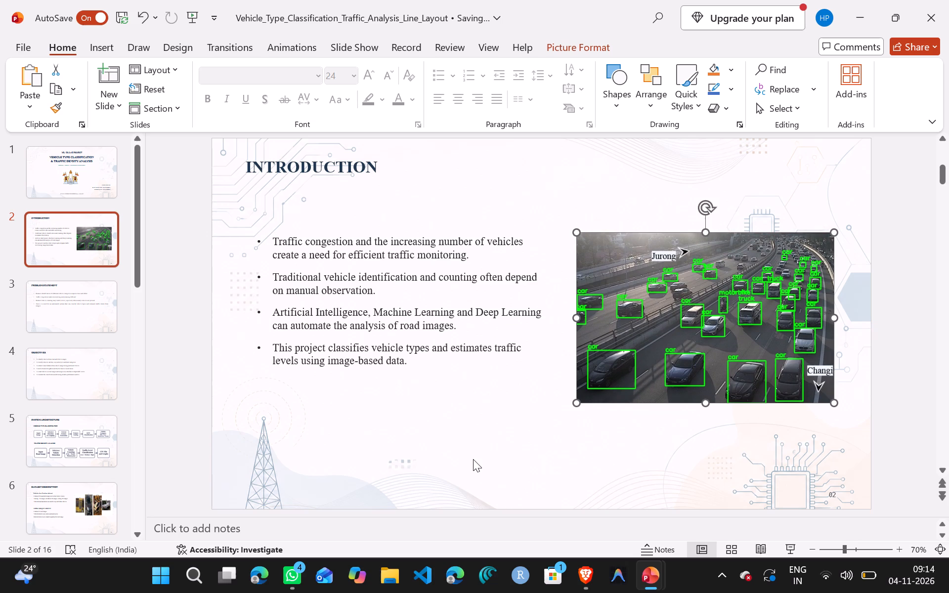
left_click(473, 459)
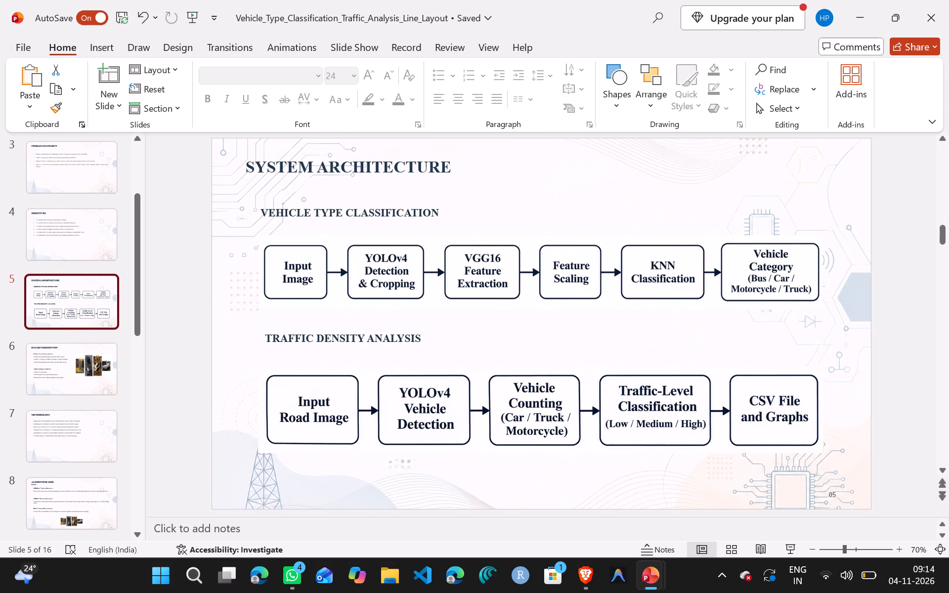
Change the font colour at the TRAFFIC DENSITY ANALYSIS heading on the System Architecture slide.
left_click(391, 340)
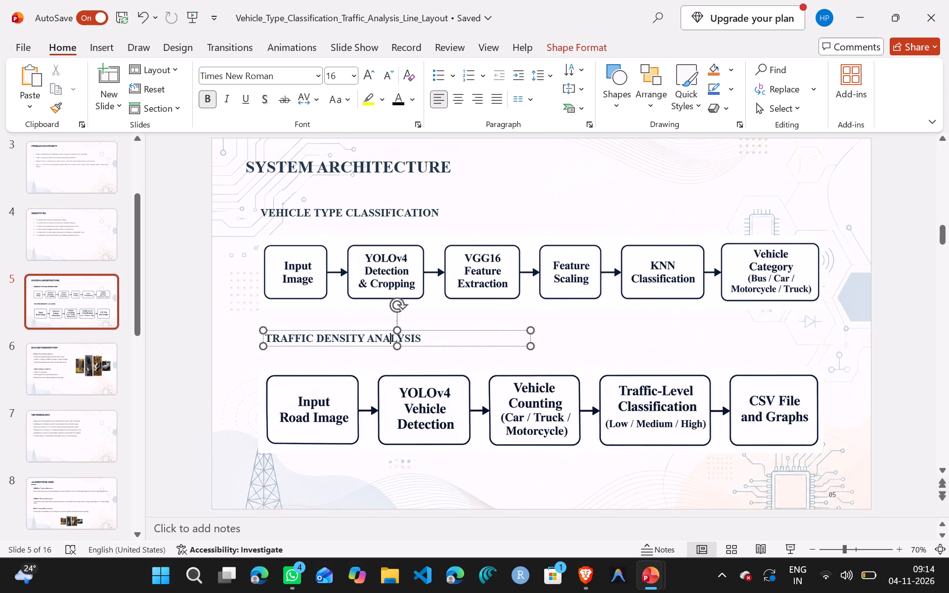
left_click(412, 100)
left_click(419, 167)
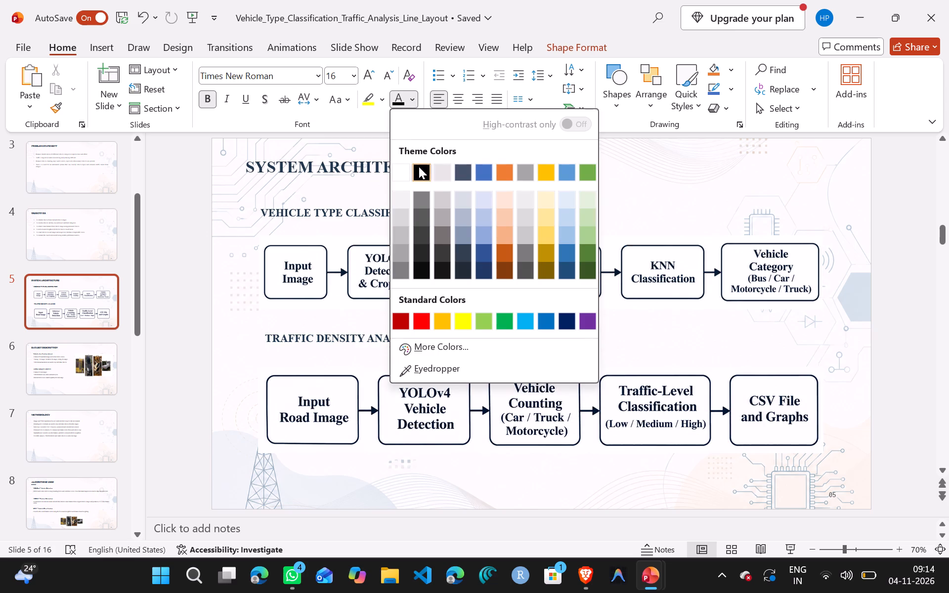
left_click(219, 357)
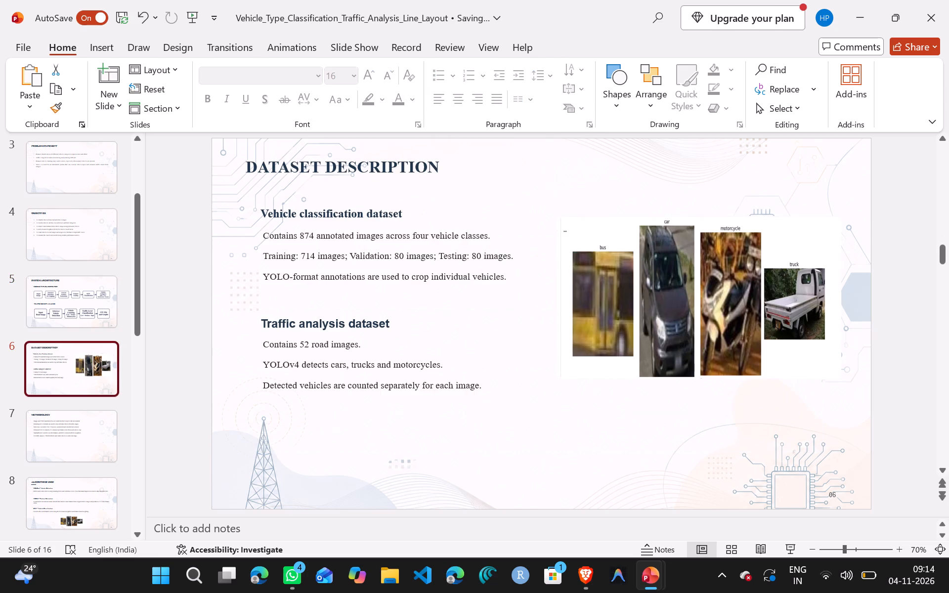
On the Dataset Description slide, set the body text under both dataset headings to font size 16.
left_click(419, 225)
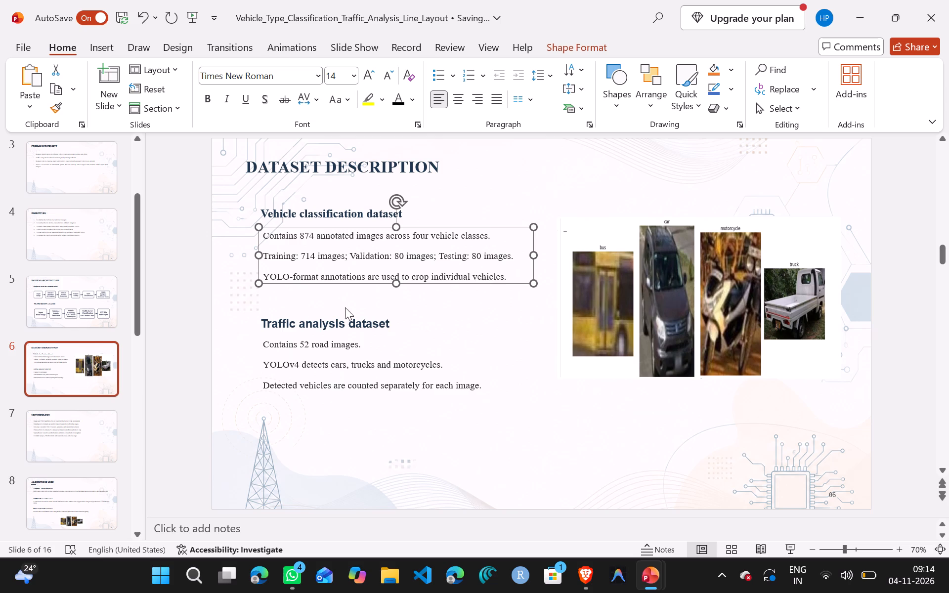
left_click_drag(510, 277, 240, 209)
left_click(312, 458)
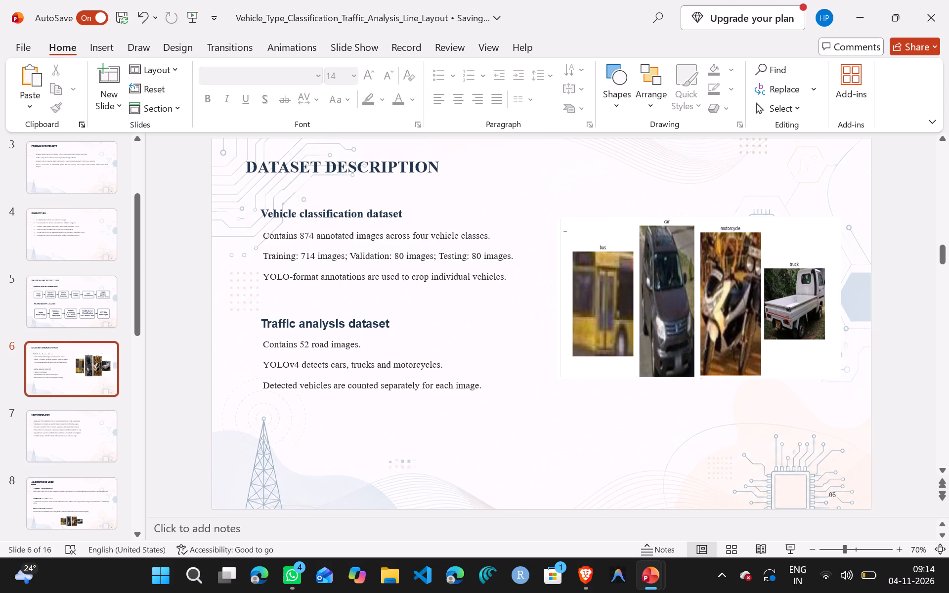
left_click(350, 372, "ctrl")
left_click(374, 258, "ctrl")
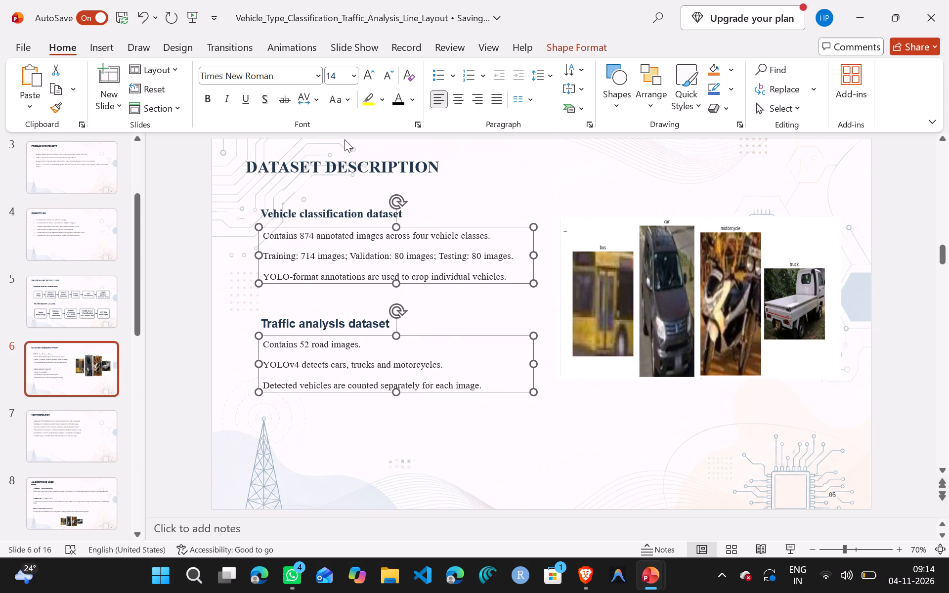
left_click(341, 77)
type("16")
key("Return")
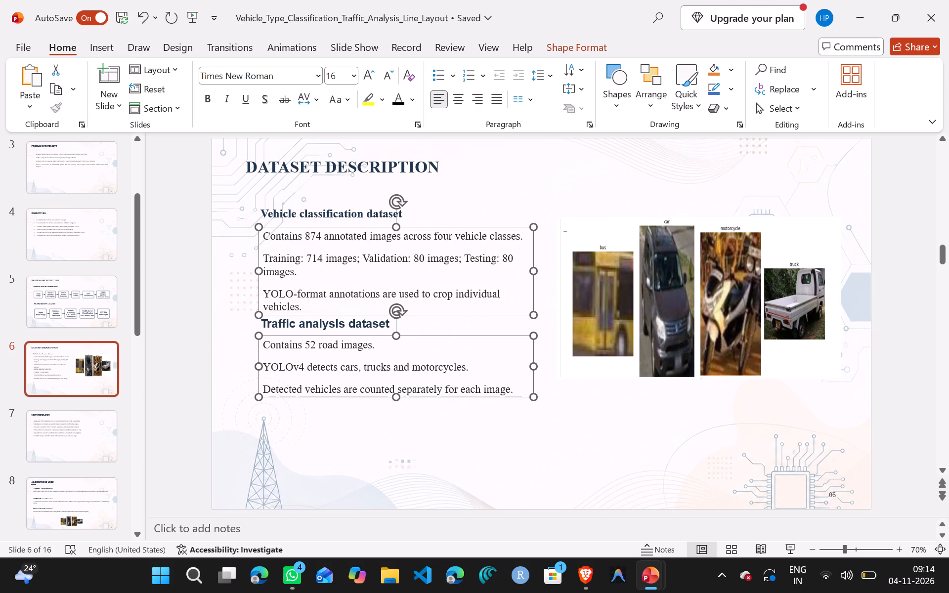
Move both dataset body text boxes down slightly together, away from their headings.
left_click_drag(377, 334, 377, 338)
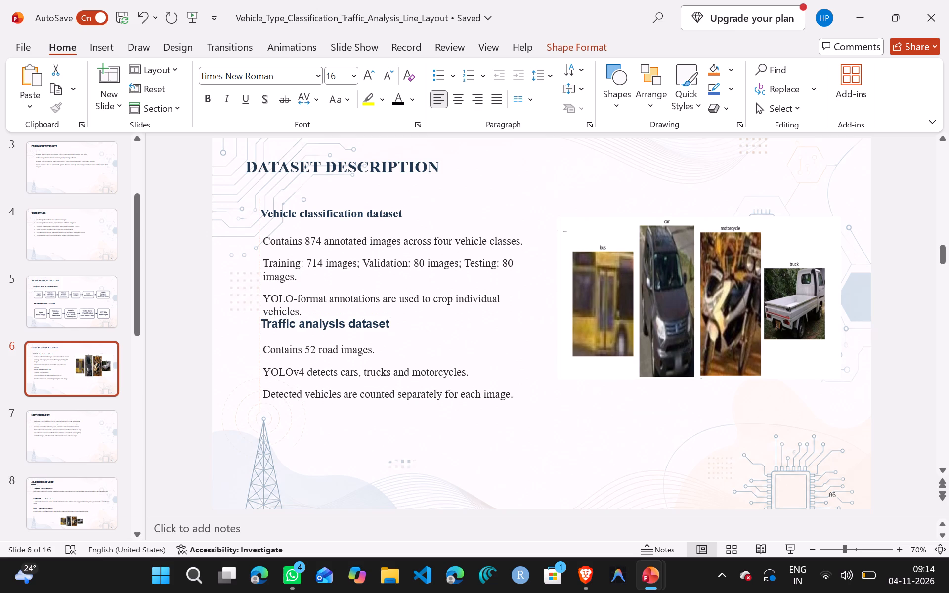
left_click_drag(377, 338, 375, 338)
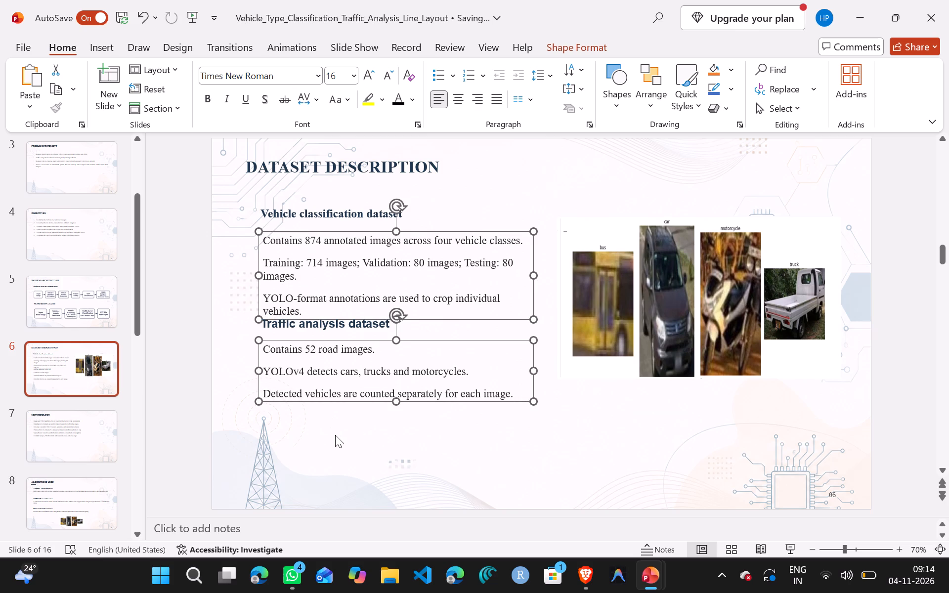
left_click(338, 434)
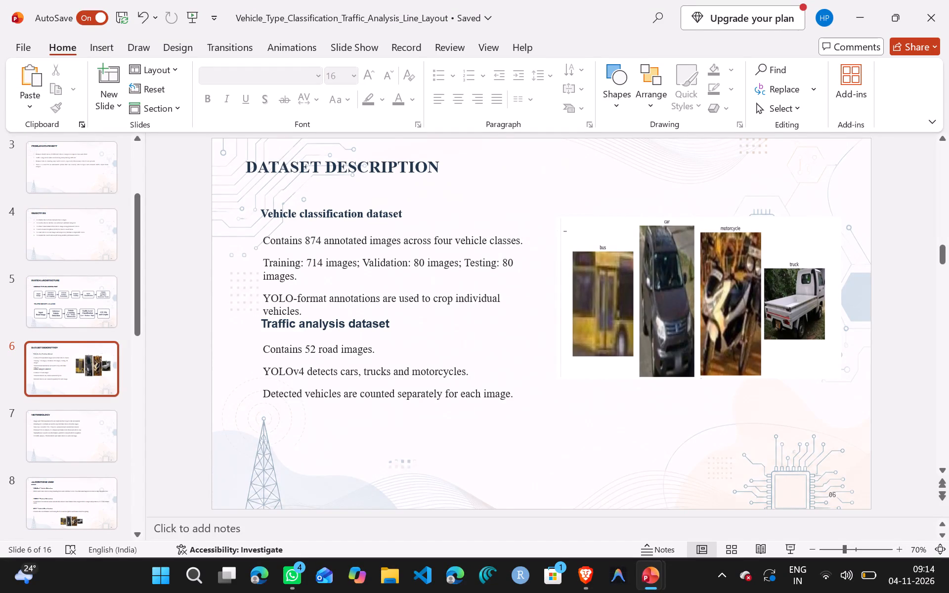
On the Dataset Description slide, move the Traffic analysis dataset body text and heading down, clear of the vehicle classification text.
left_click(347, 348)
left_click_drag(320, 341, 318, 350)
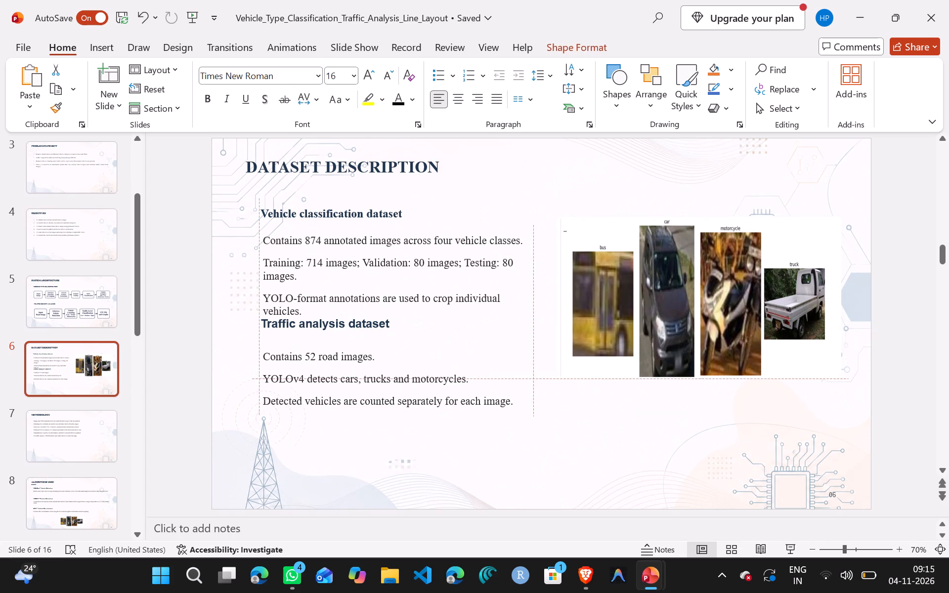
left_click_drag(318, 350, 318, 352)
left_click(341, 324)
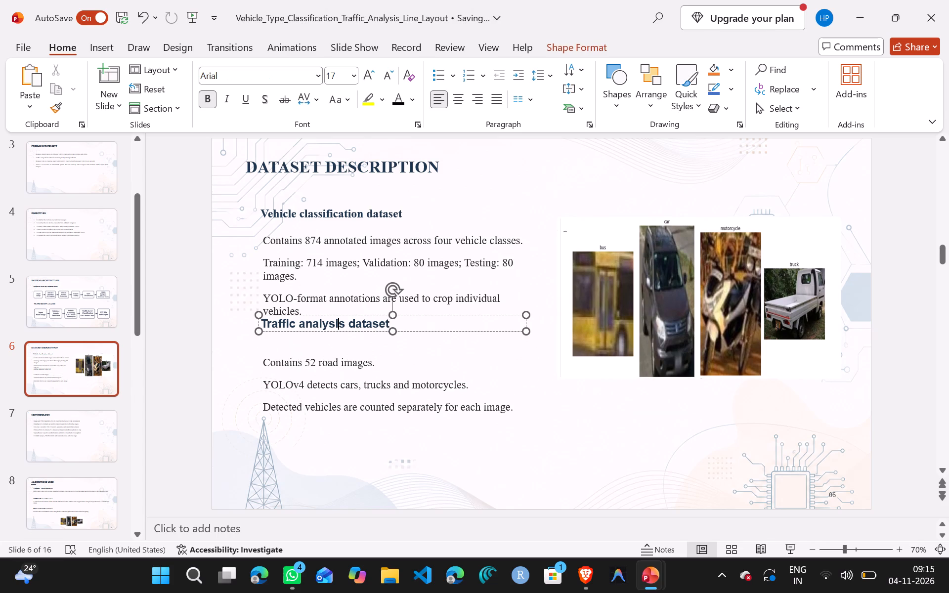
left_click_drag(337, 314, 337, 329)
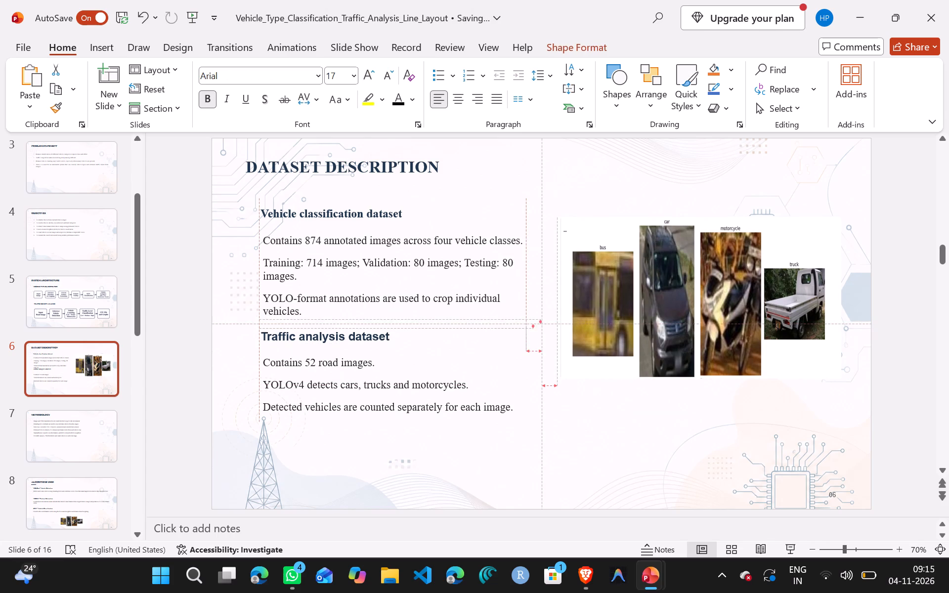
left_click_drag(337, 329, 337, 330)
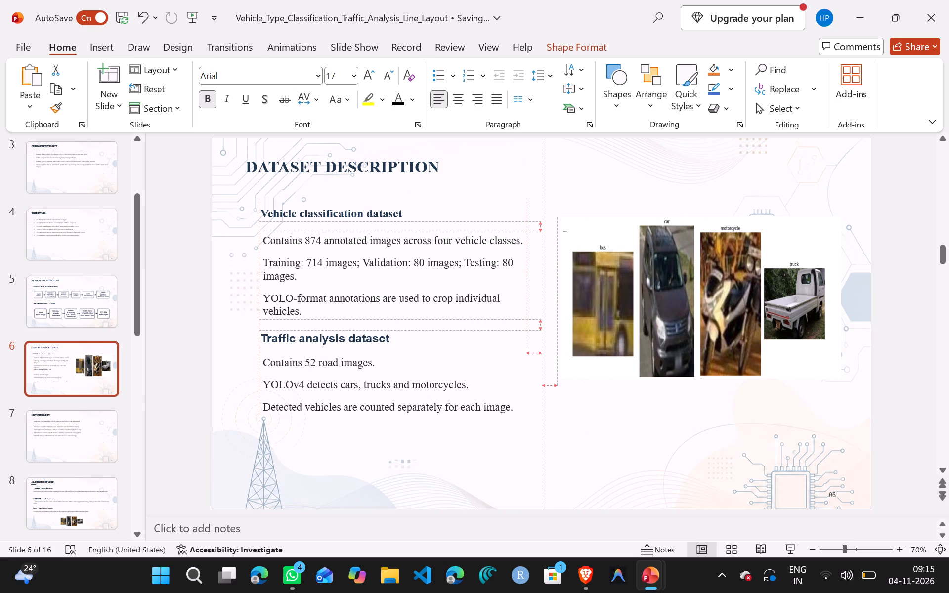
left_click(437, 478)
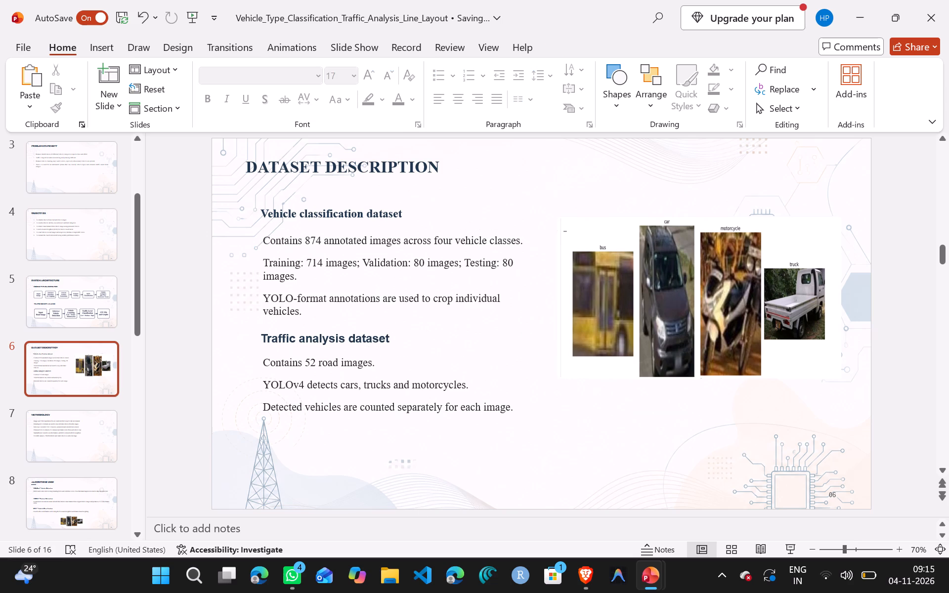
Change the Traffic analysis dataset heading's font to Times New Roman to match the Vehicle classification dataset heading.
left_click(370, 337, "ctrl")
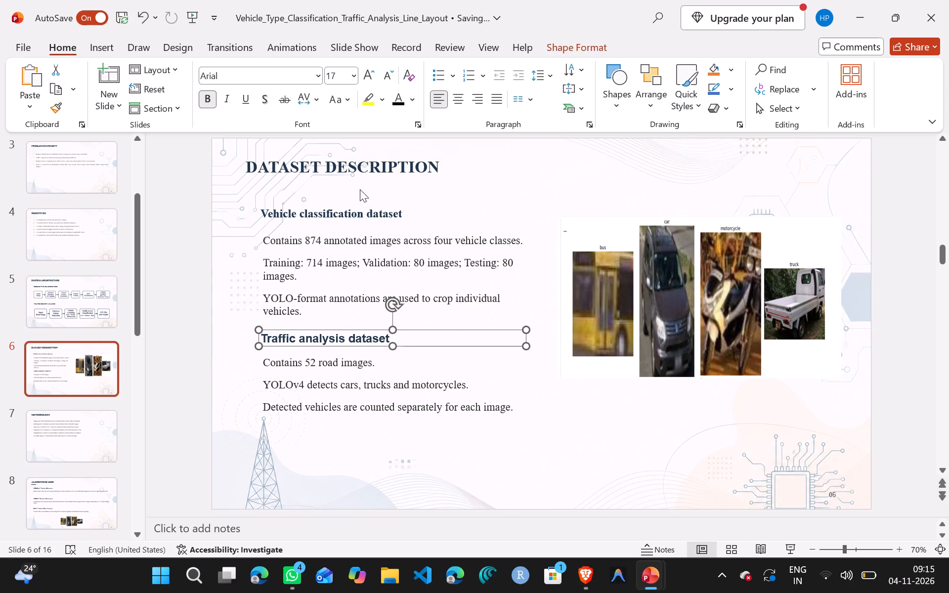
left_click(360, 212)
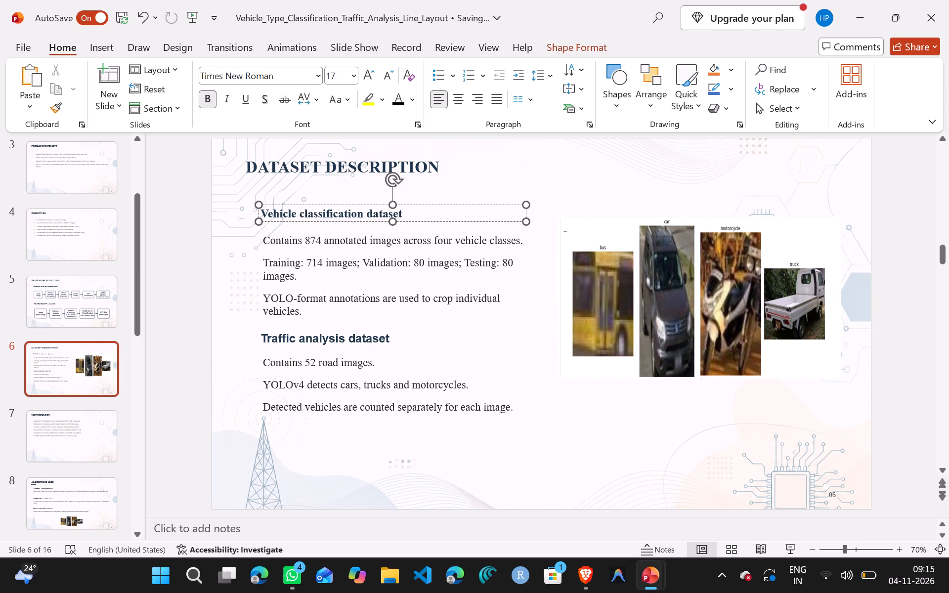
left_click(371, 171)
left_click(374, 221)
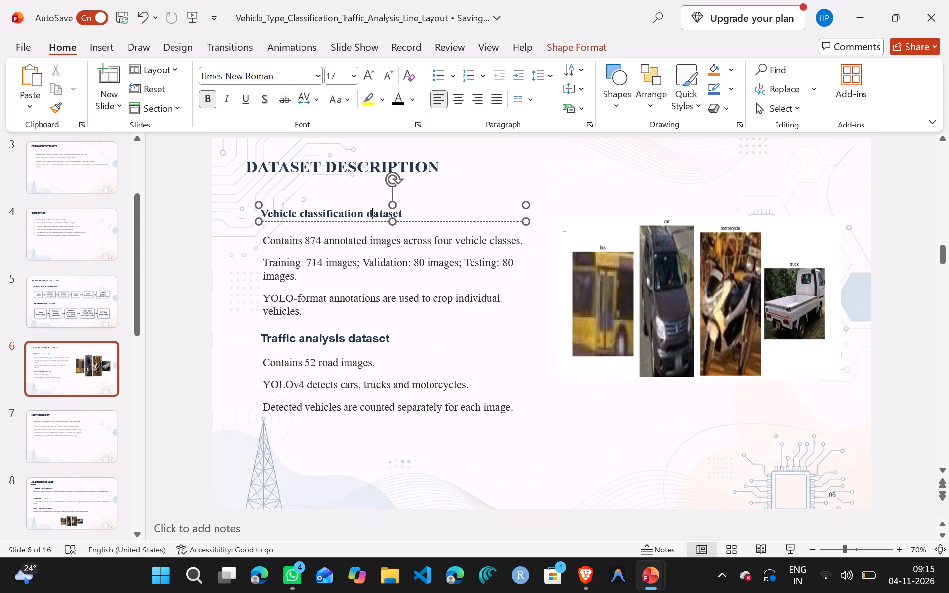
left_click(338, 342)
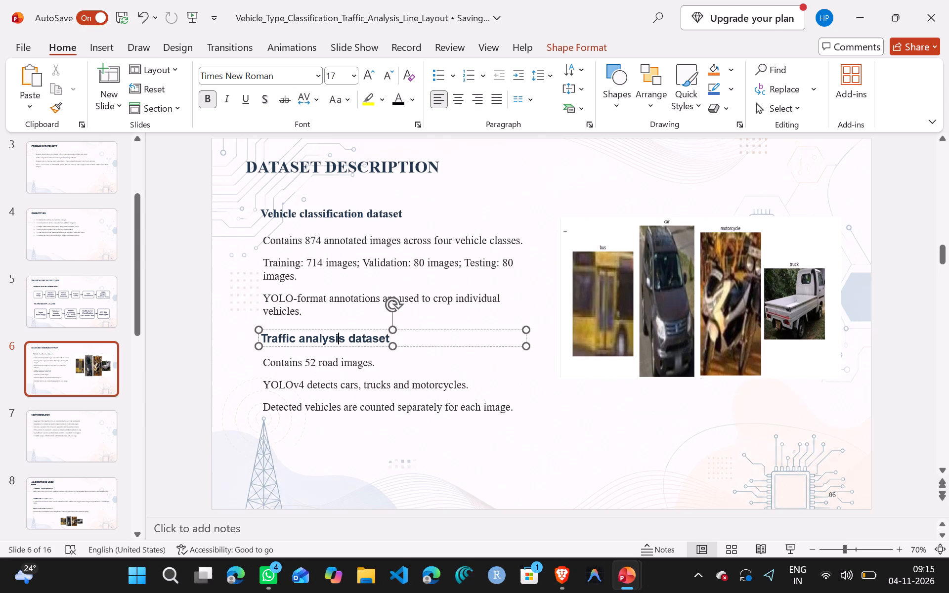
left_click(273, 76)
key("t")
key("Return")
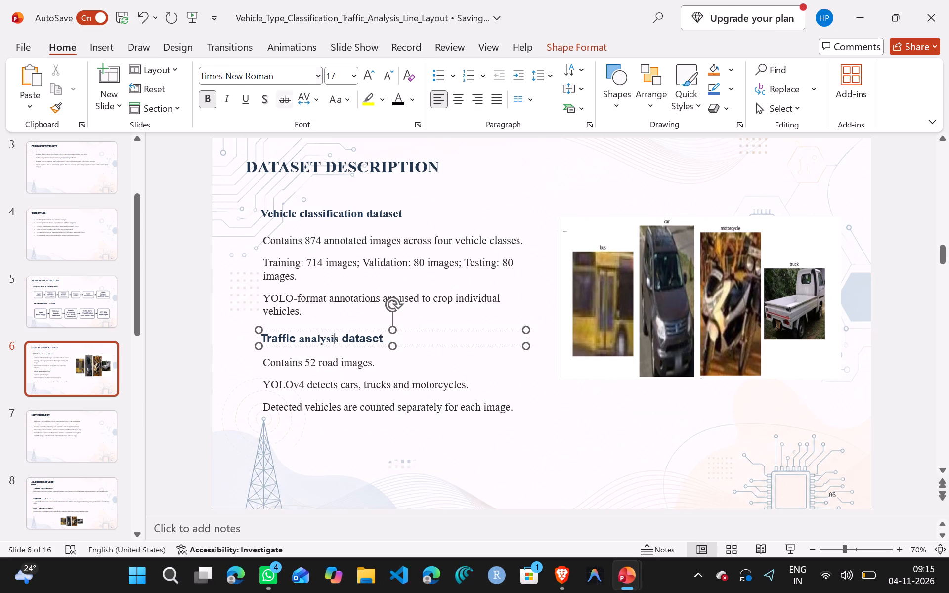
left_click(359, 328)
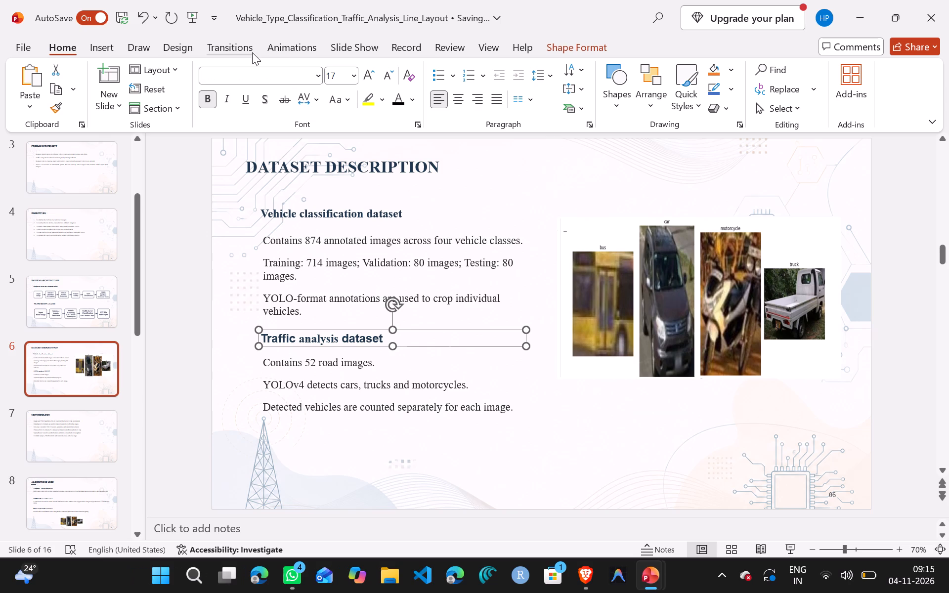
left_click(260, 78)
key("t")
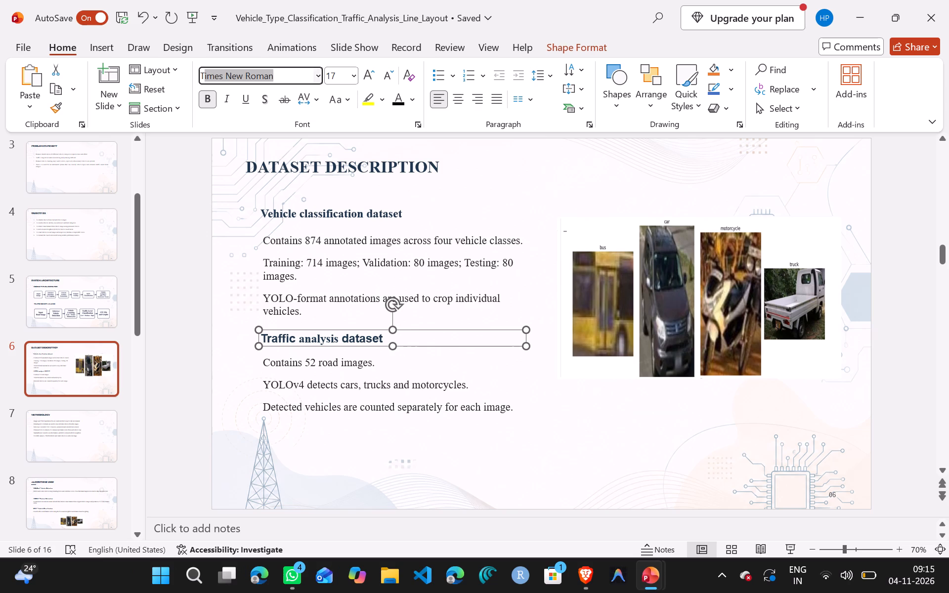
key("Return")
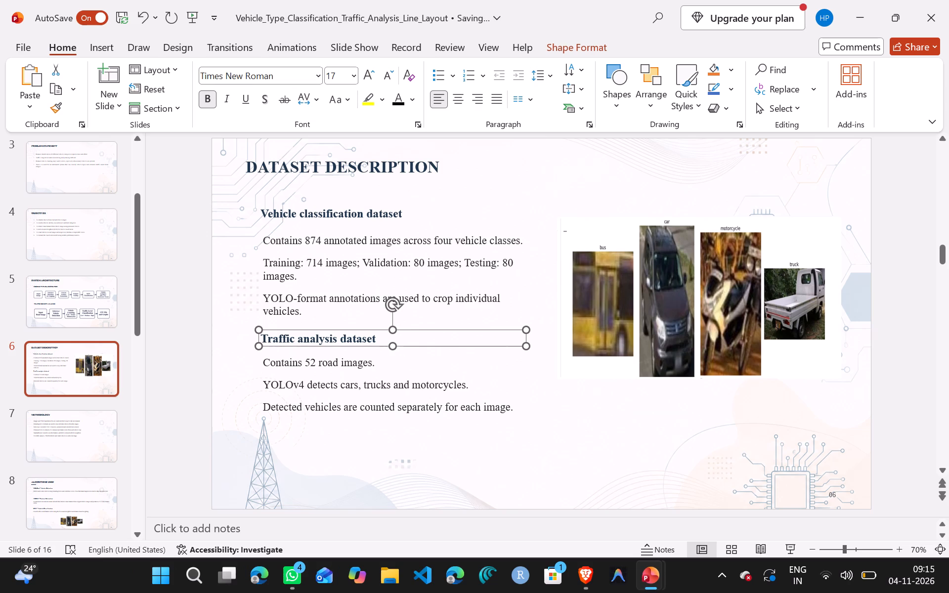
left_click(420, 441)
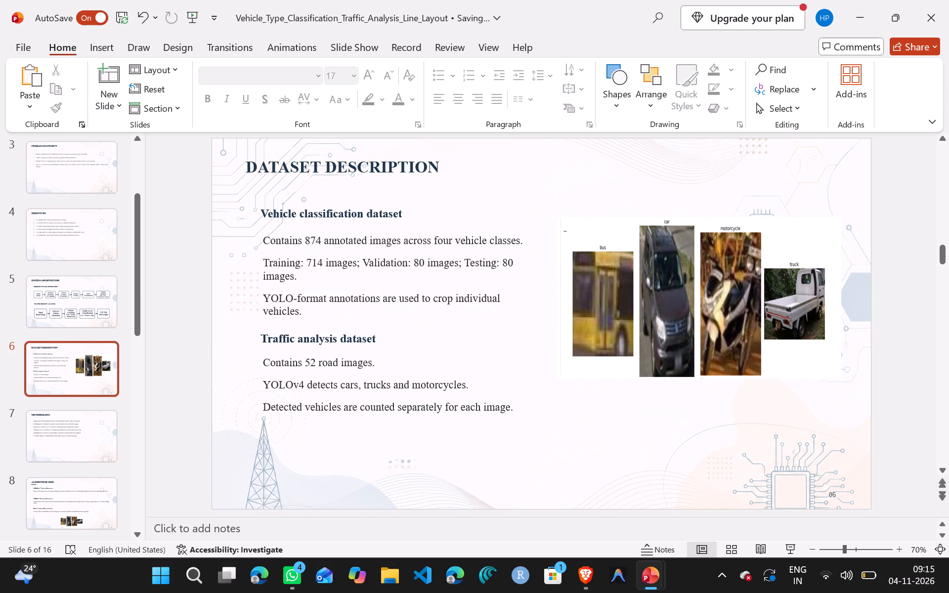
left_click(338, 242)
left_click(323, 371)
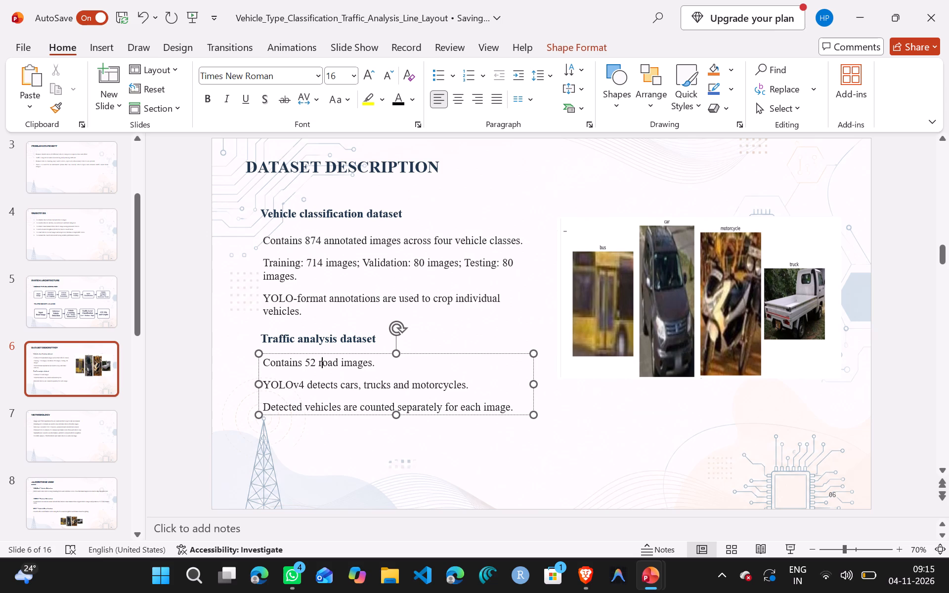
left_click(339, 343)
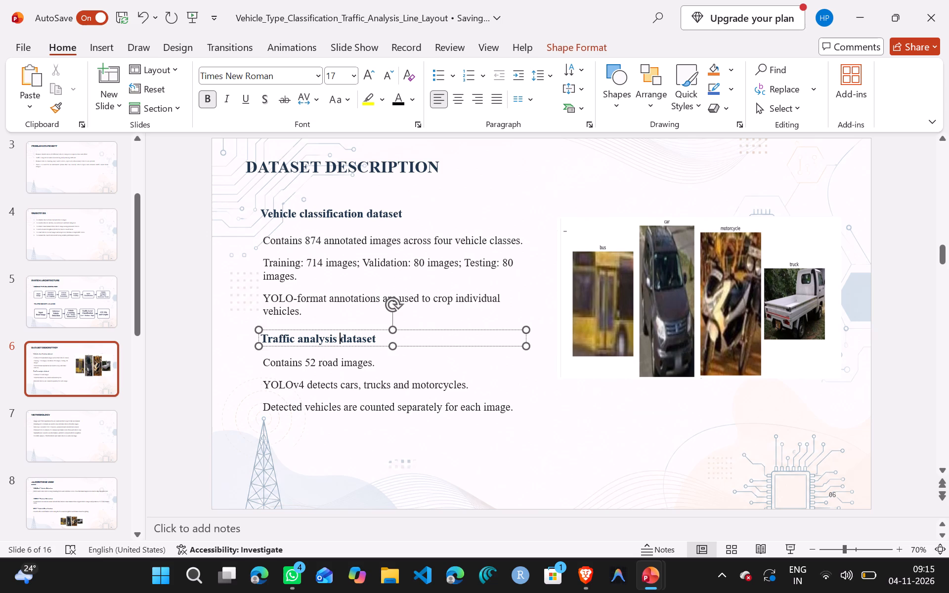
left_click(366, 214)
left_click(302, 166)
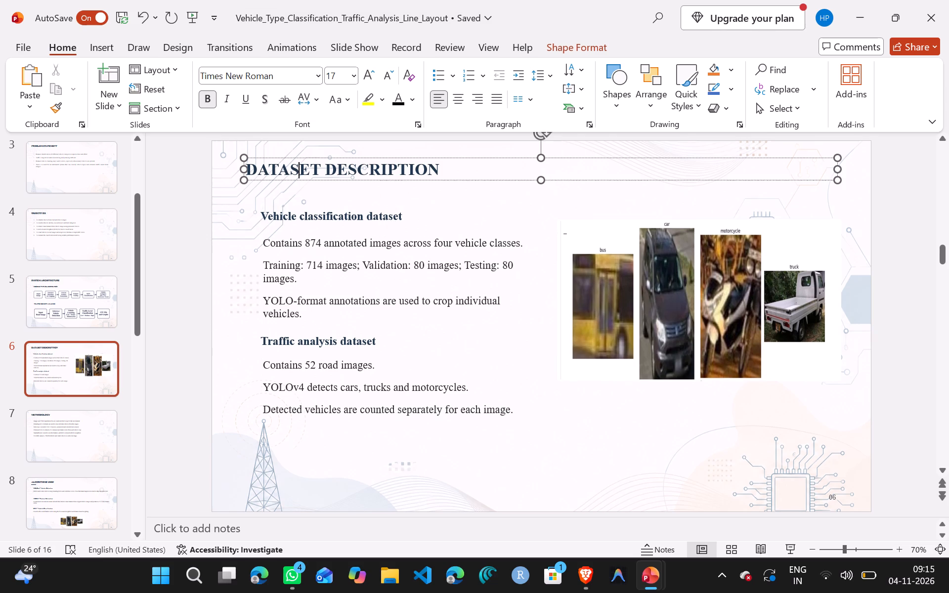
On the Methodology slide, set all the body text to font size 17.
left_click(86, 435)
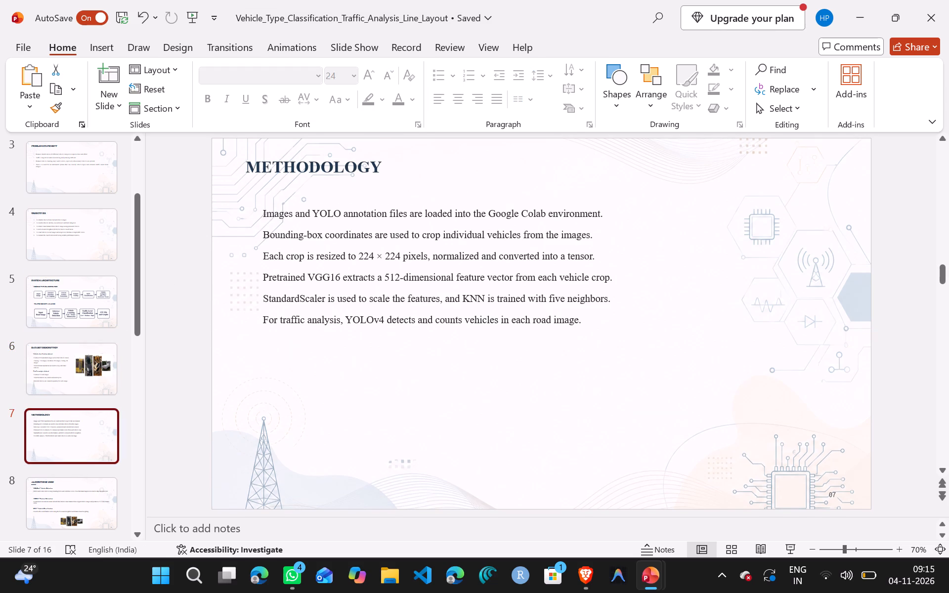
left_click(369, 332)
left_click_drag(591, 319, 265, 198)
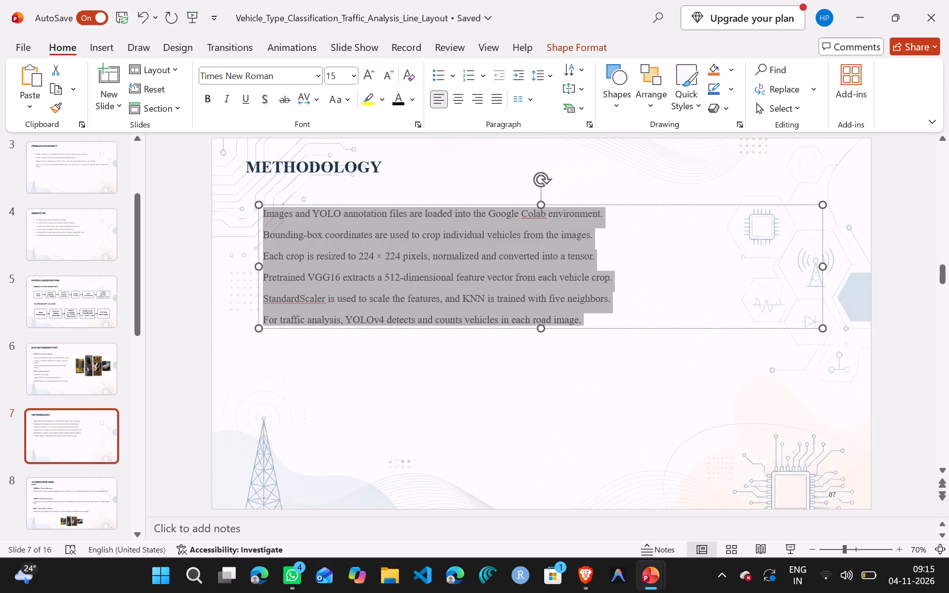
left_click_drag(265, 198, 264, 198)
left_click(336, 75)
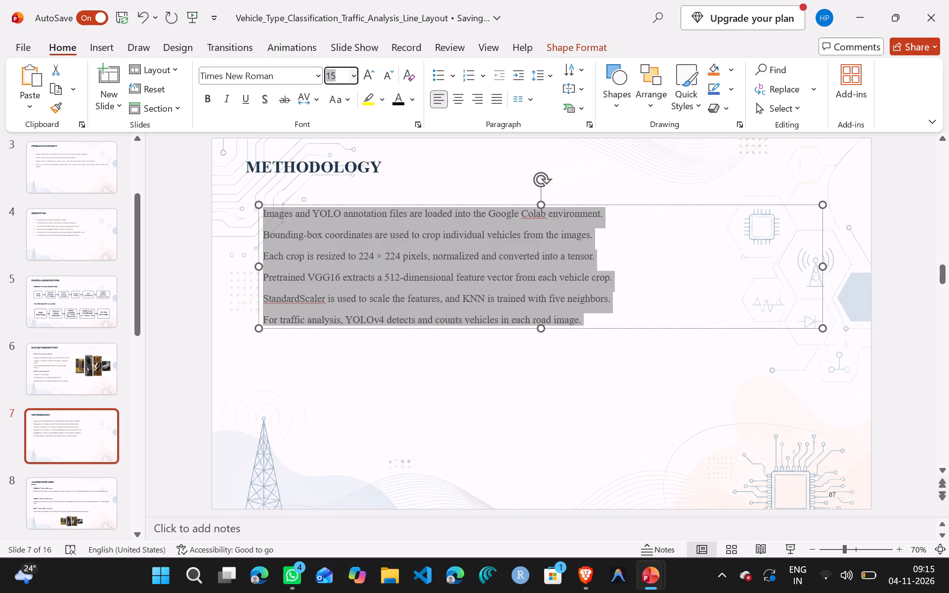
type("16")
key("Return")
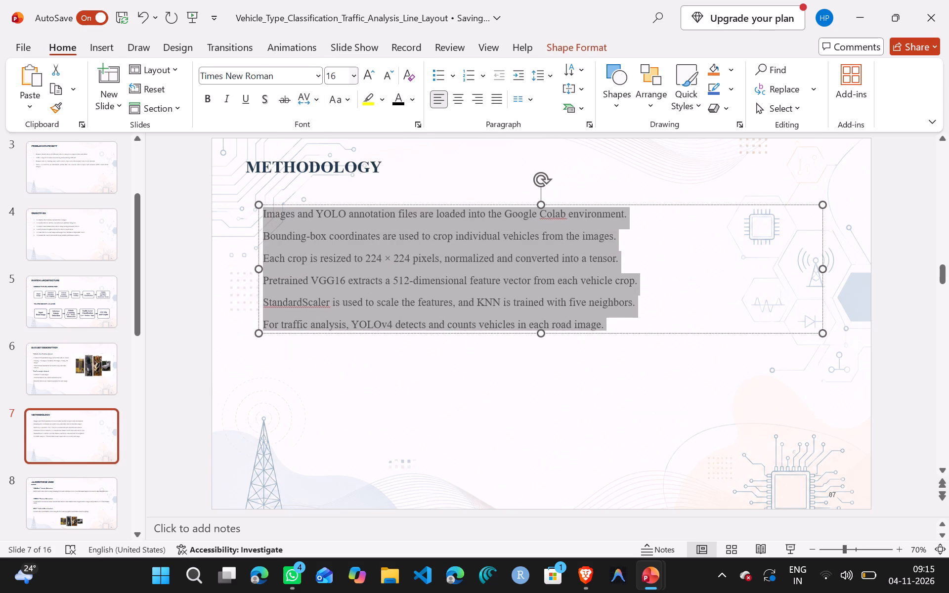
left_click(340, 72)
type("17")
key("Return")
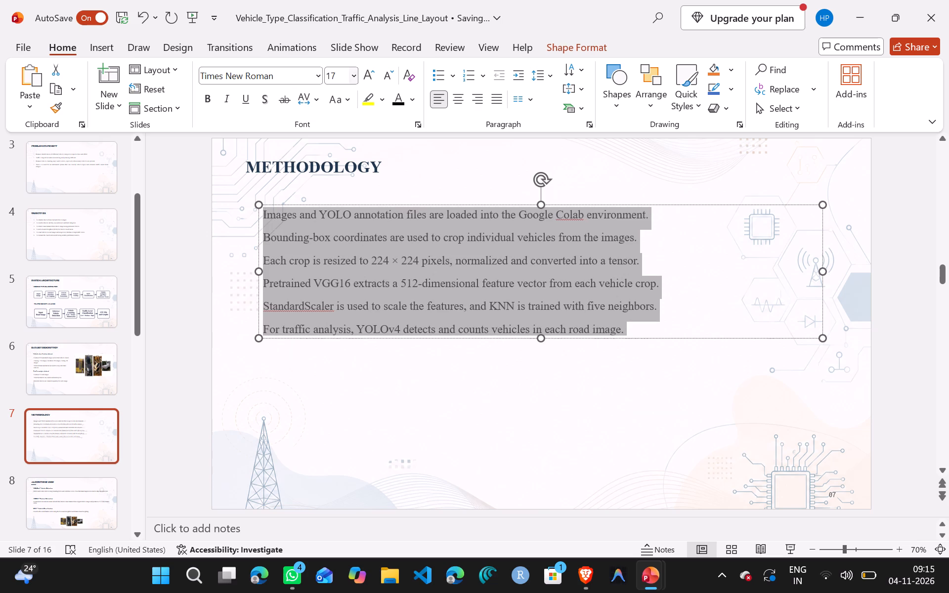
On the Algorithms Used slide, set the YOLOv4, VGG16 and KNN description texts to font size 17.
left_click(84, 488)
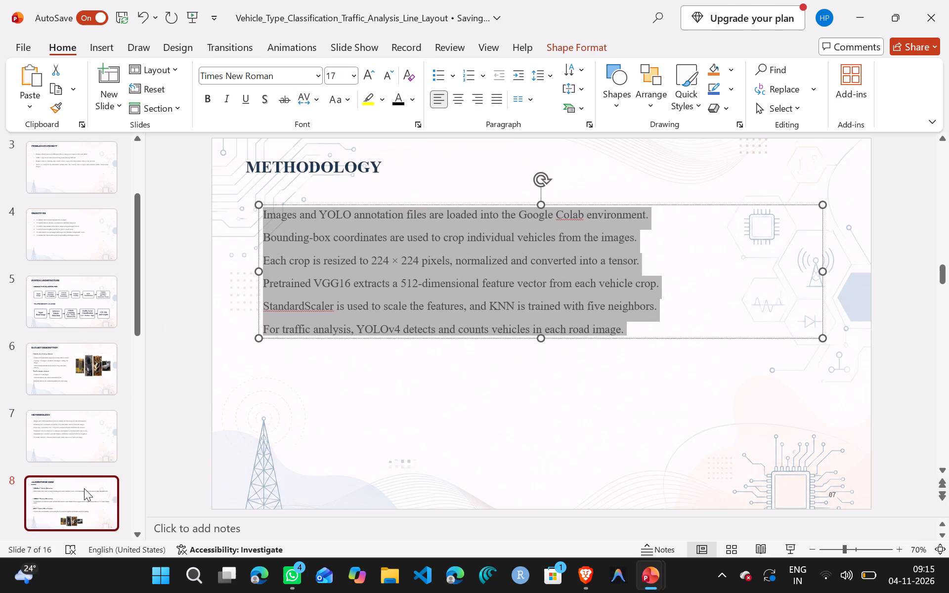
left_click(408, 384, "ctrl")
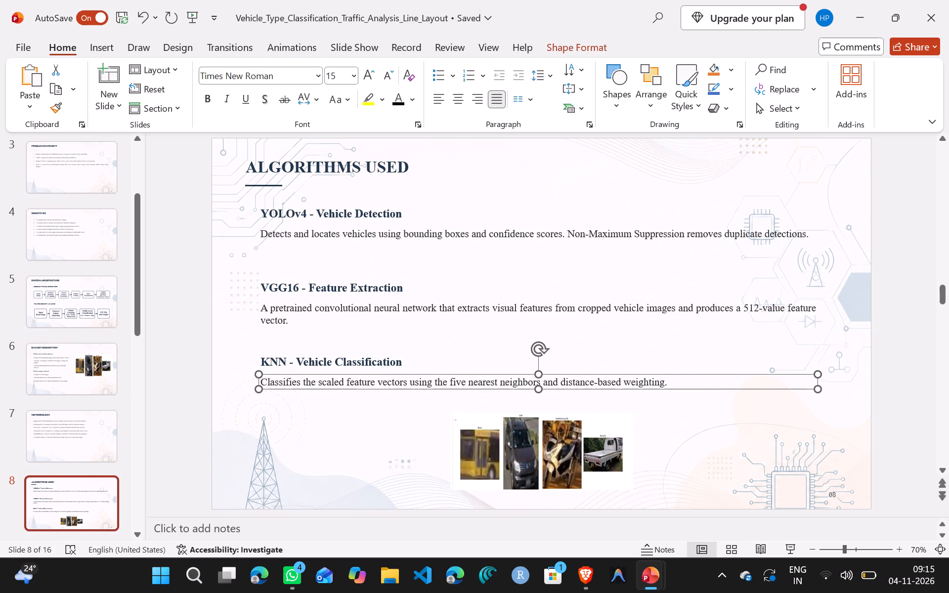
left_click(502, 308, "ctrl")
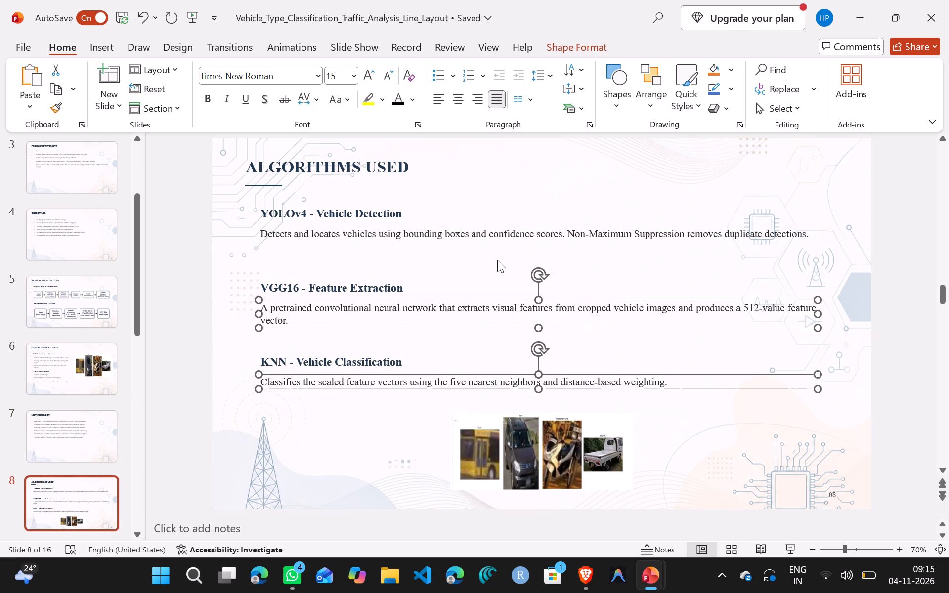
left_click(476, 238, "ctrl")
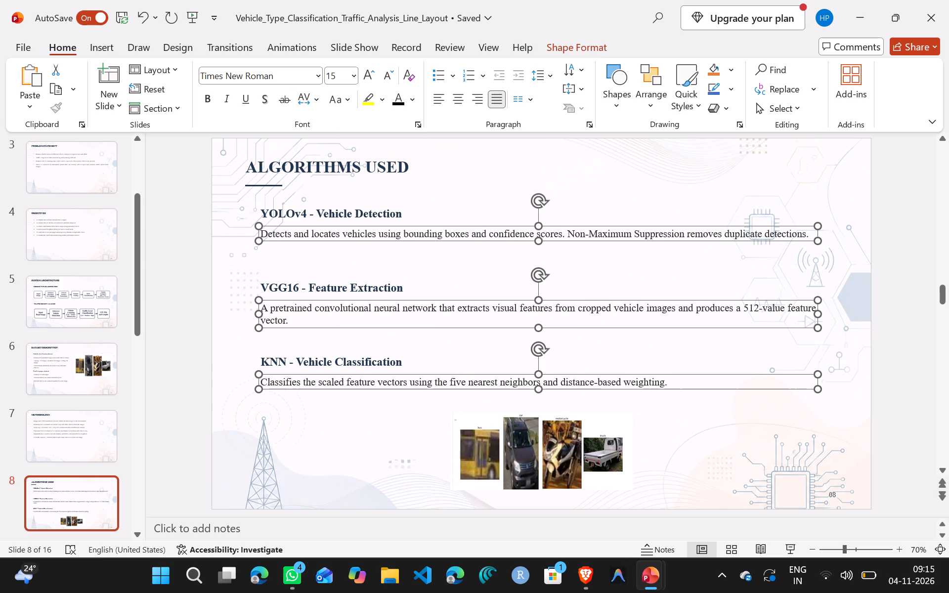
left_click(345, 77, "ctrl")
type("16")
key("Return")
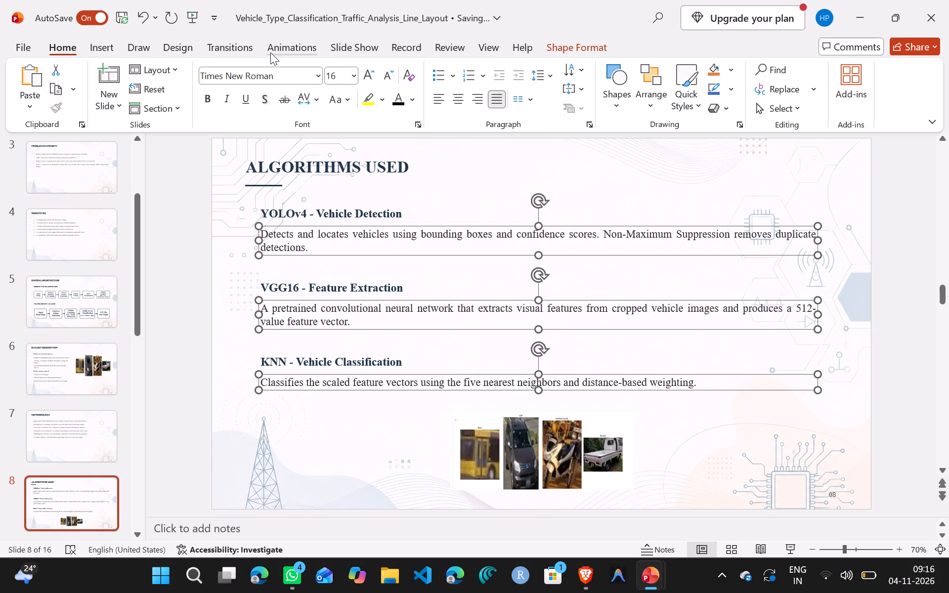
left_click(338, 81)
type("17")
key("Return")
left_click(337, 404)
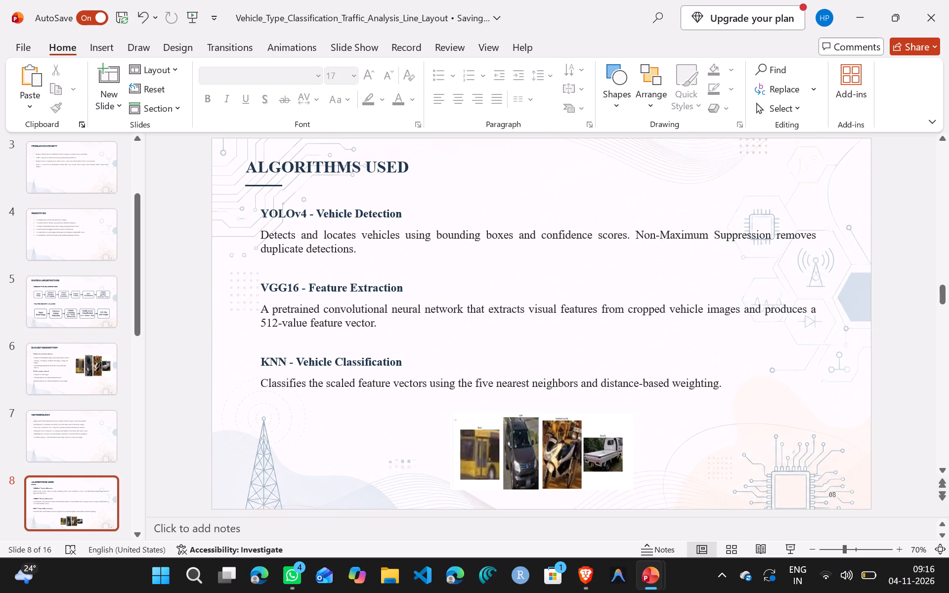
Delete the short accent line under the ALGORITHMS USED title.
left_click(363, 286)
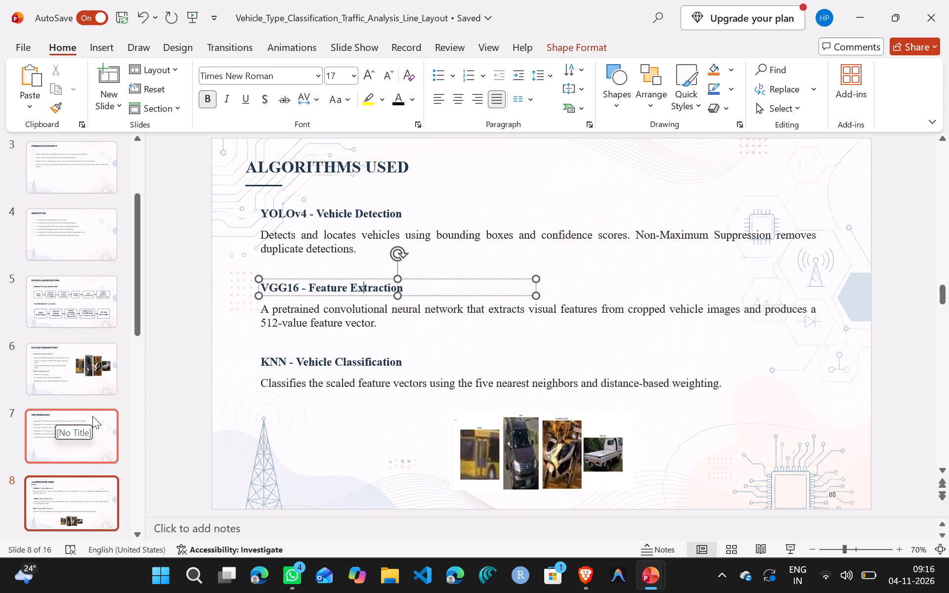
left_click(268, 185)
key("Delete")
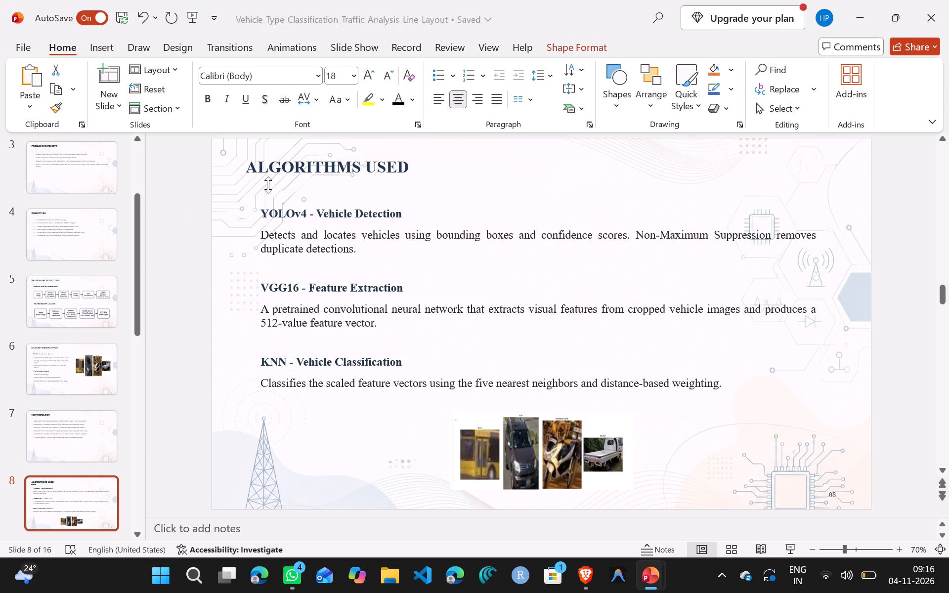
Review the Implementation and Tools and Vehicle Classification Results slides for remaining formatting issues.
scroll(62, 240, "down", 1)
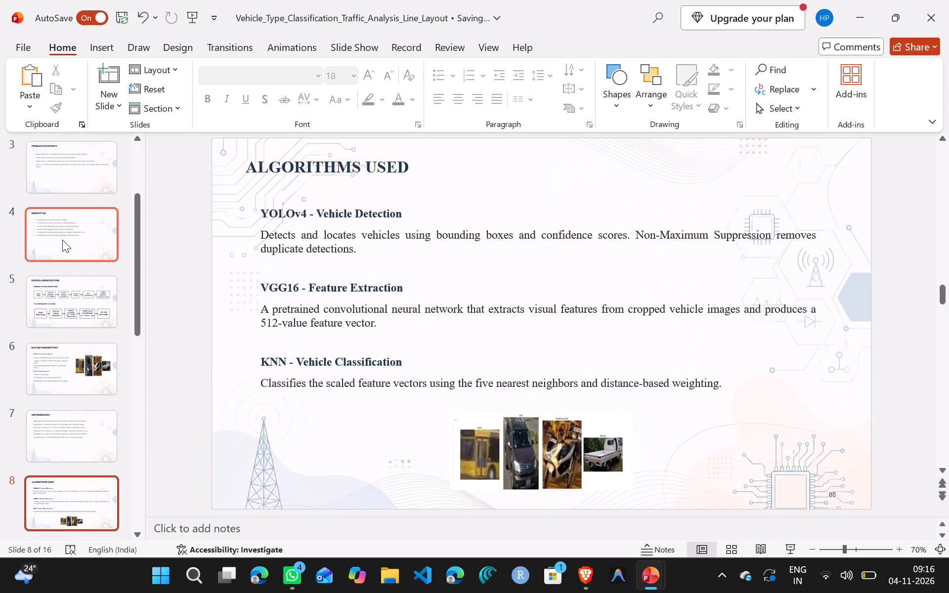
scroll(62, 240, "down", 1)
left_click(43, 453)
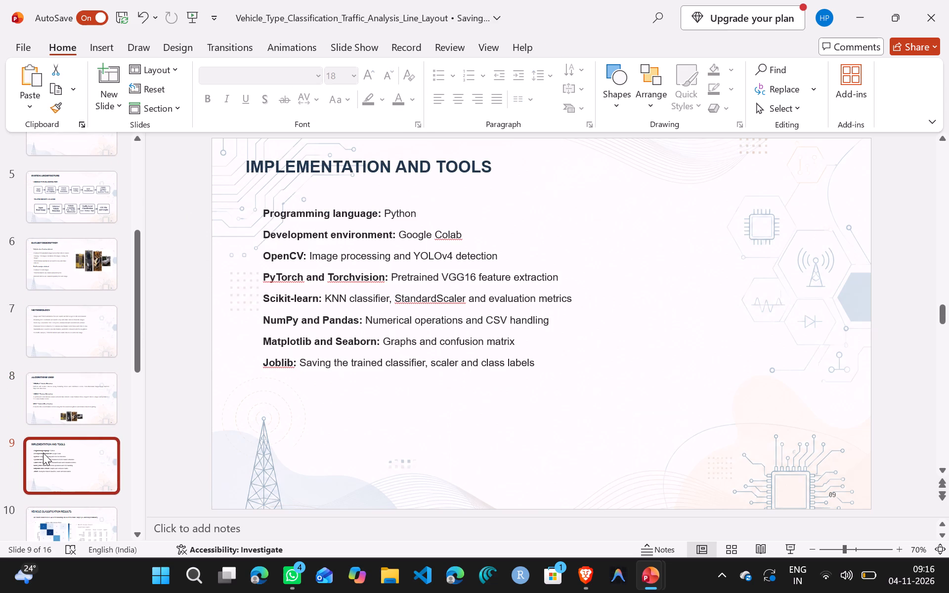
scroll(80, 468, "down", 1)
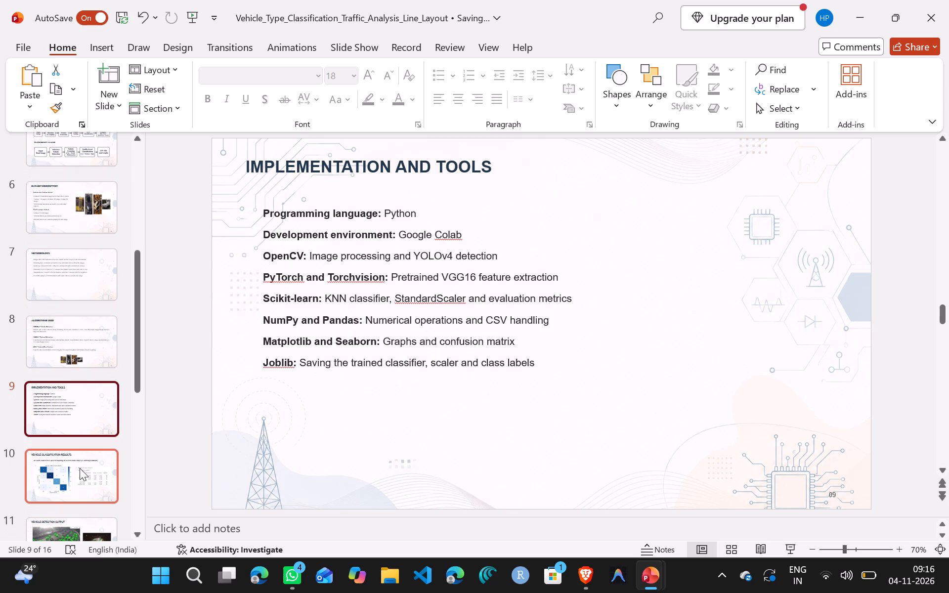
left_click(80, 468)
scroll(80, 468, "down", 1)
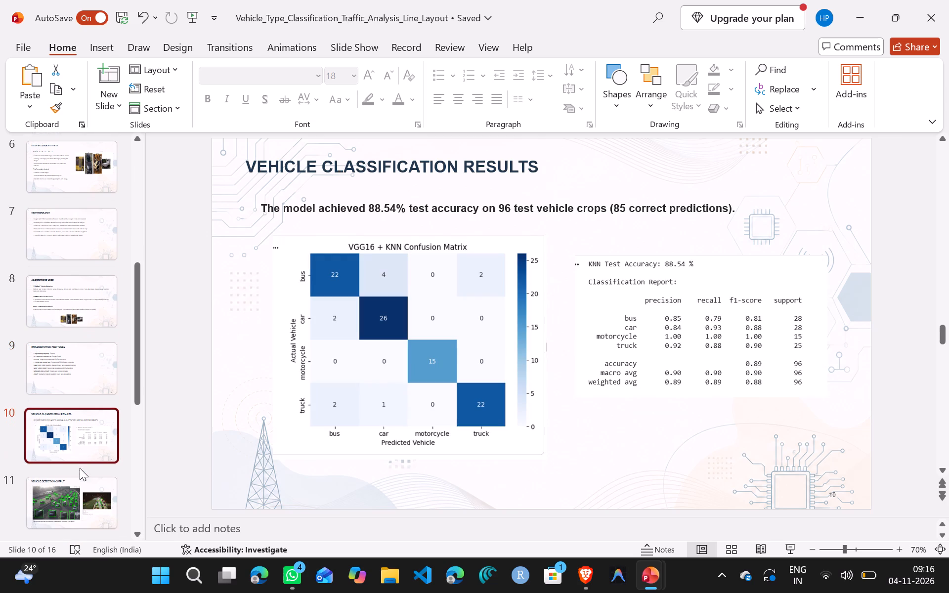
scroll(80, 468, "down", 2)
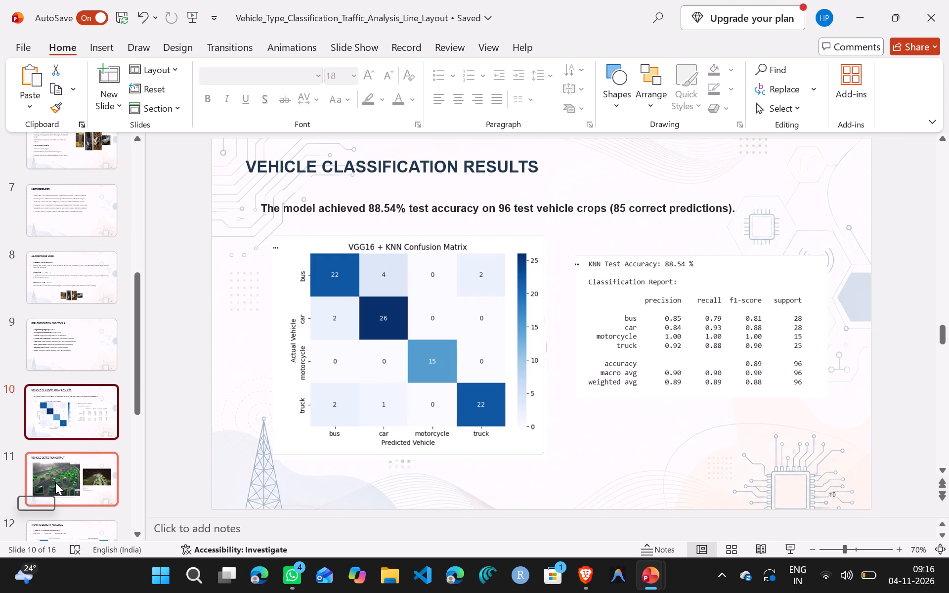
On the Vehicle Detection Output slide, crop the top edge of the large daytime traffic picture to cut off its small icon strip.
left_click(73, 474)
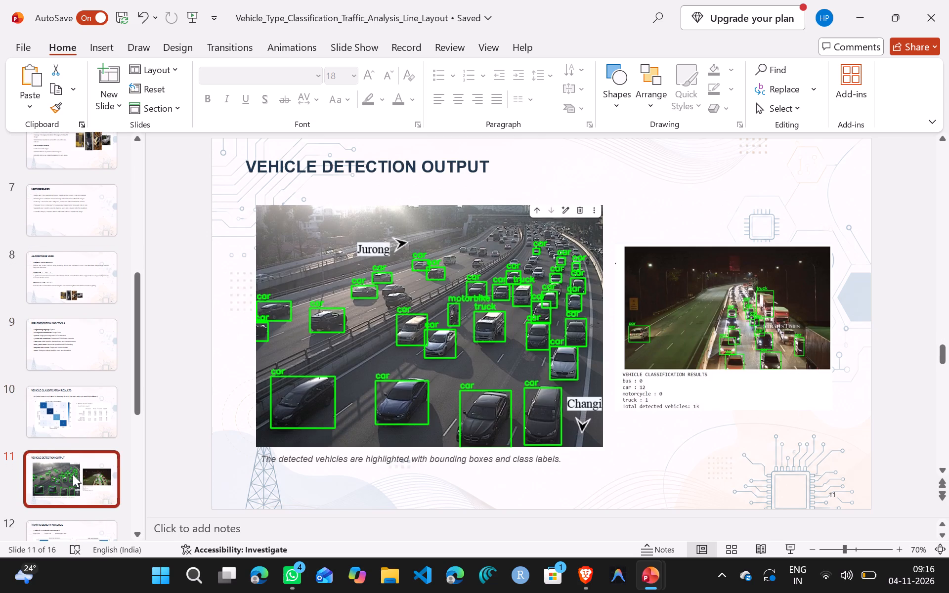
scroll(73, 474, "down", 1)
key("shift+super+s")
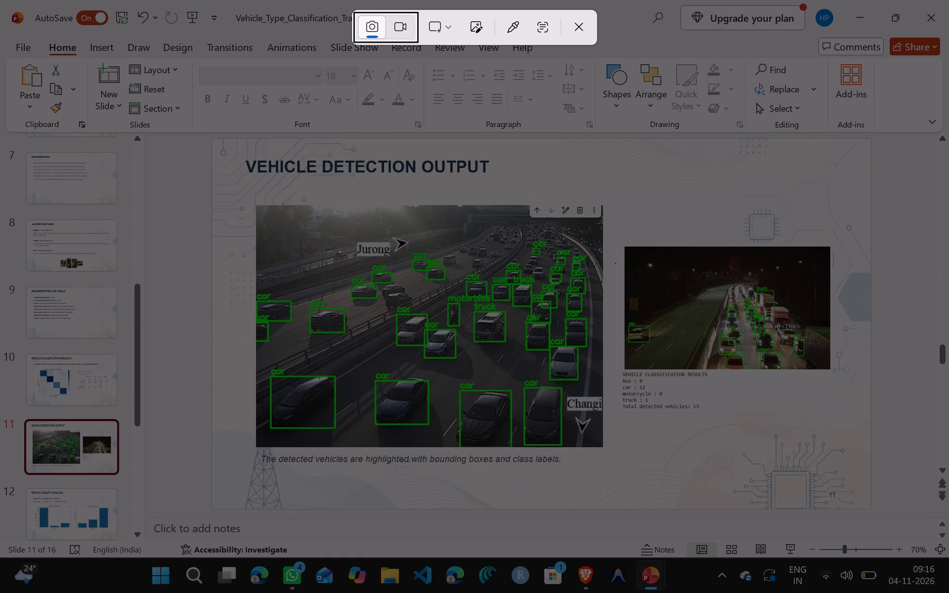
left_click(577, 29)
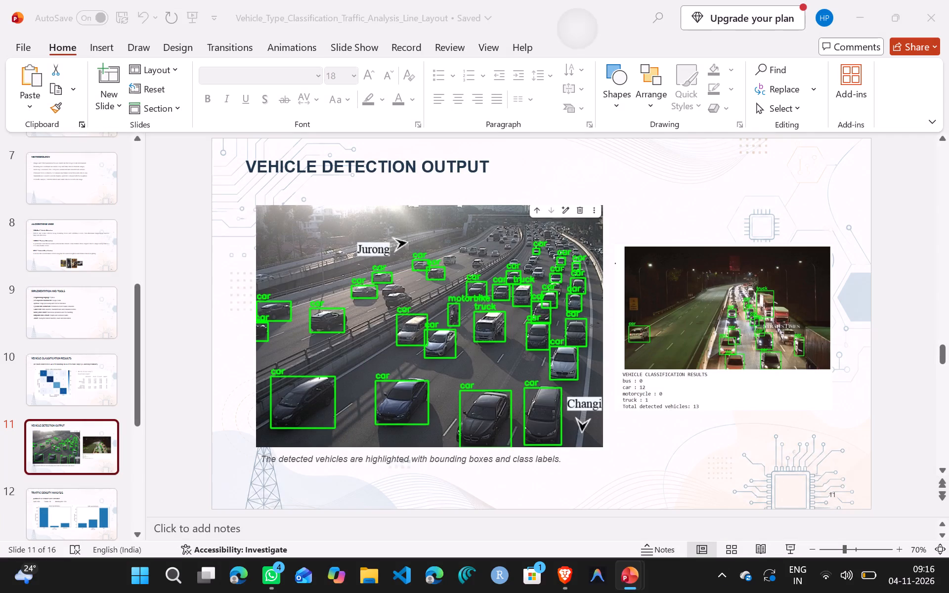
right_click(491, 278)
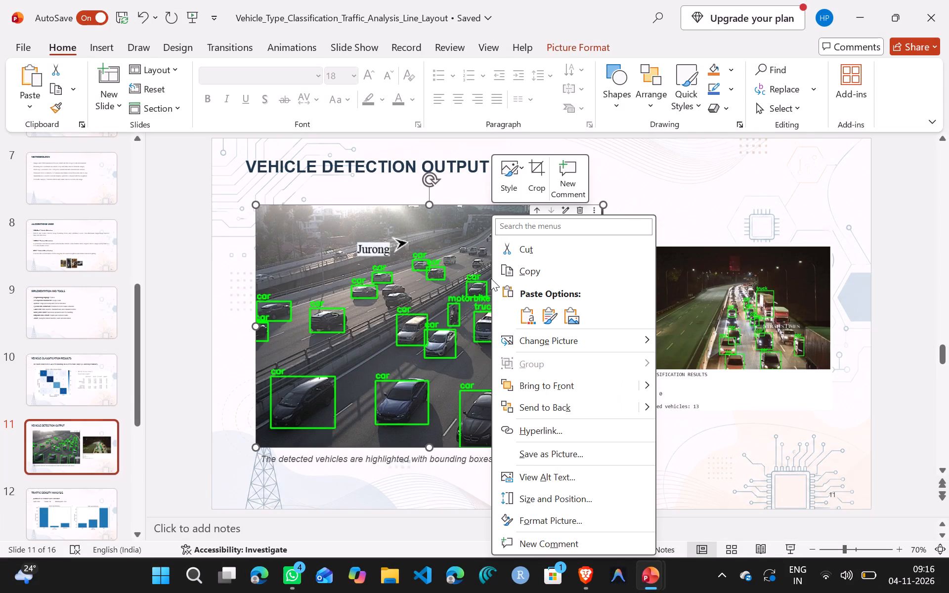
left_click(540, 174)
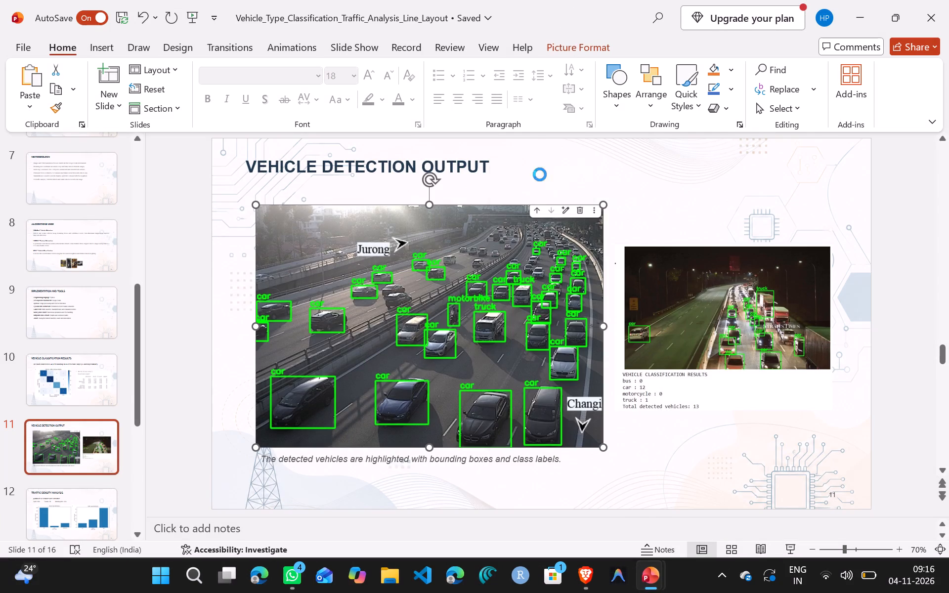
left_click_drag(427, 208, 430, 223)
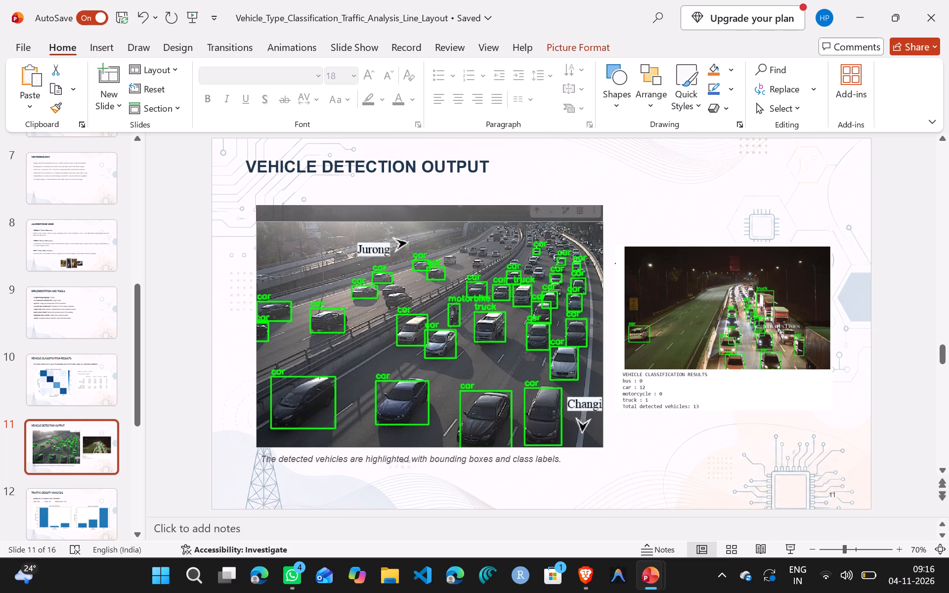
left_click_drag(430, 223, 427, 217)
key("Return")
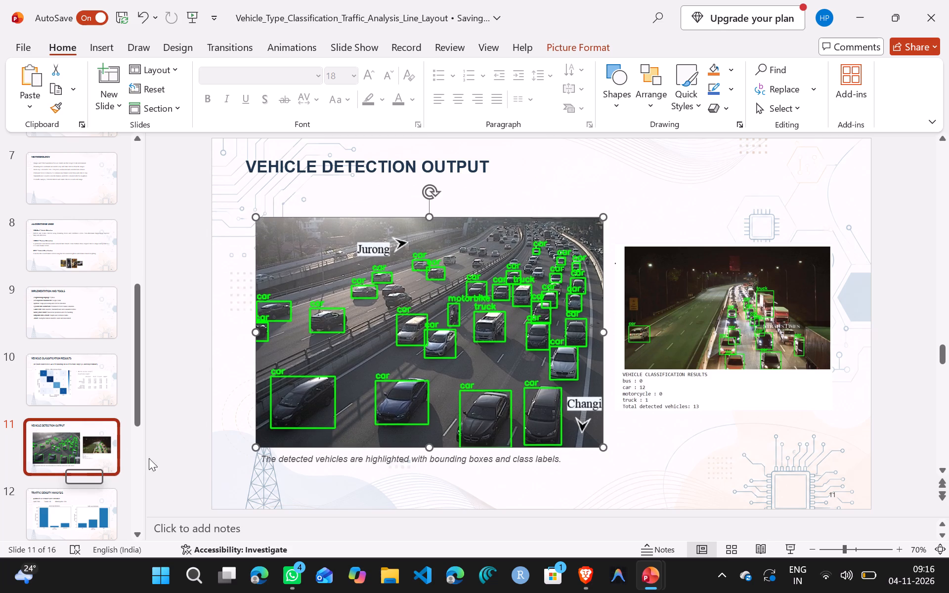
left_click(292, 458)
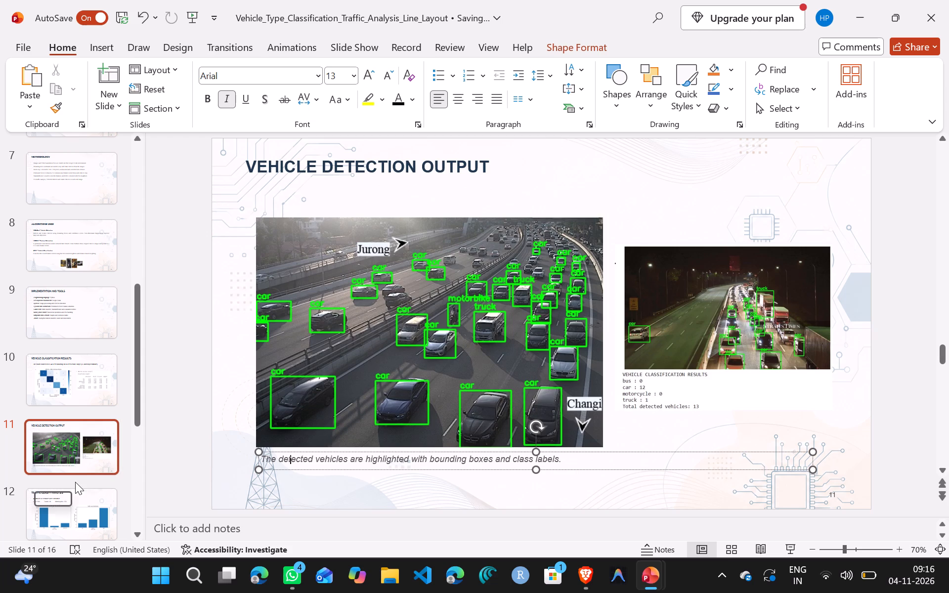
On the Performance and Limitations slide, set the body texts under Classification performance and Limitations to font size 17.
scroll(75, 482, "down", 1)
left_click(75, 482)
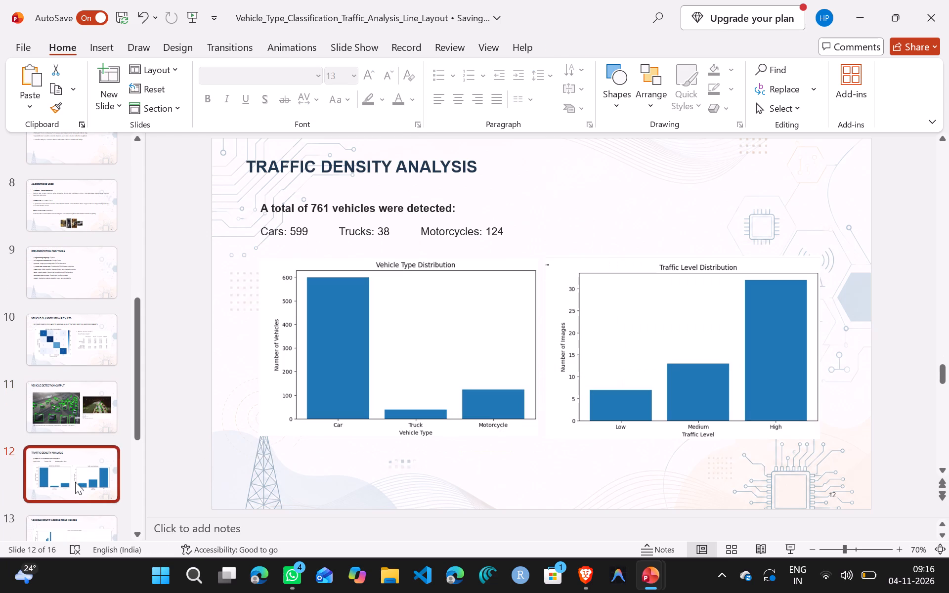
scroll(72, 496, "down", 2)
left_click(90, 459)
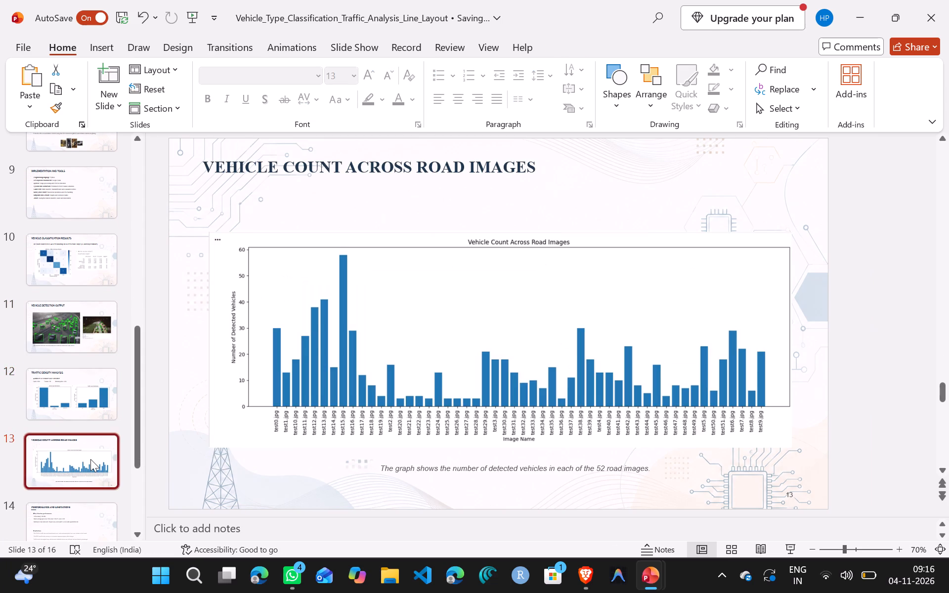
scroll(90, 459, "down", 2)
left_click(90, 459)
scroll(90, 459, "down", 1)
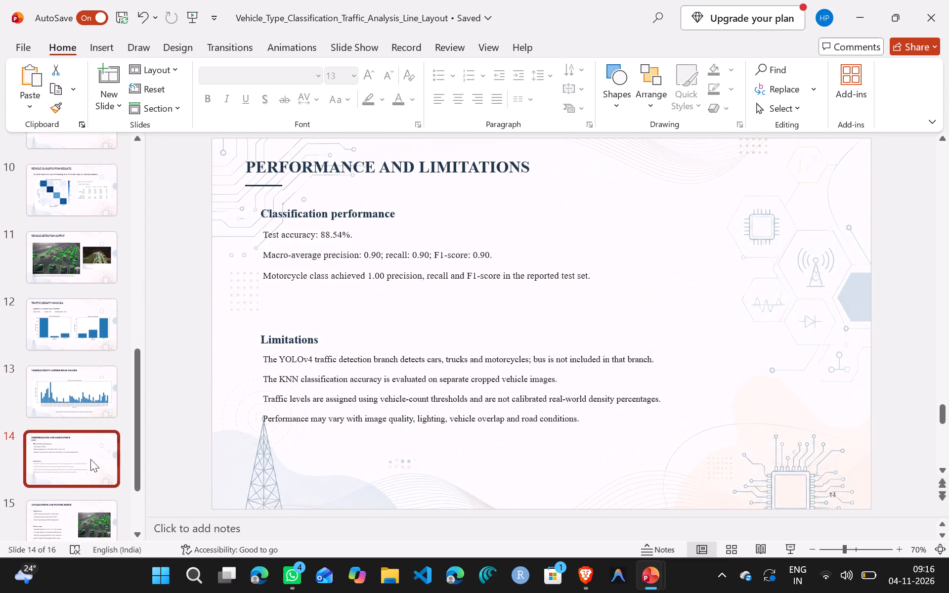
scroll(90, 459, "down", 1)
left_click(387, 270, "ctrl")
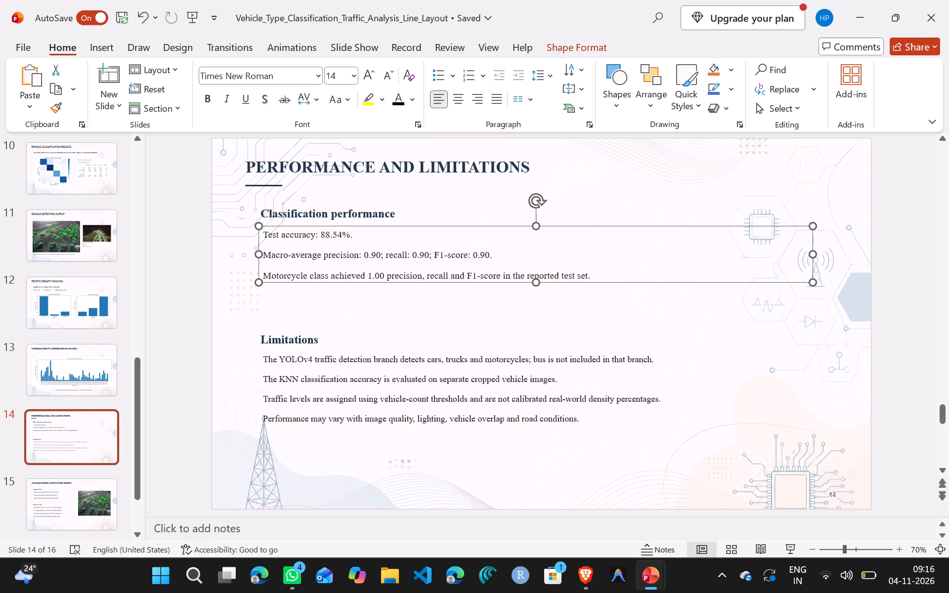
left_click(352, 414, "ctrl")
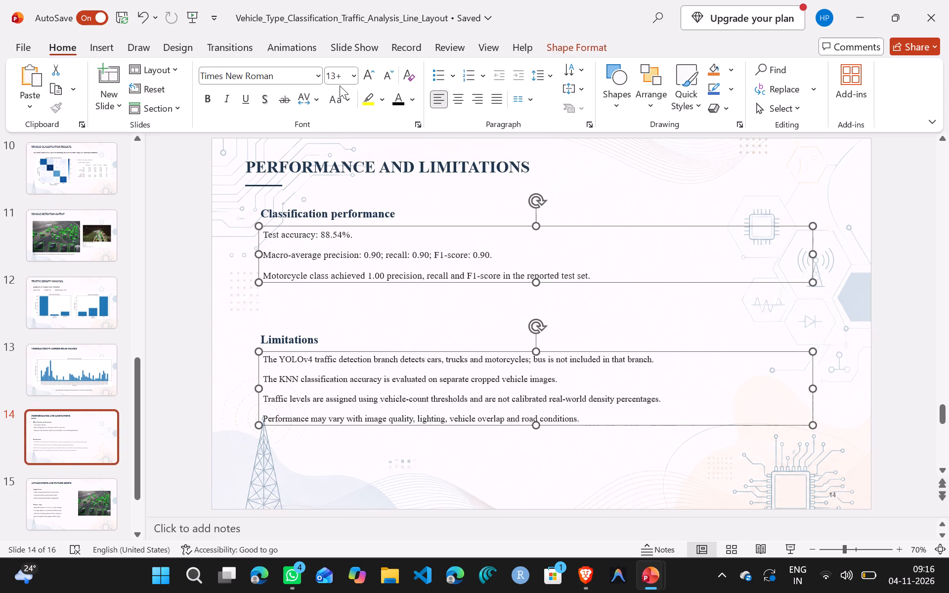
left_click(341, 77)
key("1")
key("7")
key("Return")
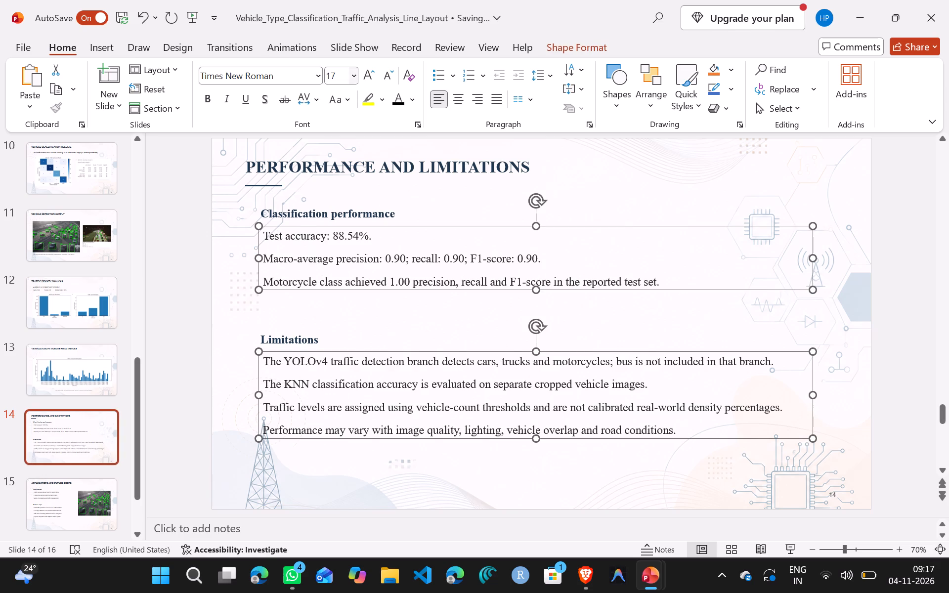
Delete the short accent line under the PERFORMANCE AND LIMITATIONS title.
scroll(81, 431, "down", 1)
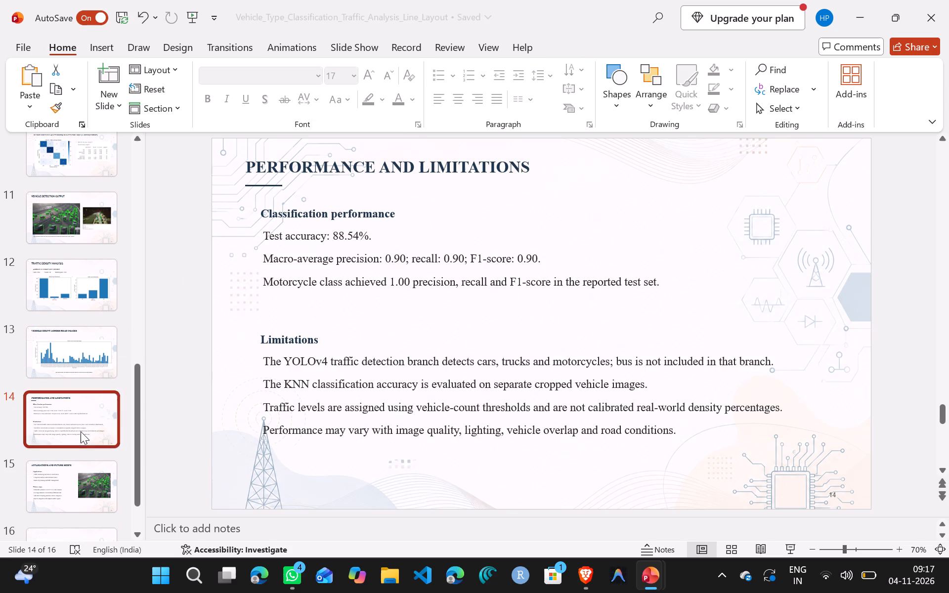
left_click(268, 184)
key("Delete")
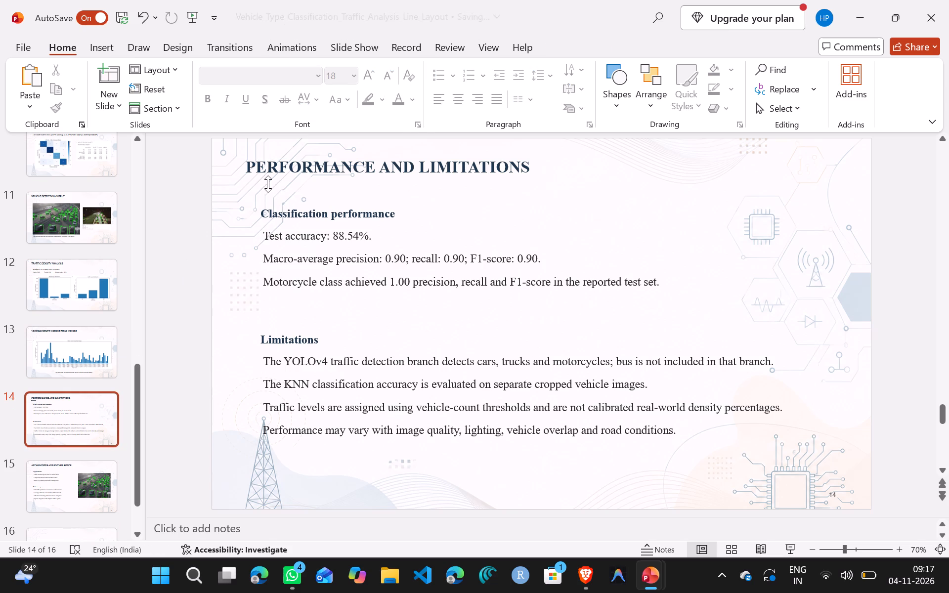
On the Applications and Future Scope slide, set both subheadings and their body texts to font size 17.
left_click(79, 519)
left_click(82, 494)
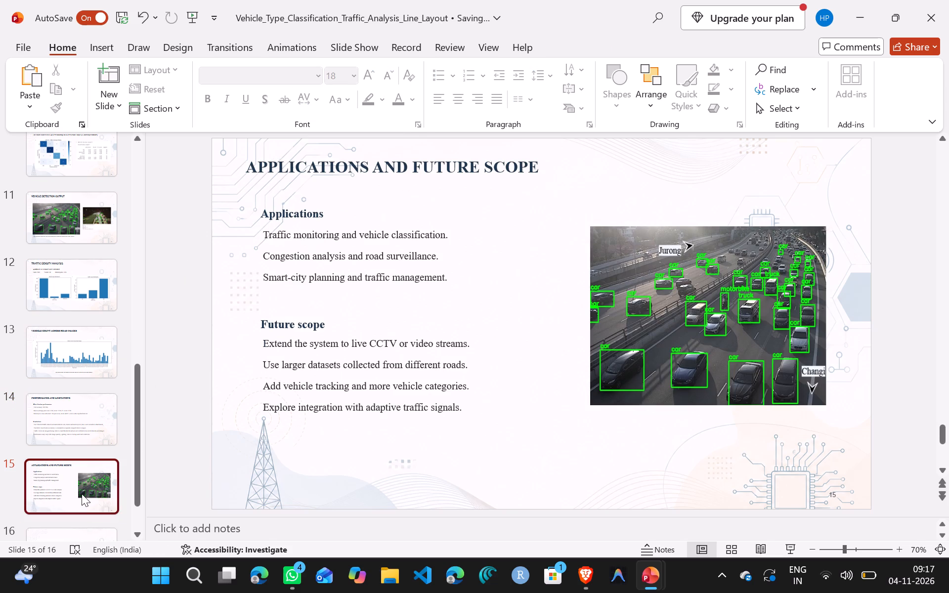
left_click(385, 362, "ctrl")
left_click(363, 273, "ctrl")
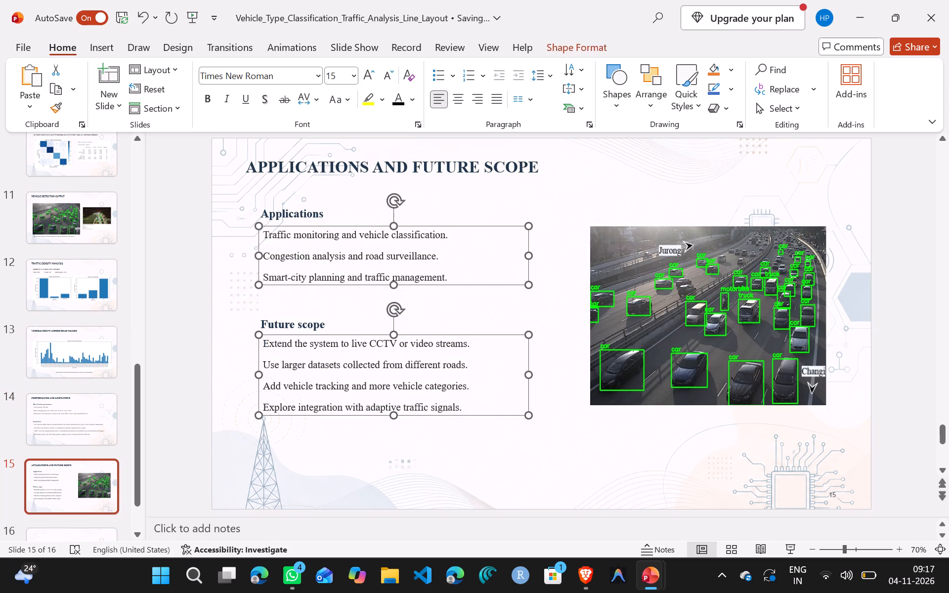
left_click(290, 206, "ctrl")
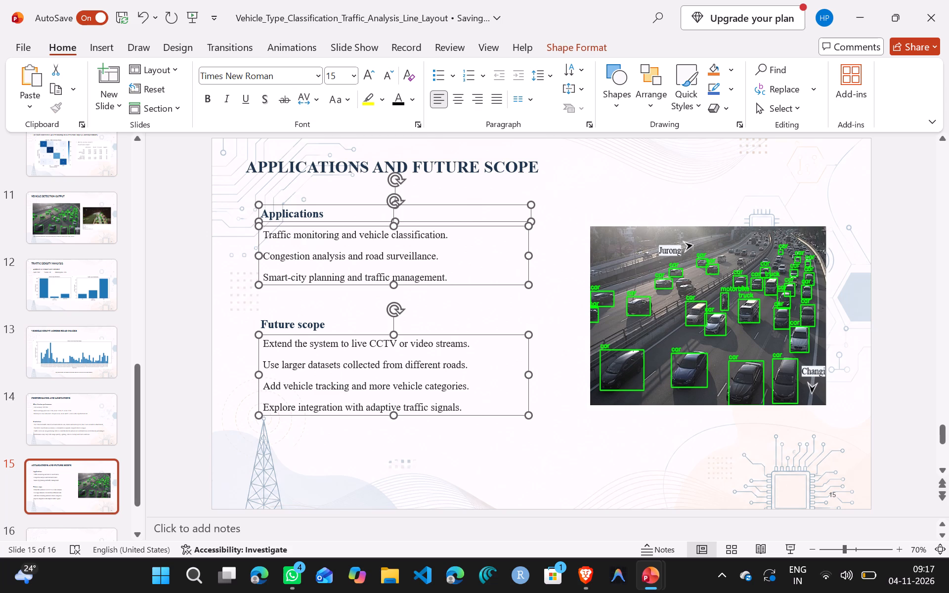
left_click(301, 321, "ctrl")
left_click(334, 73)
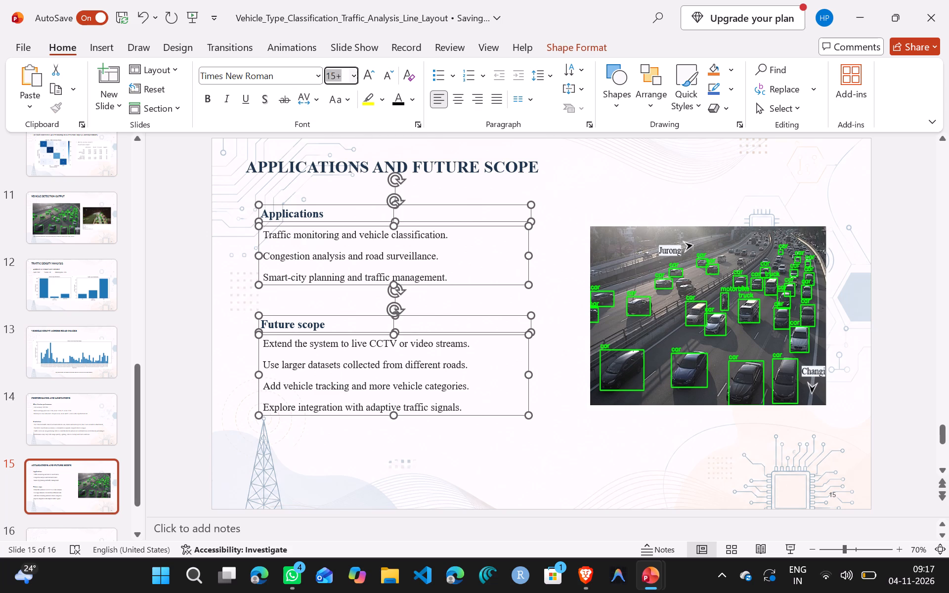
type("17")
key("Return")
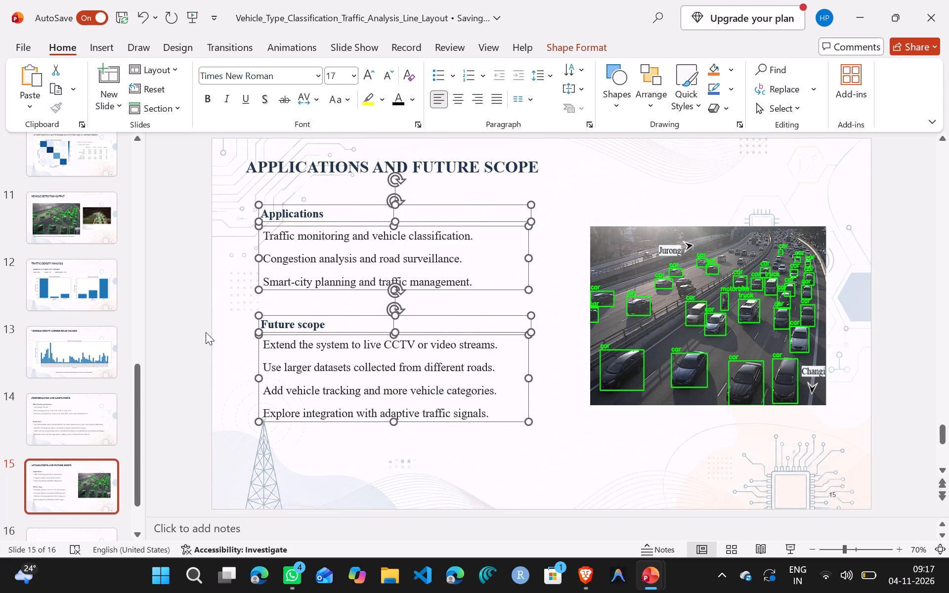
On the closing Thank You slide, change the title, subtitle and presenter names line to Times New Roman.
scroll(88, 433, "down", 1)
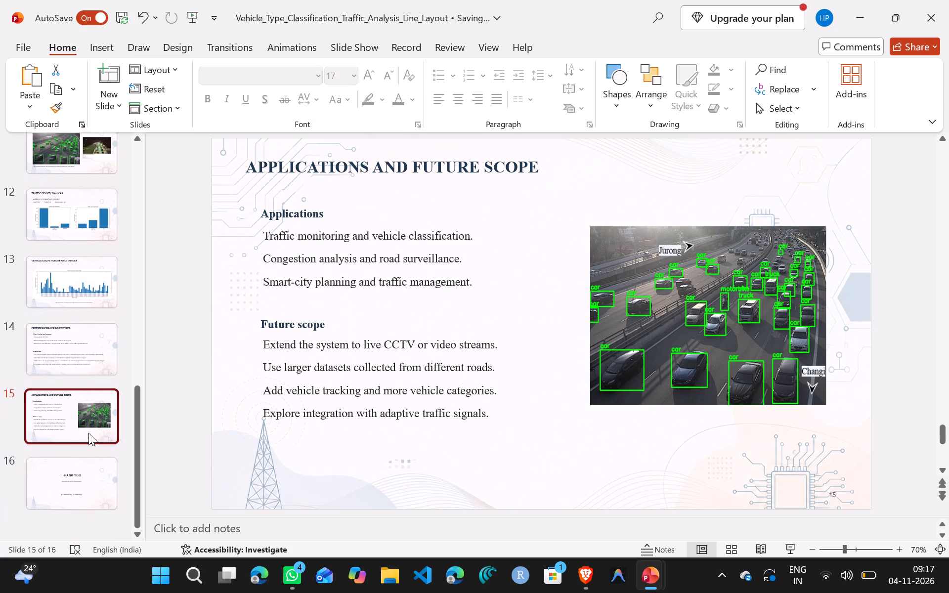
scroll(88, 433, "down", 1)
left_click(77, 497)
left_click(77, 497)
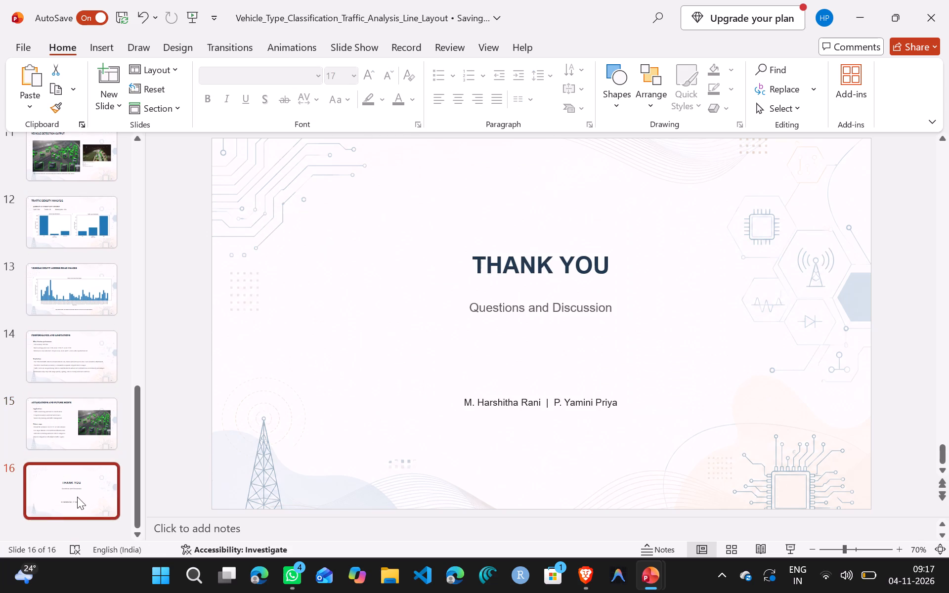
left_click(519, 268, "ctrl")
left_click(515, 305, "ctrl")
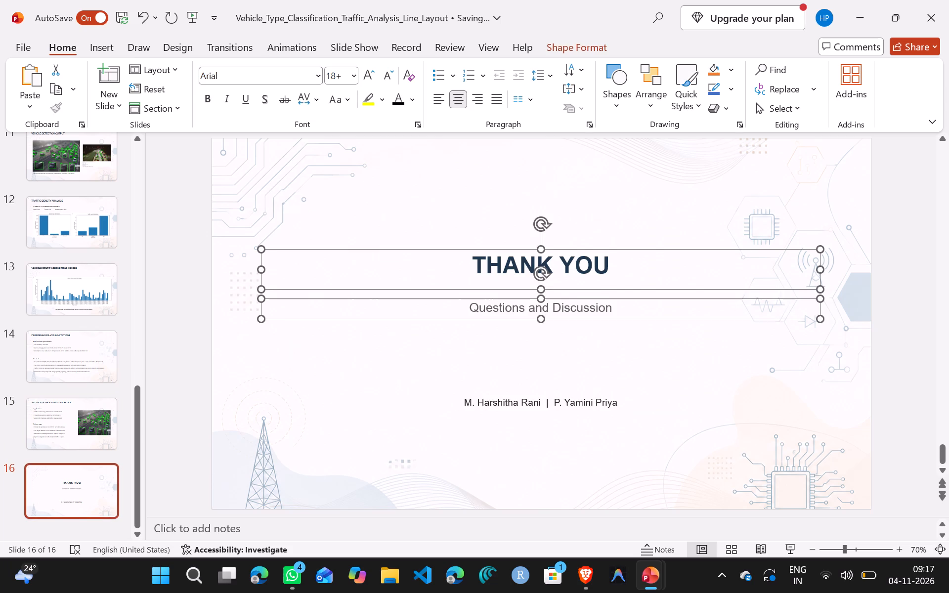
left_click(519, 394, "ctrl")
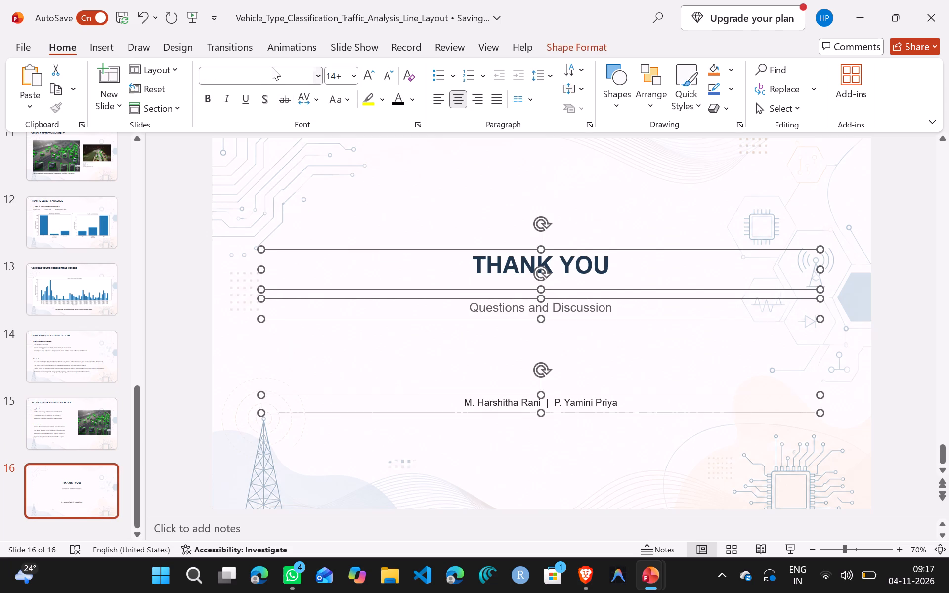
left_click(274, 78, "ctrl")
key("t")
key("Return")
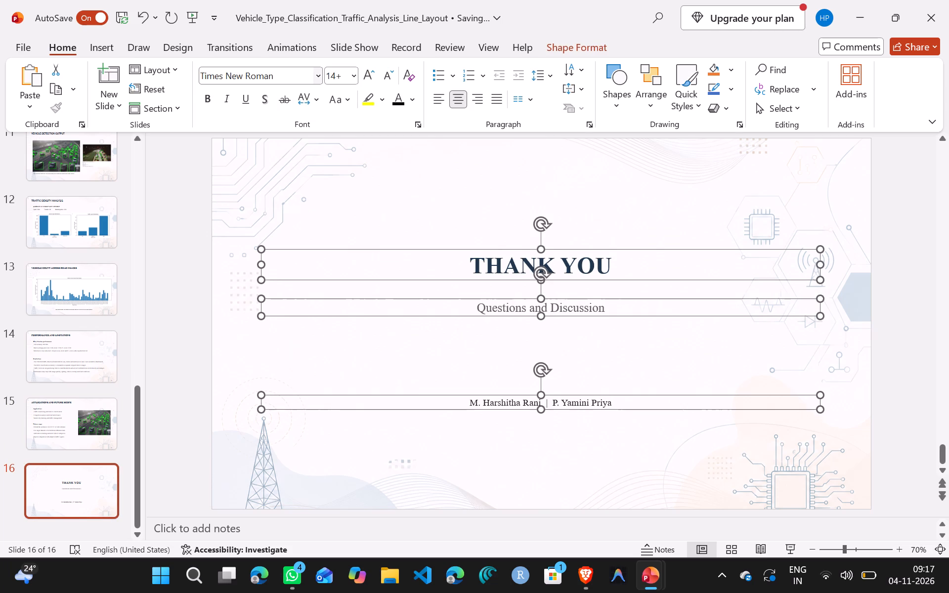
Review the edited slides one by one from the title slide through the Algorithms Used slide.
scroll(68, 283, "up", 8)
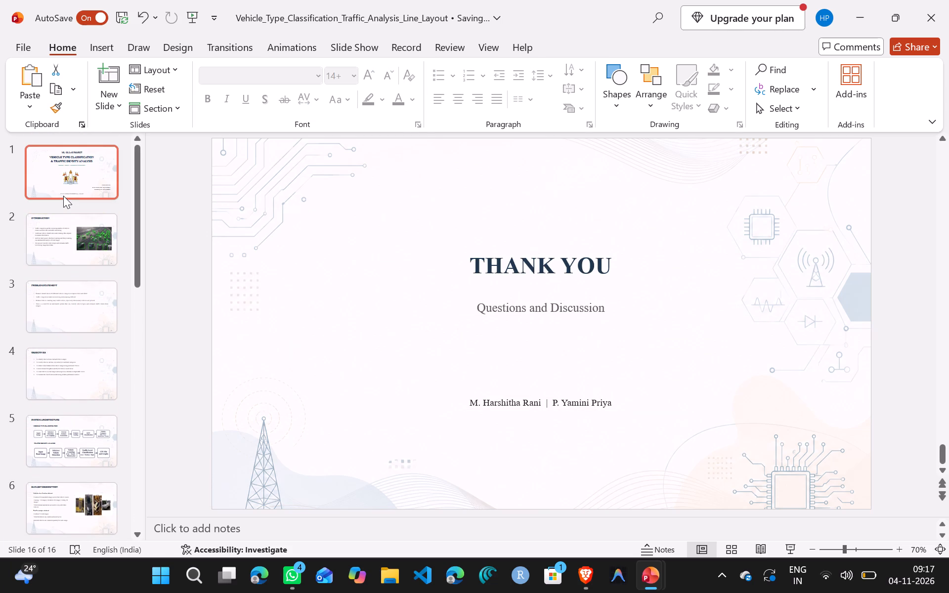
left_click(63, 196)
key("Down")
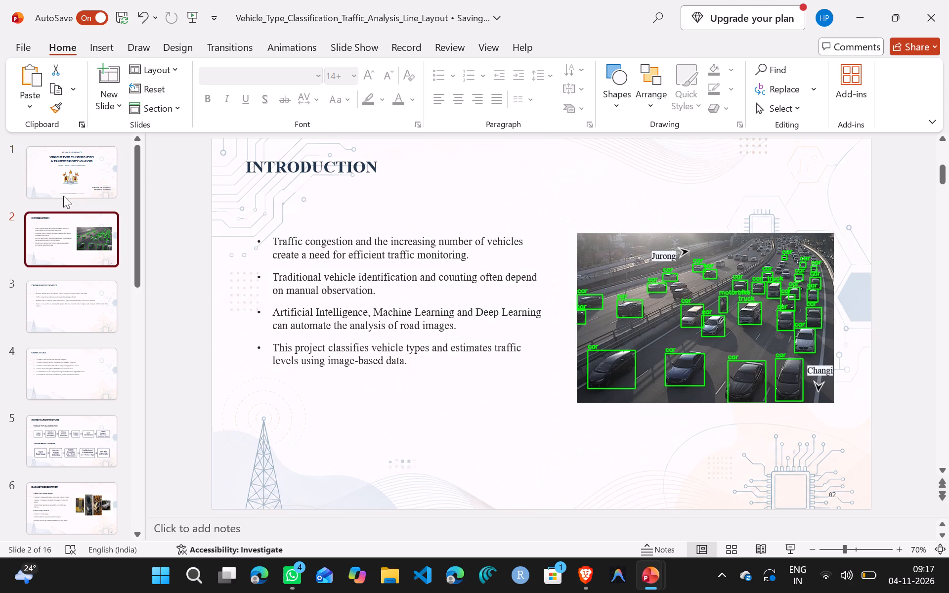
key("Down")
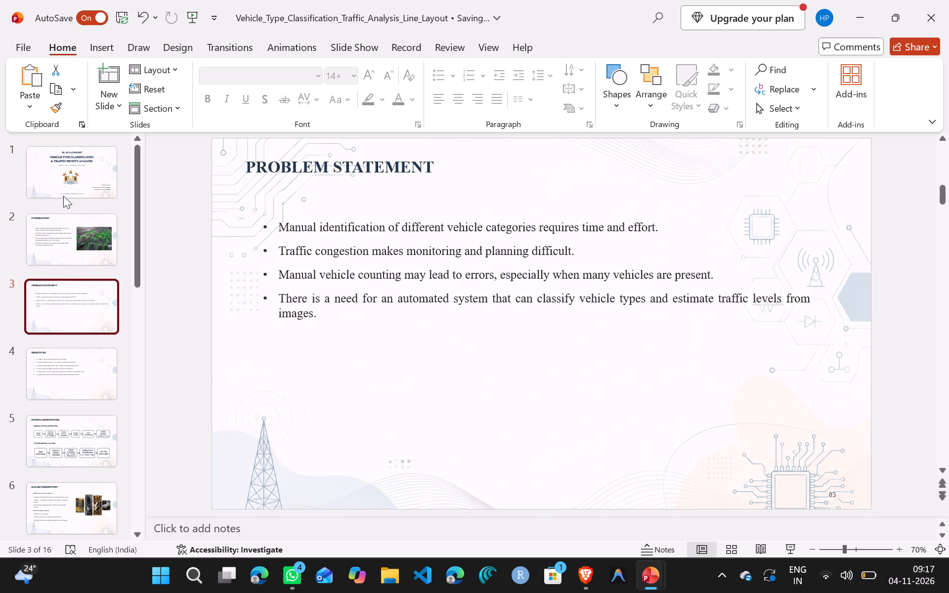
key("Down")
key("Down")
key("Down")
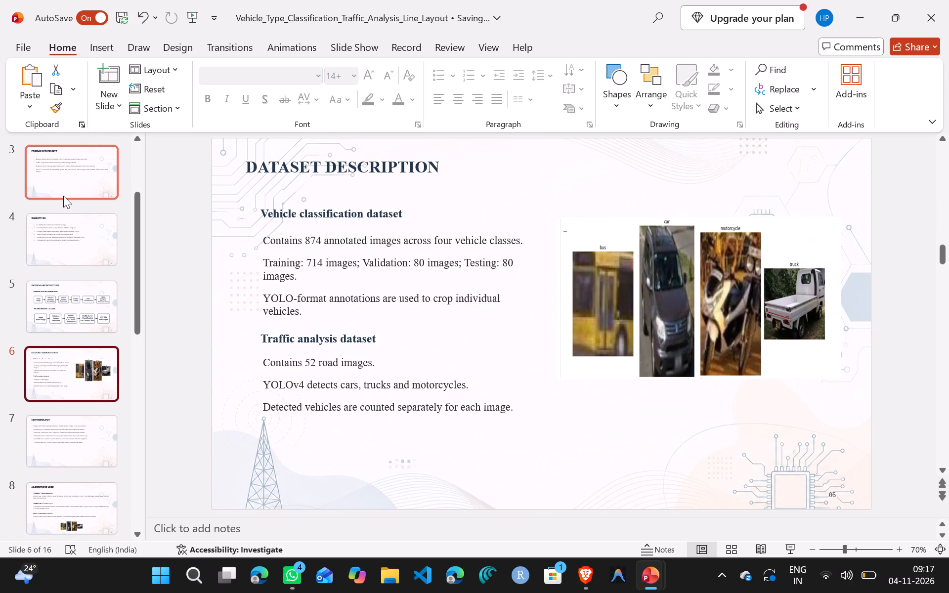
key("Down")
key("Down")
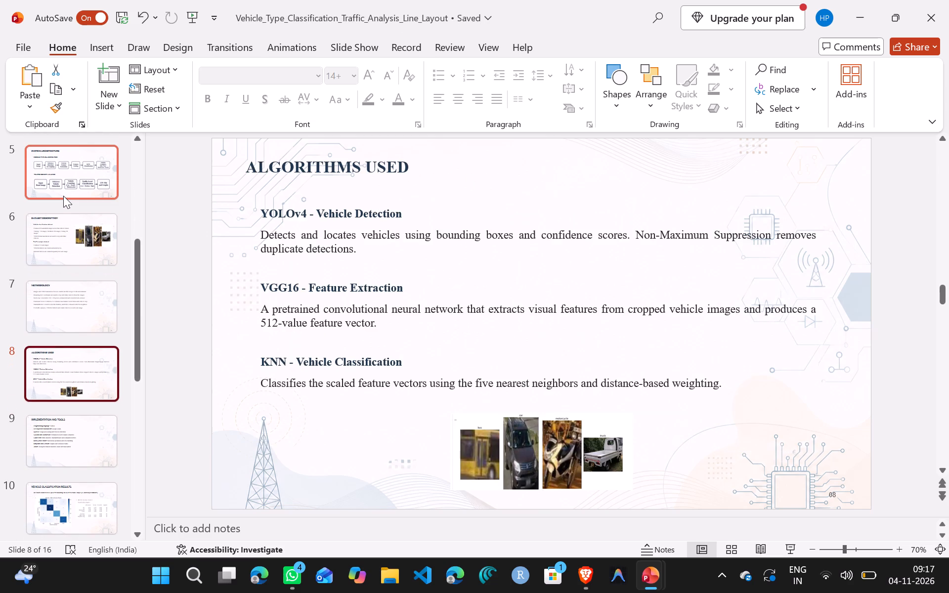
Delete the vehicle sample picture below the KNN text on the Algorithms Used slide.
left_click(517, 435)
key("Delete")
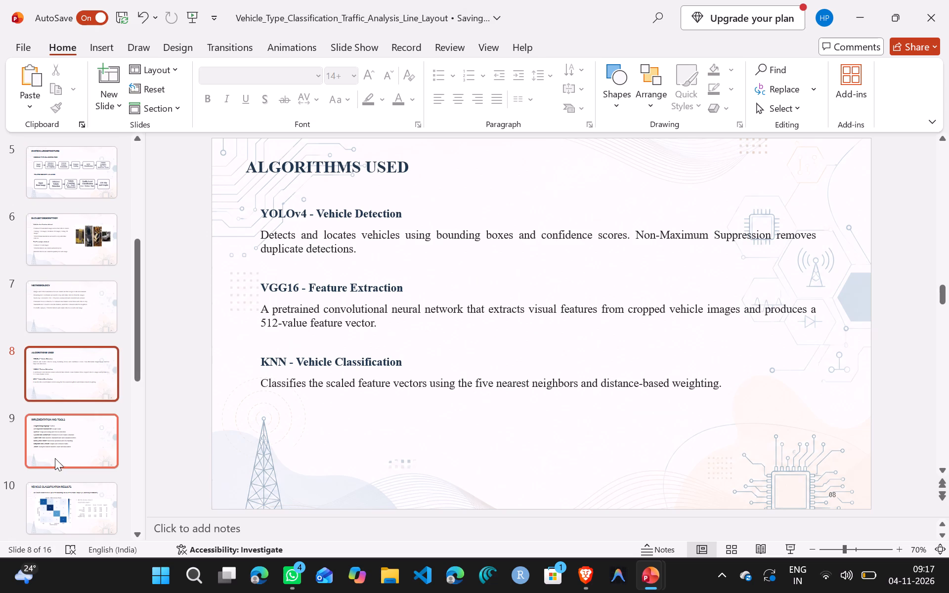
Review the slides from Implementation and Tools through Performance and Limitations.
left_click(55, 458)
key("Down")
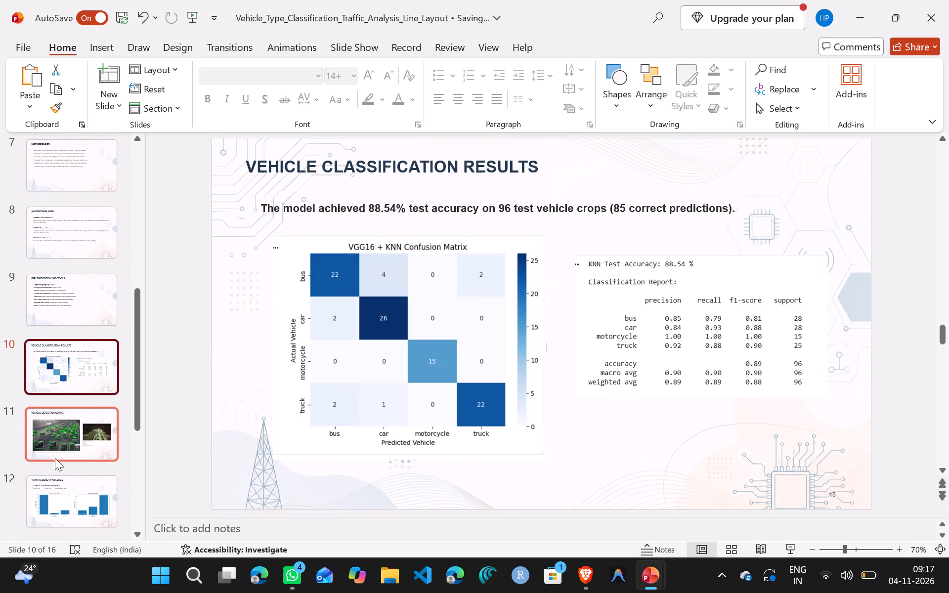
key("Down")
key("Down")
key("Down")
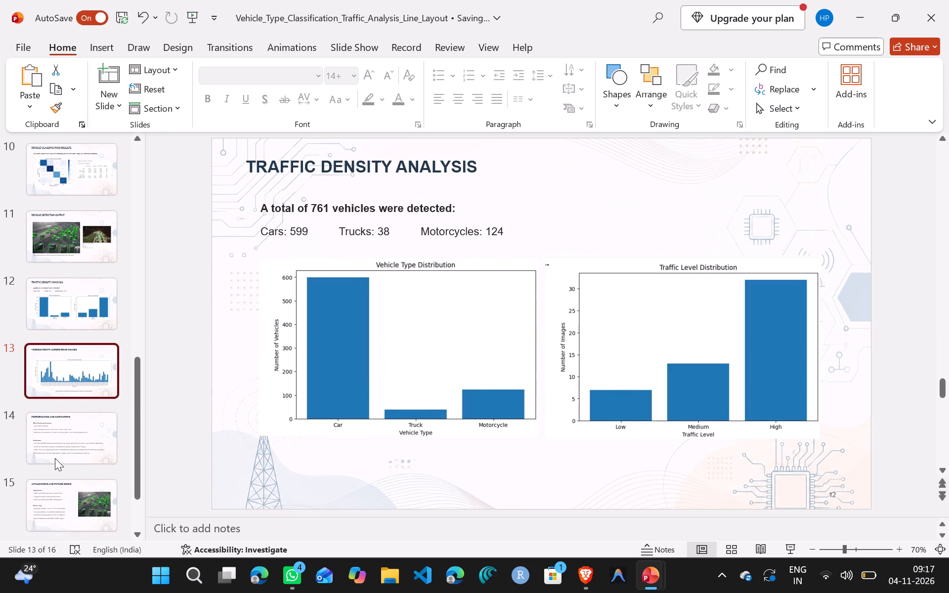
key("Down")
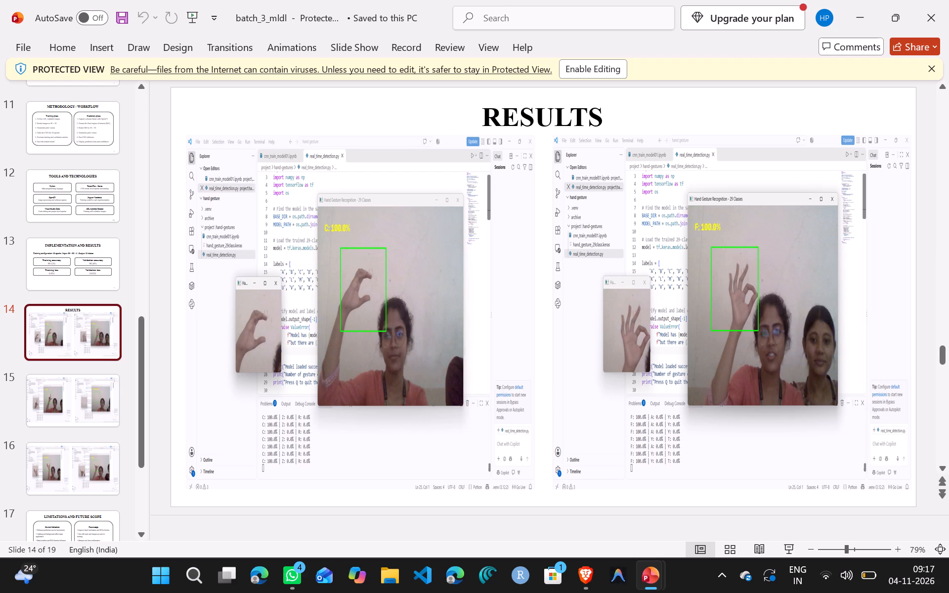
In the batch_3_mldl presentation, look through the slides from Results to Limitations and Future Scope, and close that presentation.
key("Down")
key("Down")
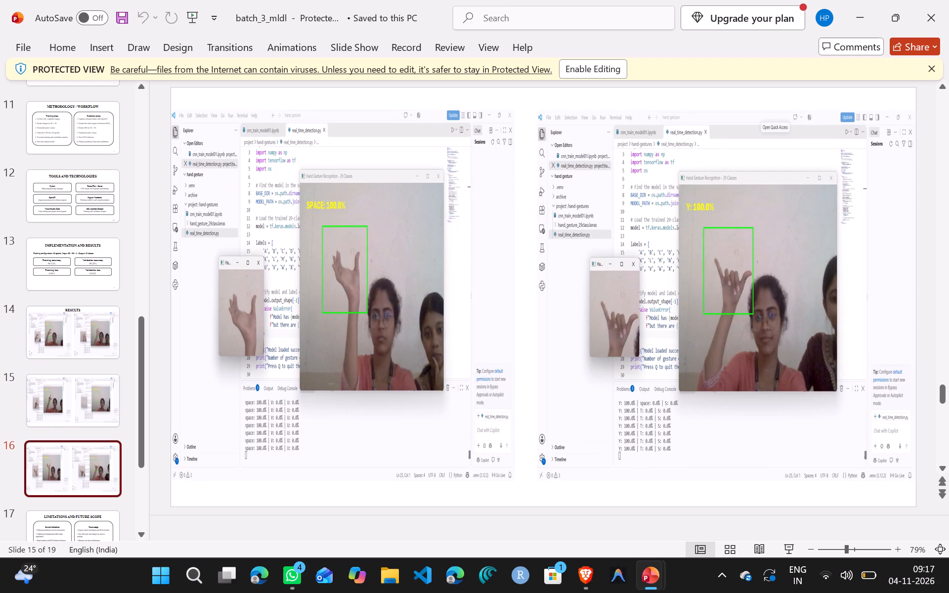
key("Down")
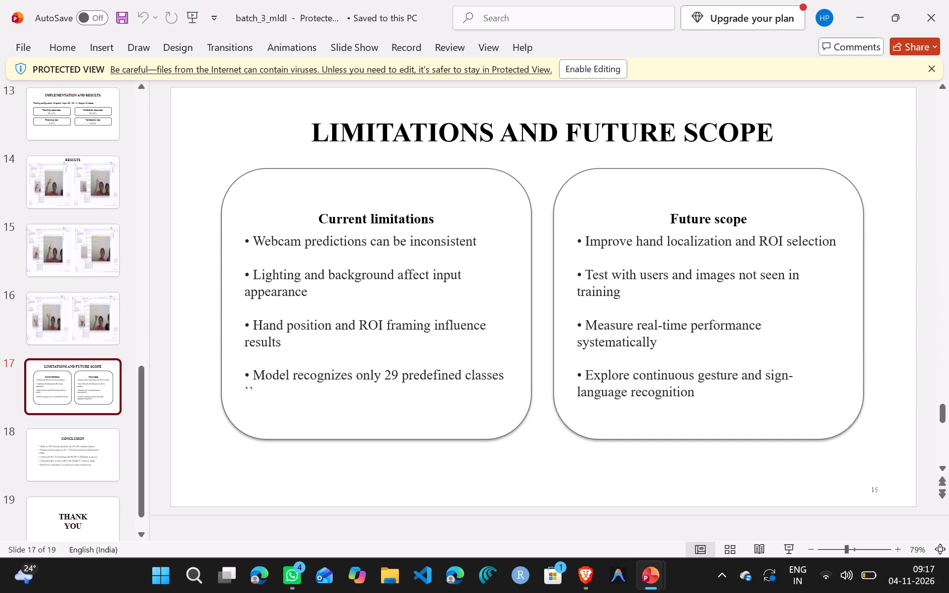
left_click(933, 33)
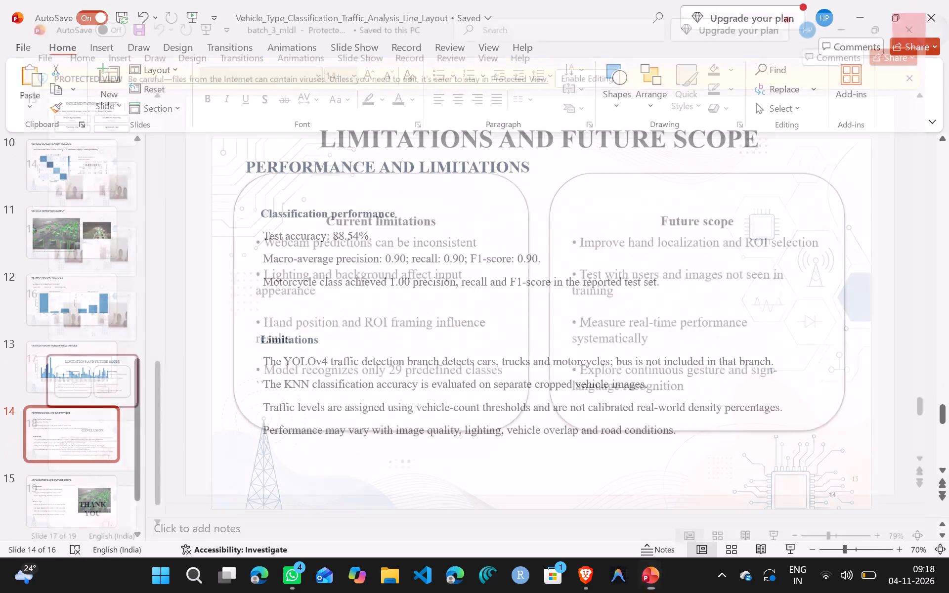
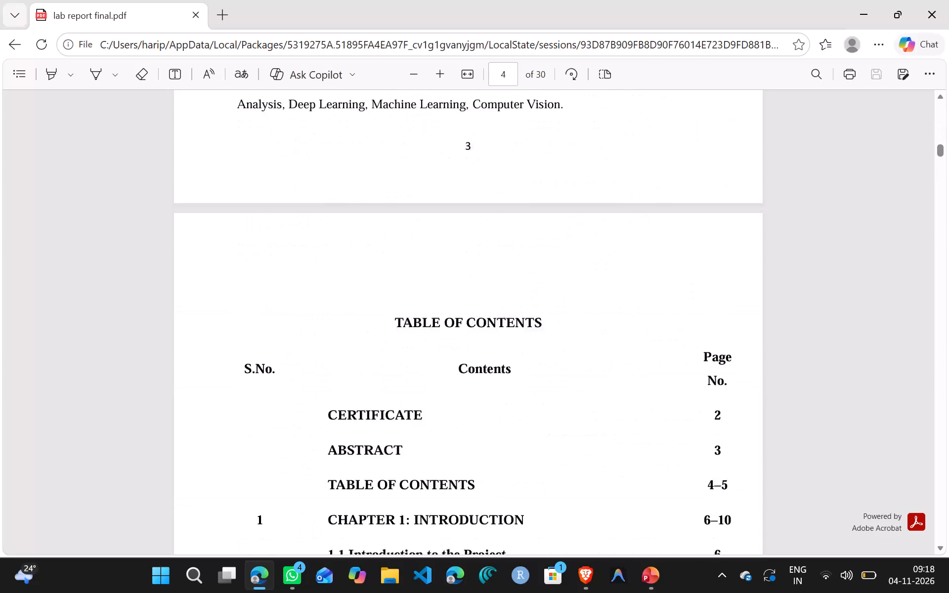
Skim the lab report final PDF from the table of contents through the chapters to the References at the end.
scroll(599, 293, "down", 2)
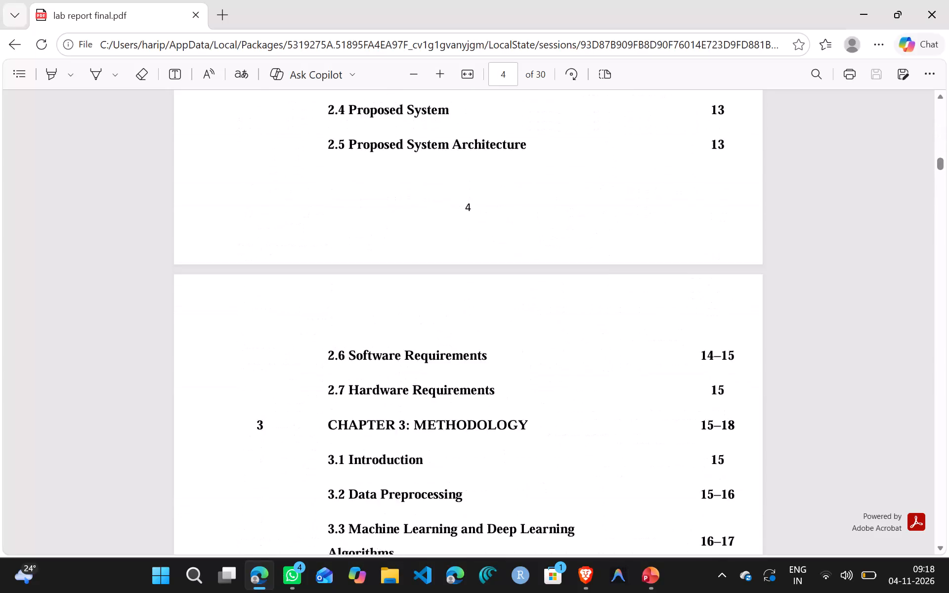
scroll(599, 293, "down", 4)
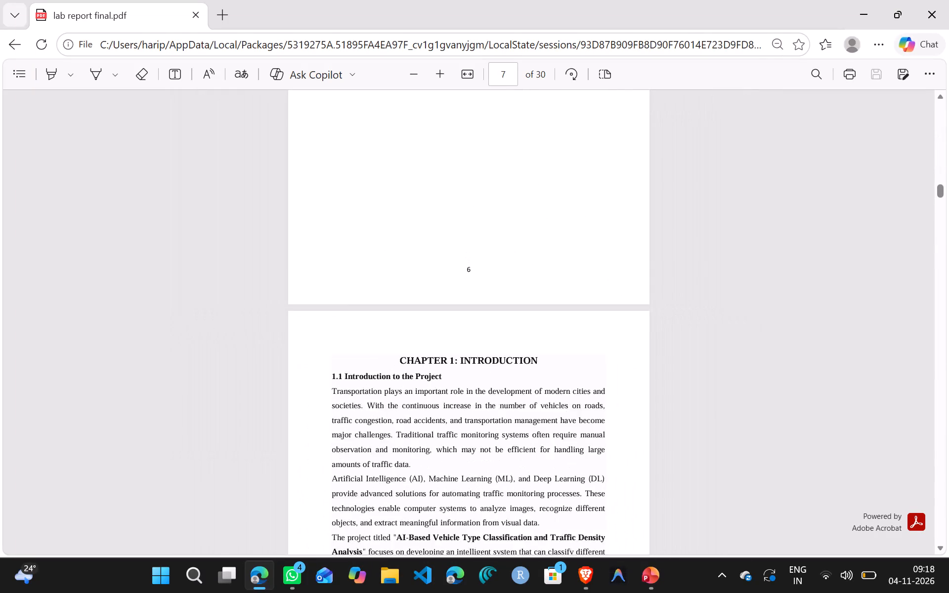
scroll(599, 293, "down", 10)
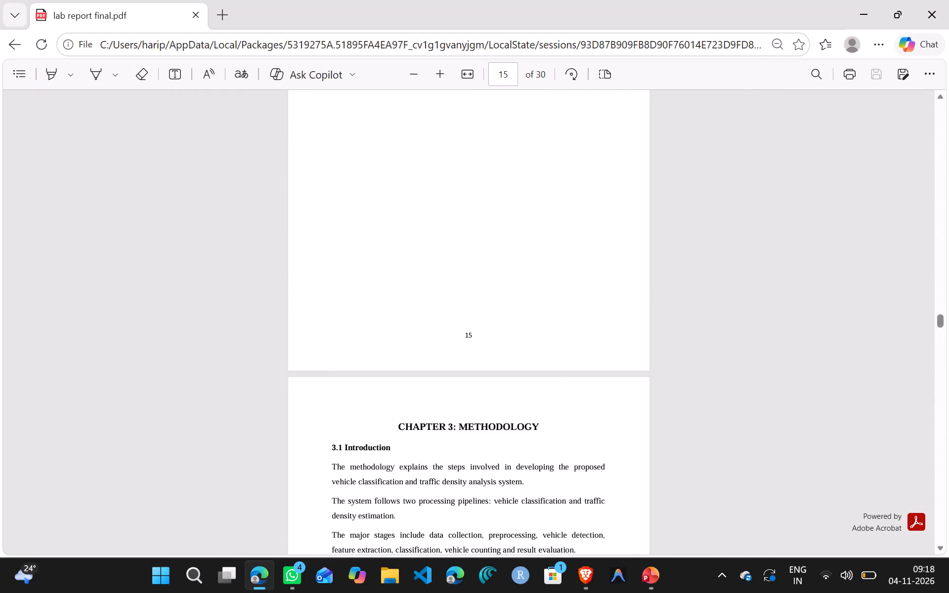
scroll(599, 293, "down", 8)
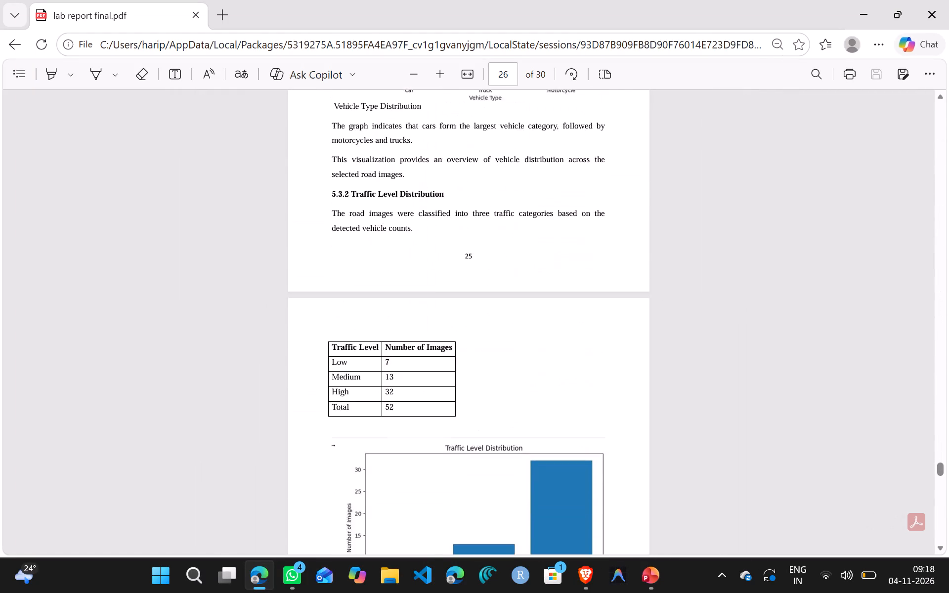
scroll(599, 293, "down", 9)
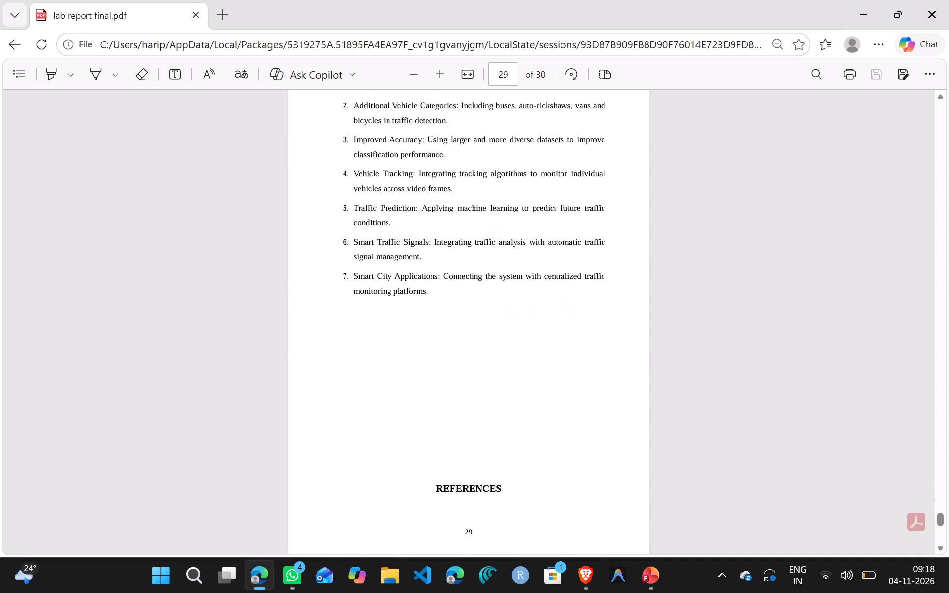
scroll(599, 293, "down", 4)
Go back in the lab report to Chapter 5, Results and Conclusion, and examine the experimental results with the precision and recall table.
scroll(599, 293, "up", 18)
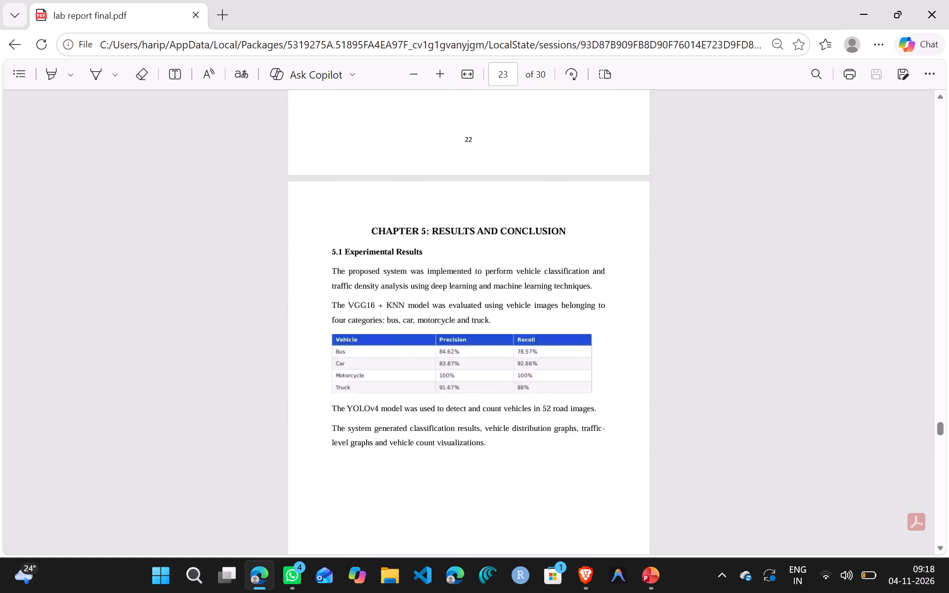
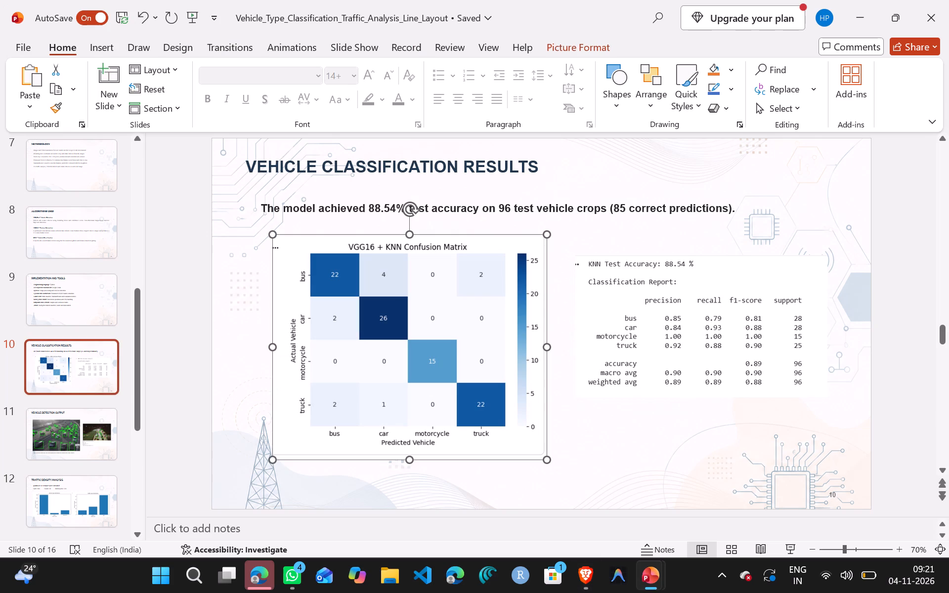
key("Delete")
left_click(589, 303)
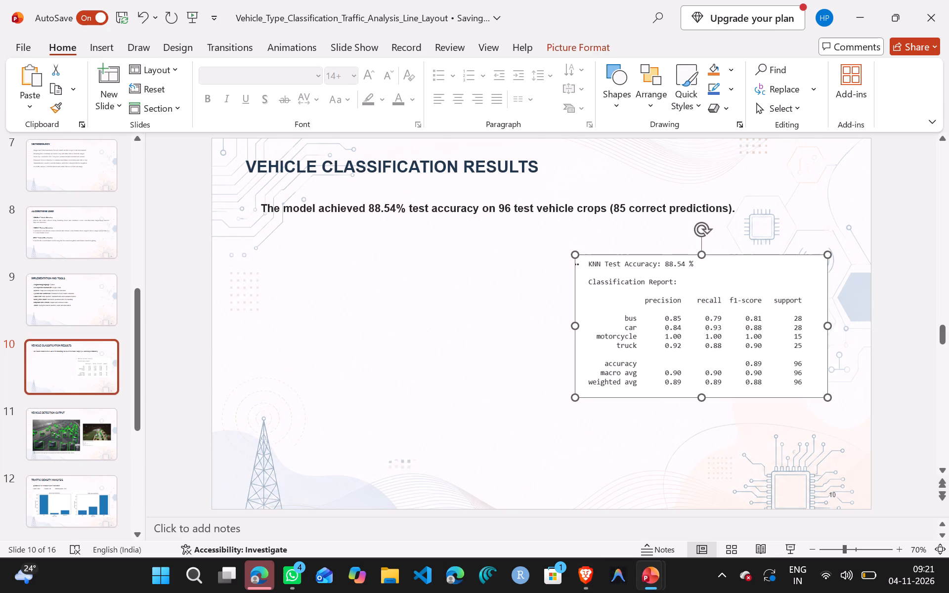
key("Delete")
Paste the Results Overview infographic on slide 10, shrink it to about 13.48 by 26.96 cm and place it below the accuracy sentence.
left_click(581, 307)
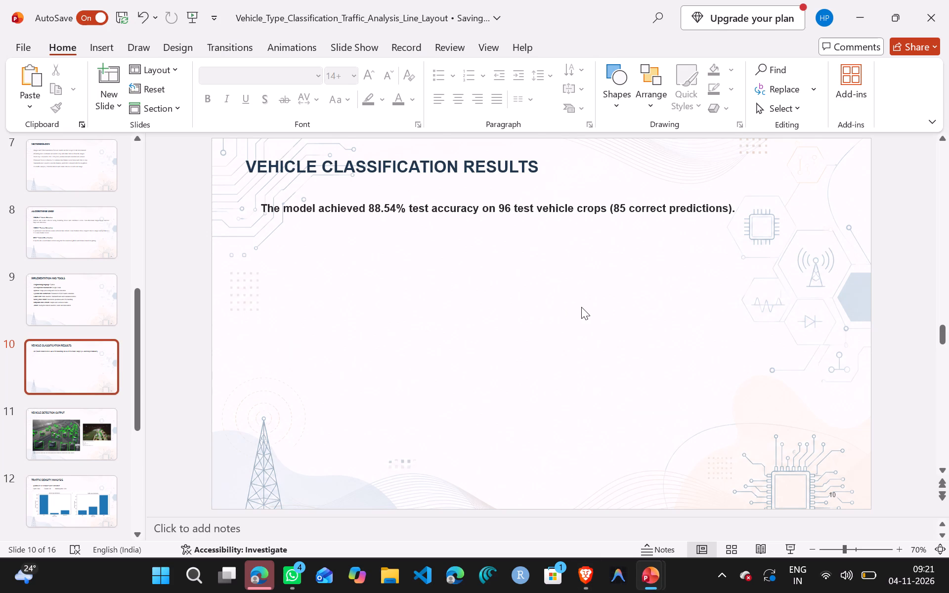
key("ctrl+v")
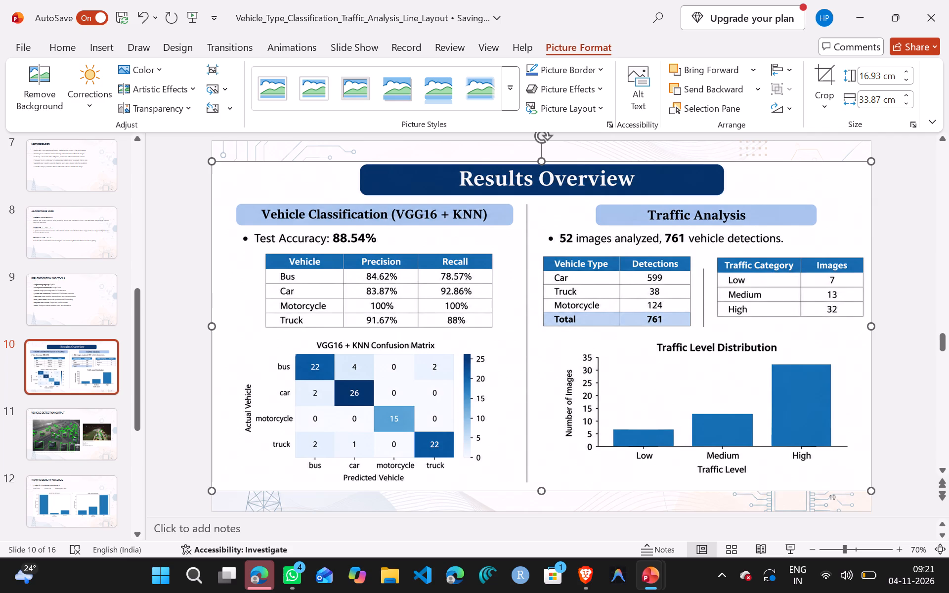
left_click_drag(213, 160, 367, 374)
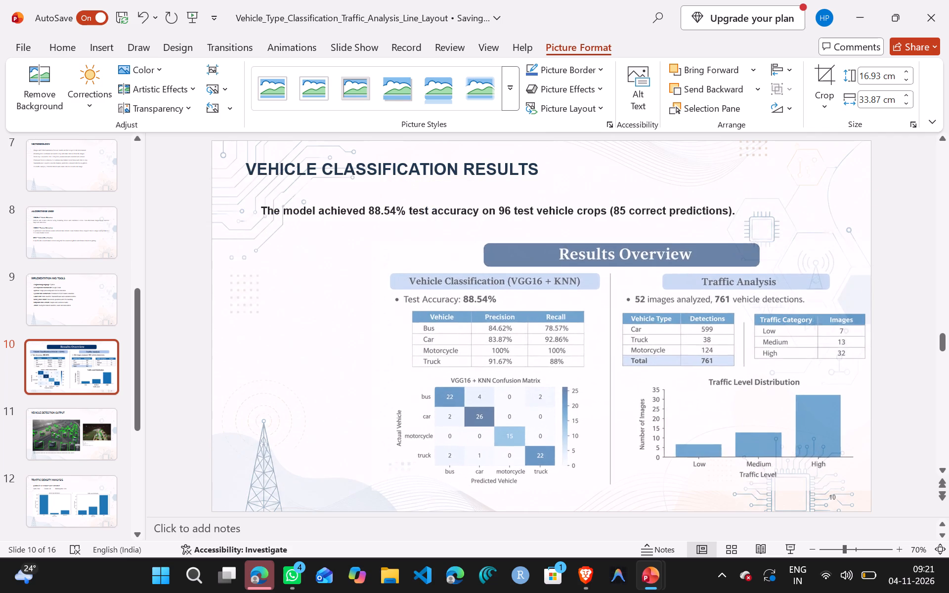
left_click_drag(367, 374, 346, 367)
left_click_drag(477, 371, 464, 371)
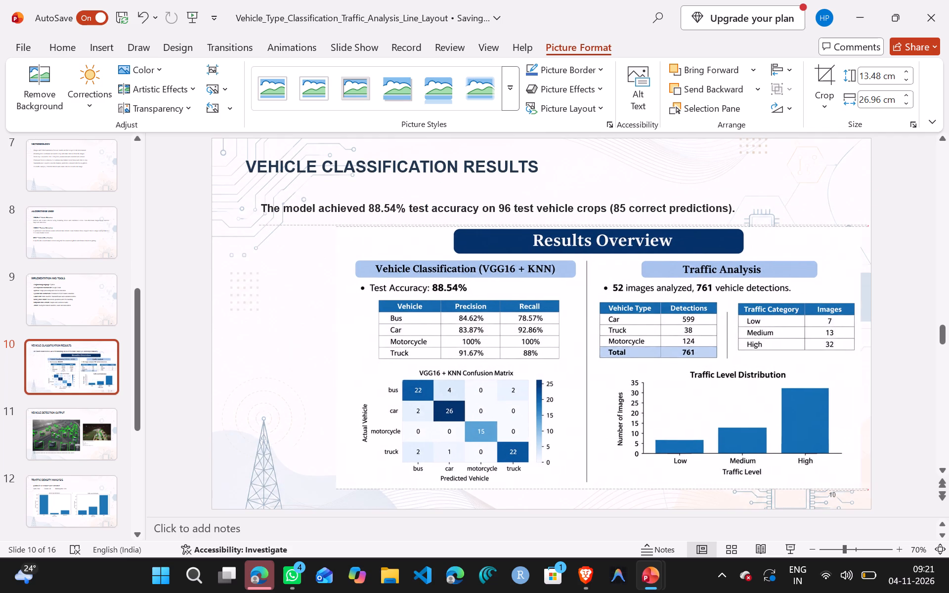
left_click_drag(464, 371, 412, 370)
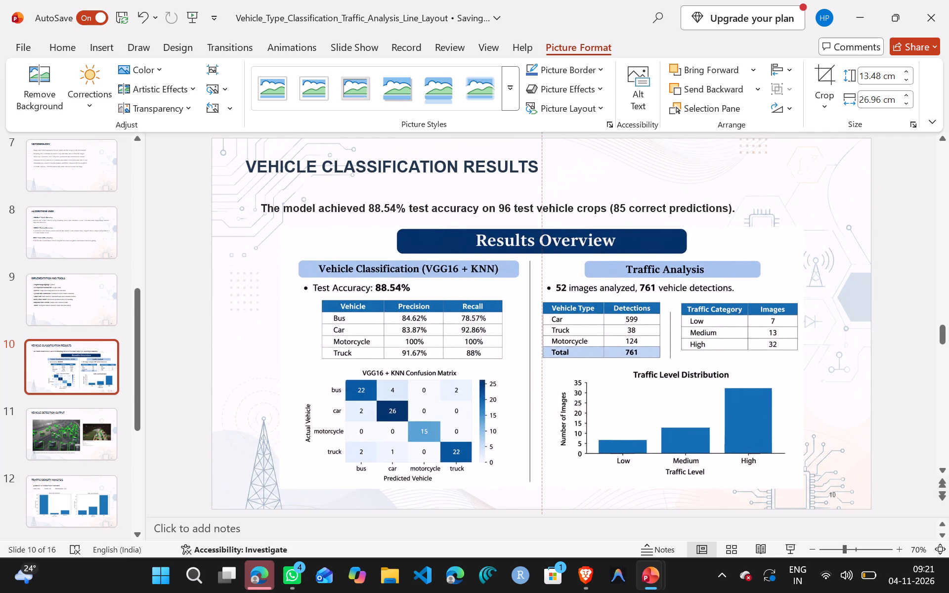
left_click_drag(412, 370, 419, 367)
Crop the "Results Overview" title banner off the top of the infographic, leaving it about 12.08 cm high.
right_click(473, 341)
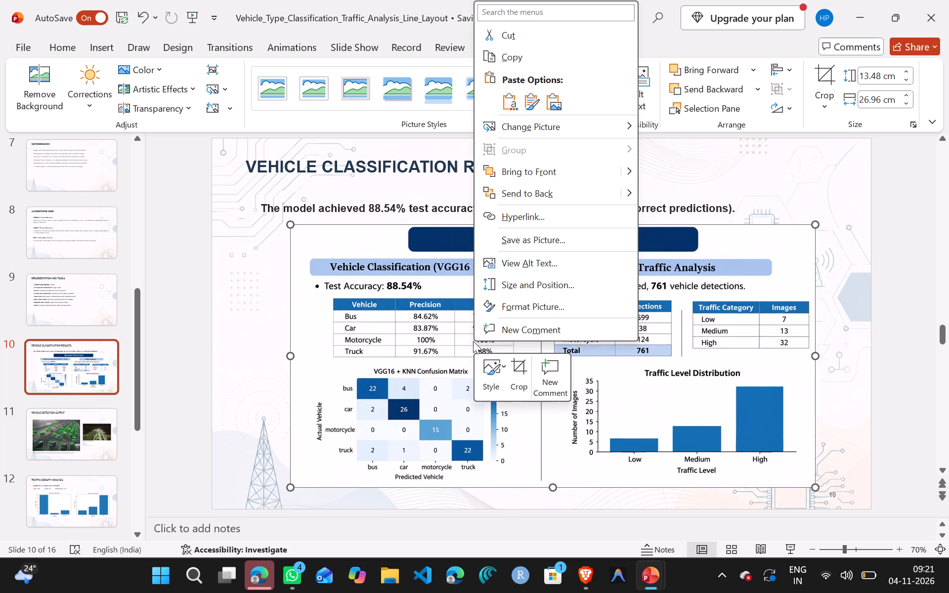
left_click(515, 378)
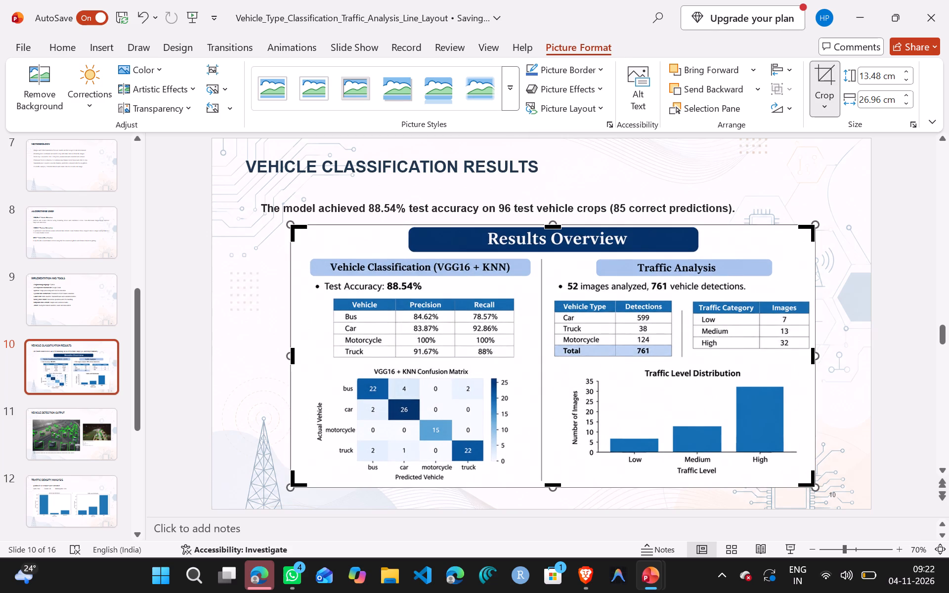
left_click_drag(555, 226, 551, 243)
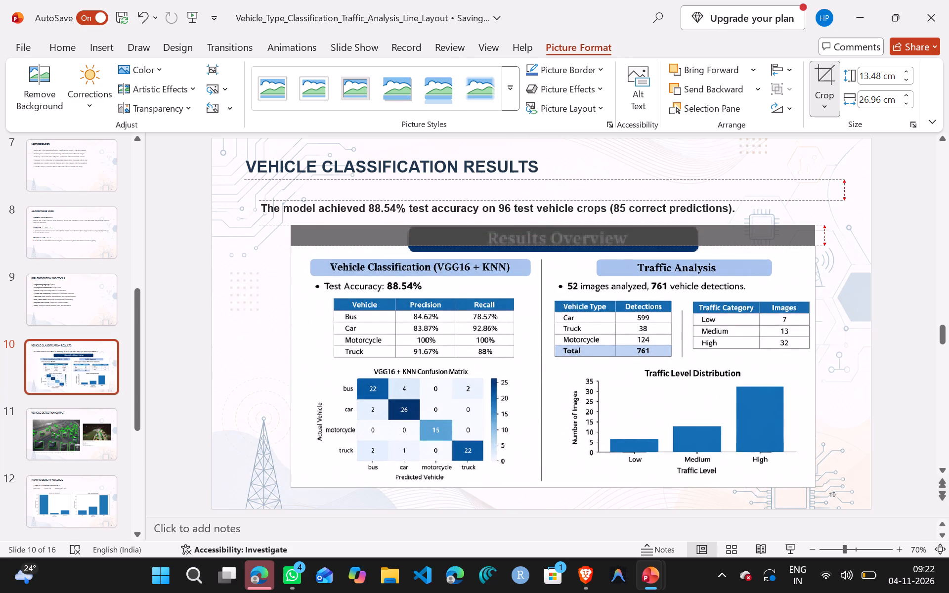
left_click_drag(551, 243, 546, 253)
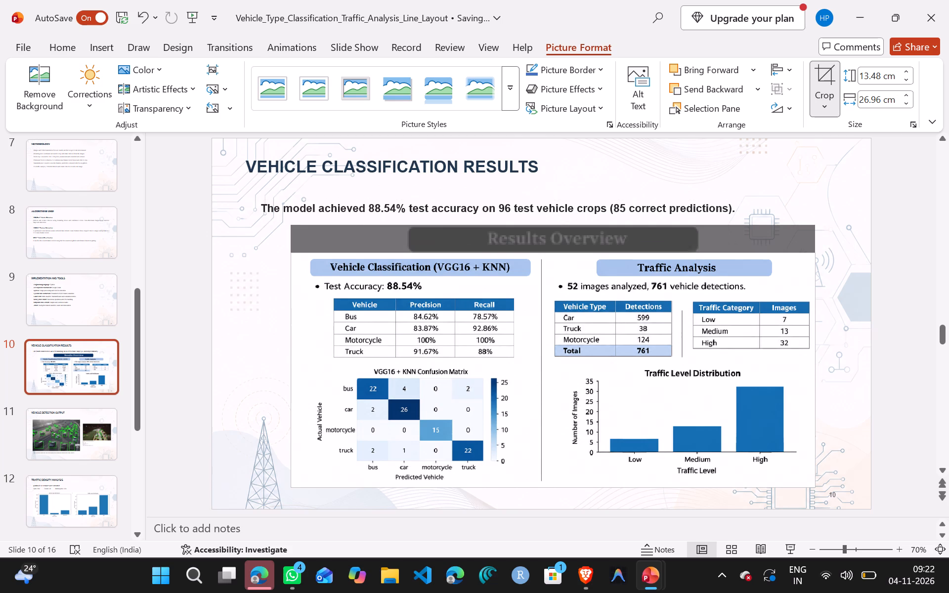
left_click_drag(546, 253, 545, 252)
key("Return")
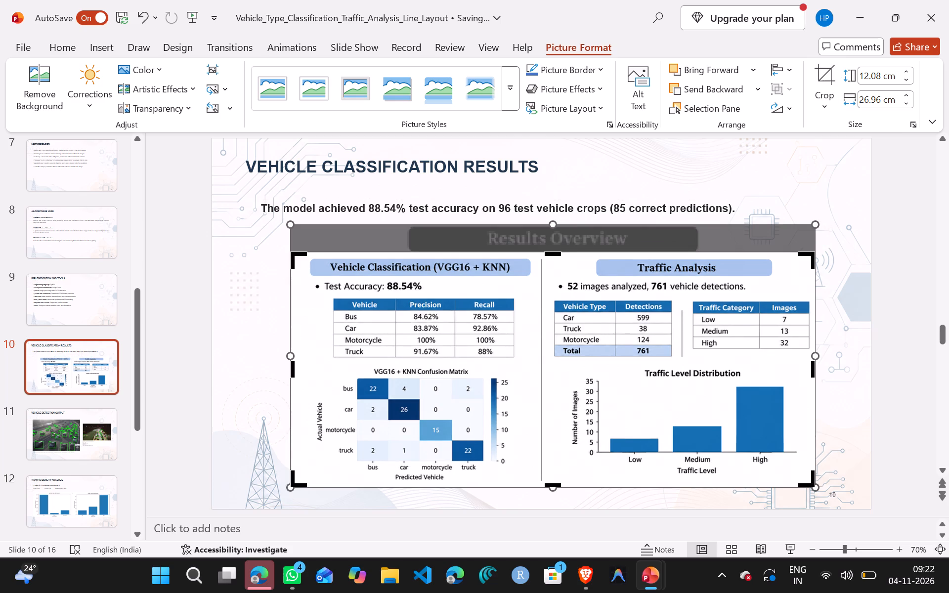
Move the cropped infographic up slightly so it is centred in the space beneath slide 10's accuracy sentence.
left_click_drag(537, 277, 531, 262)
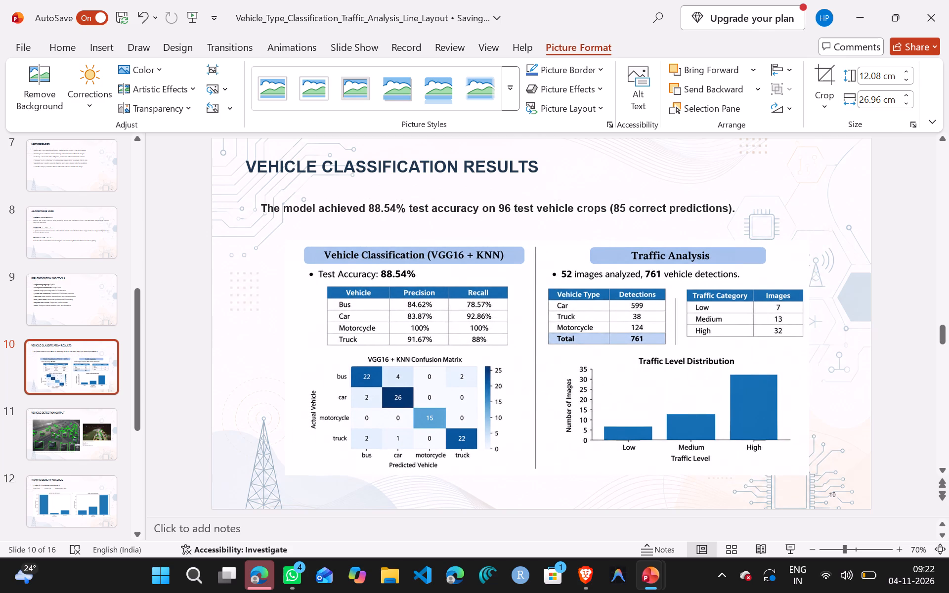
left_click_drag(531, 262, 530, 261)
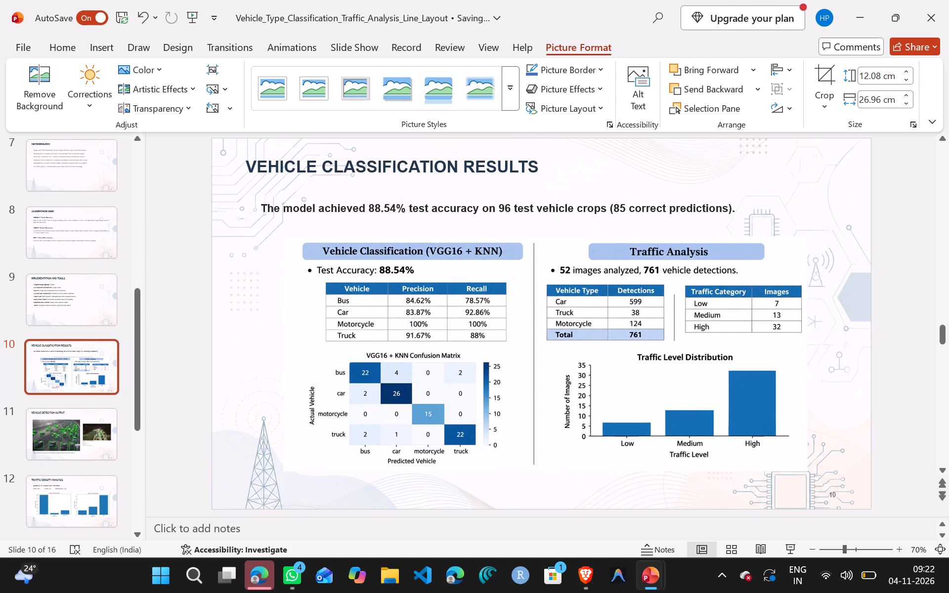
left_click_drag(530, 261, 530, 261)
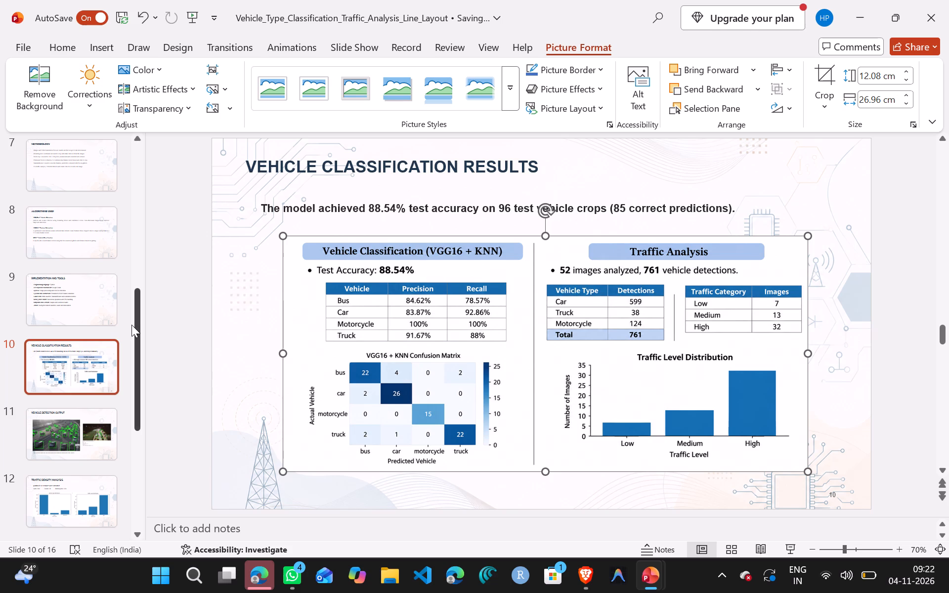
Look through slide 11, Vehicle Detection Output, and slide 12, Traffic Density Analysis, and compare them with the updated slide 10.
left_click(86, 449)
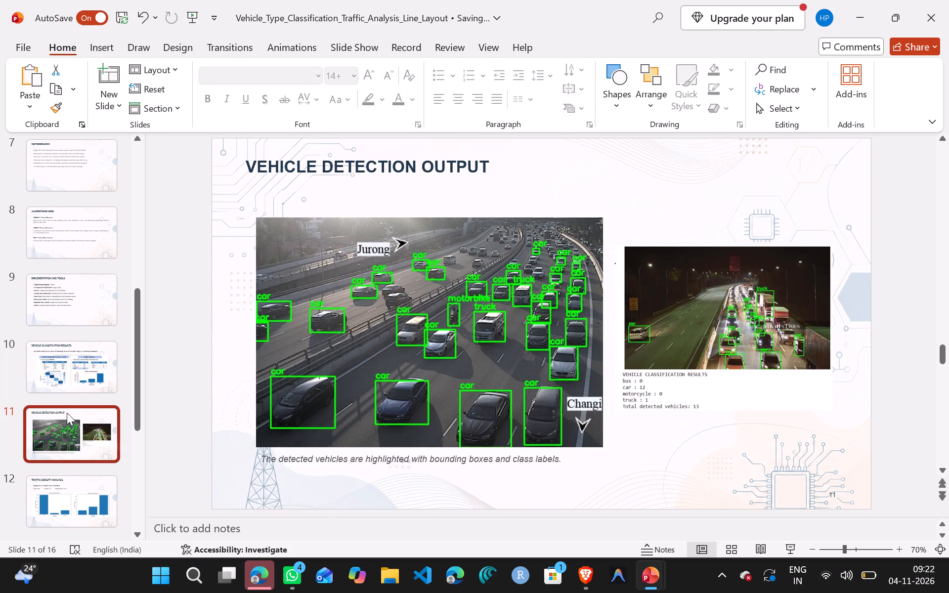
scroll(67, 413, "down", 2)
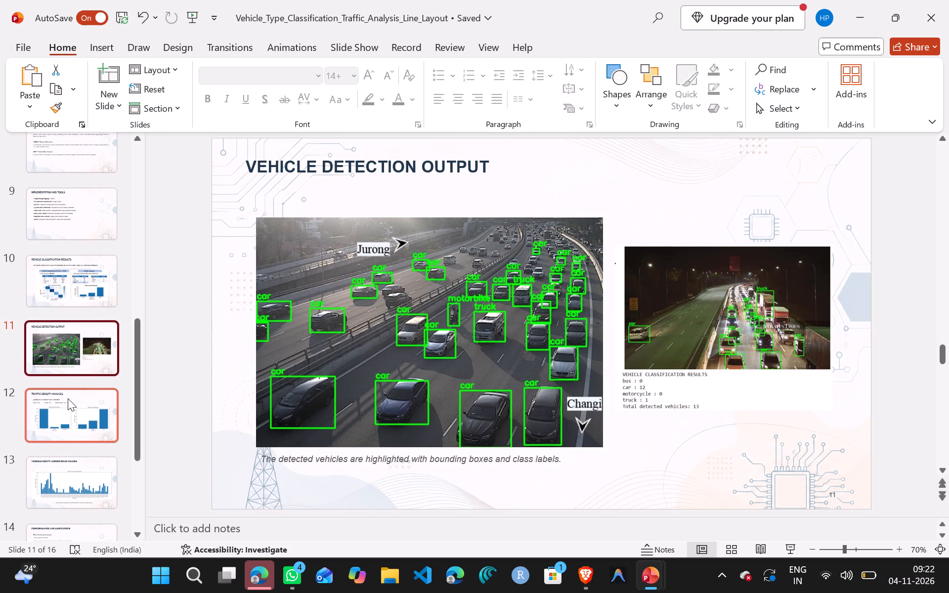
left_click(68, 398)
scroll(68, 398, "down", 2)
scroll(68, 398, "up", 2)
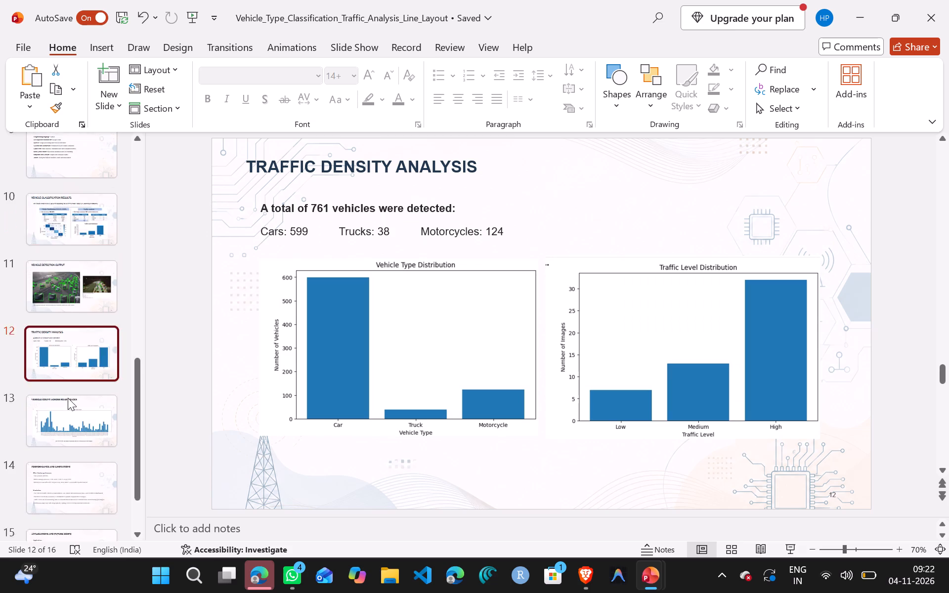
scroll(68, 398, "up", 3)
left_click(61, 437)
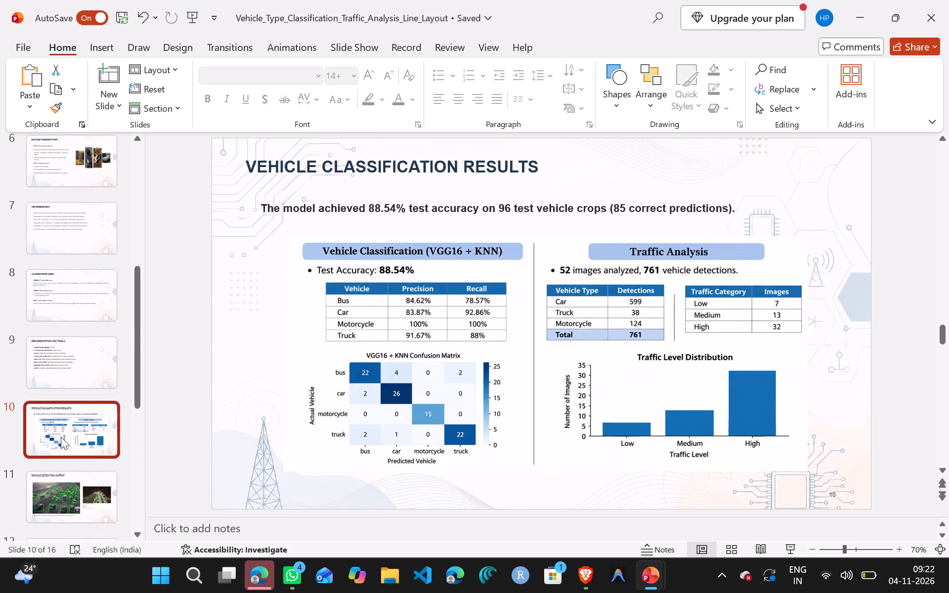
scroll(61, 437, "down", 5)
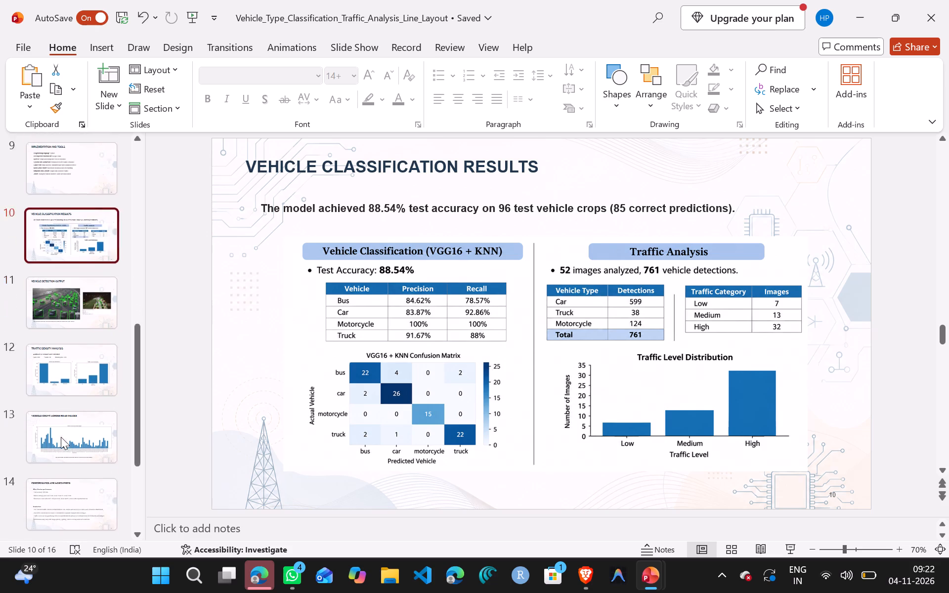
scroll(51, 369, "up", 1)
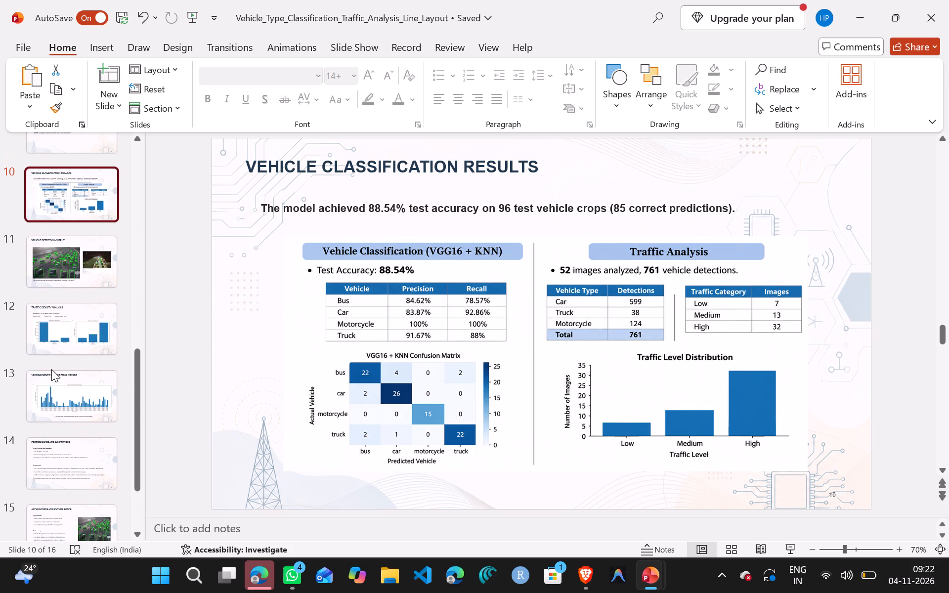
left_click(50, 322)
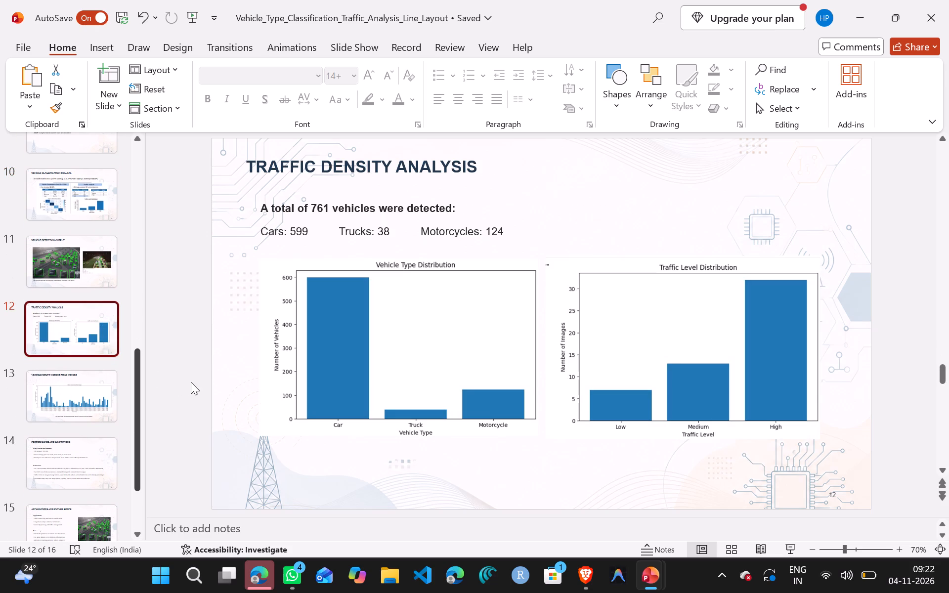
scroll(67, 254, "up", 3)
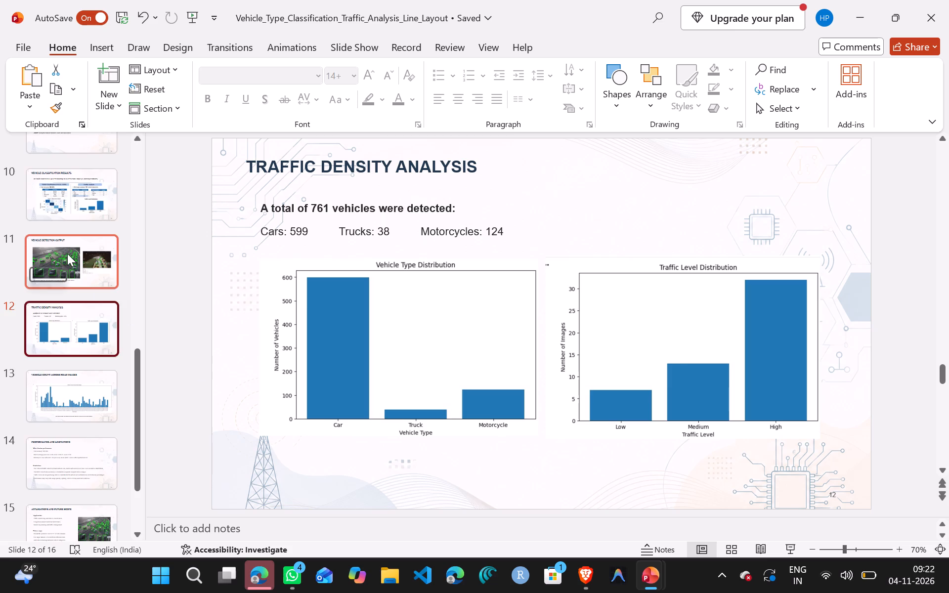
scroll(67, 254, "up", 7)
left_click(67, 254)
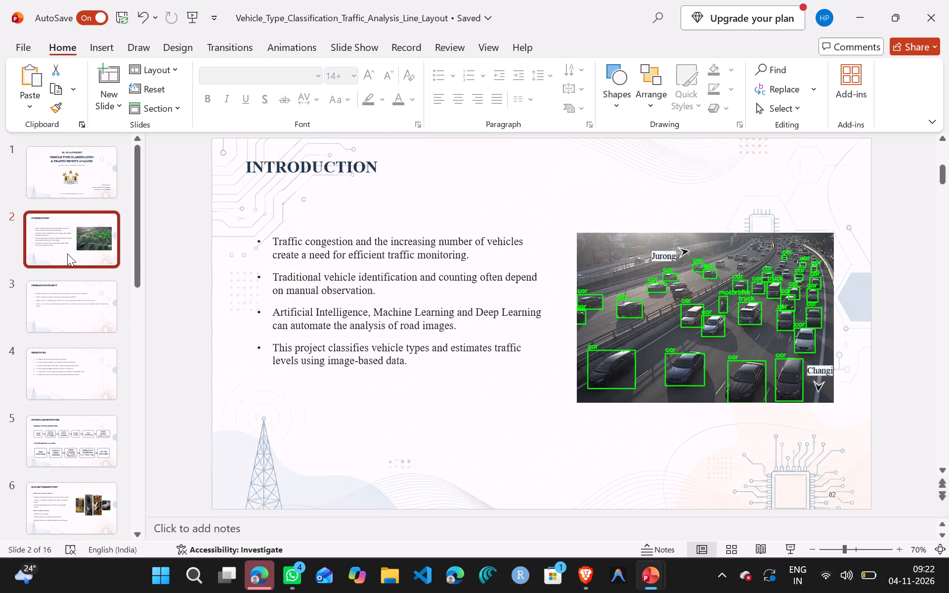